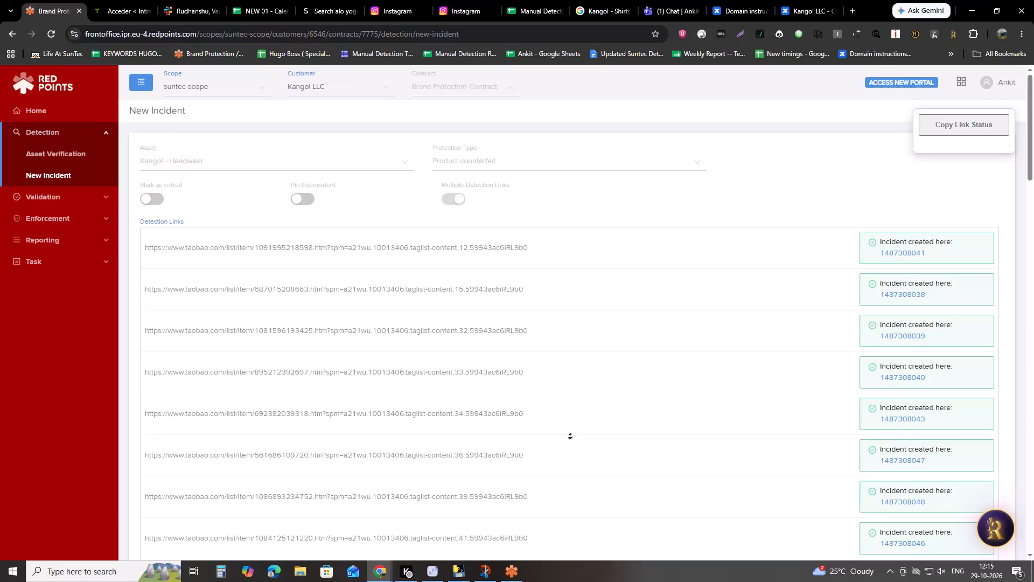
Copy the link status of the submitted Kangol incidents and paste it into the Manual Detection Records sheet from row 82594.
{"action": "middle_click", "coordinate": [535, 416]}
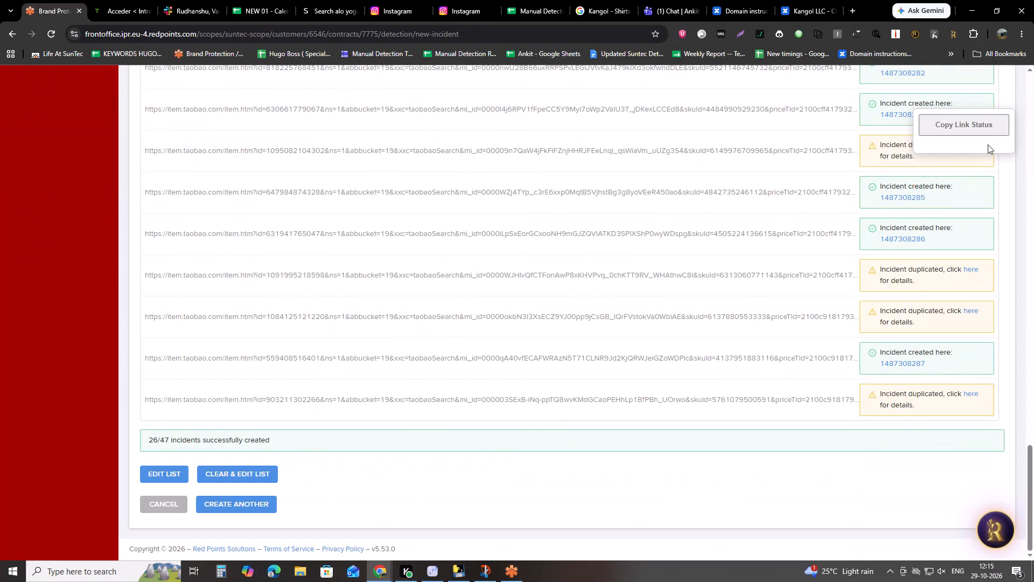
{"action": "left_click", "coordinate": [977, 126]}
{"action": "left_click", "coordinate": [528, 0]}
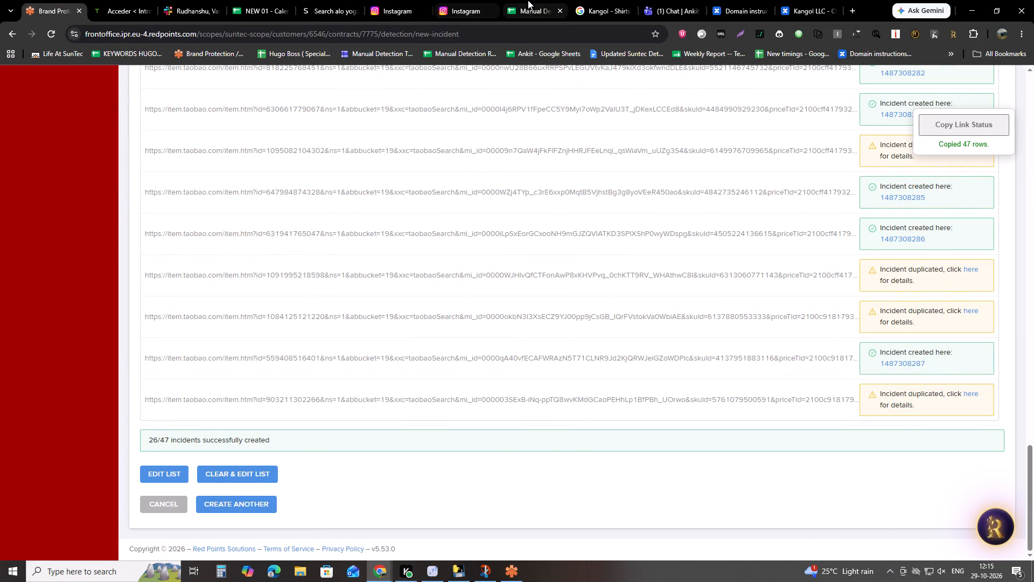
{"action": "left_click", "coordinate": [82, 288]}
{"action": "key", "text": "ctrl+v"}
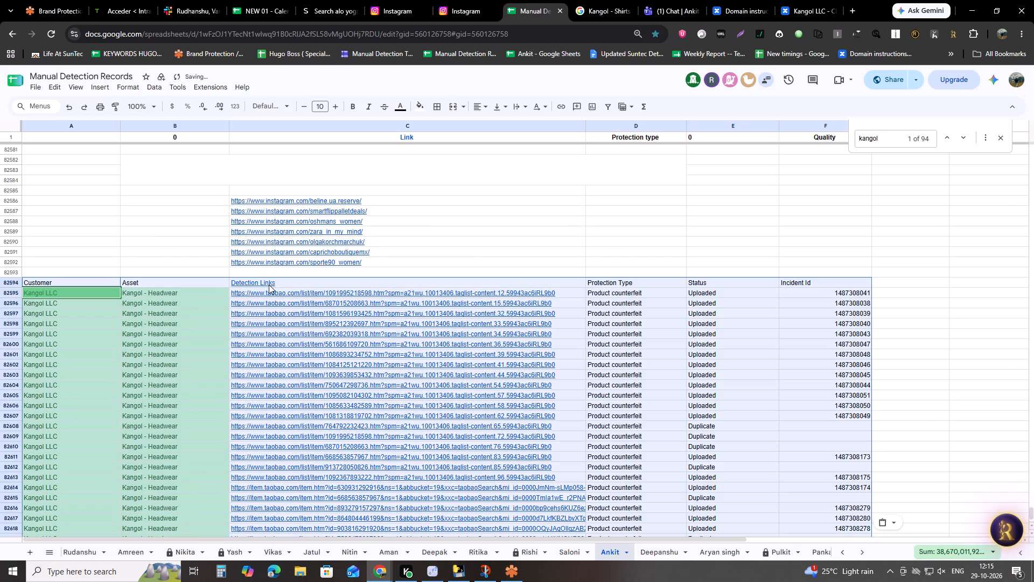
Delete the pasted header row above the Kangol records in the sheet.
{"action": "left_click", "coordinate": [273, 281]}
{"action": "right_click", "coordinate": [273, 281]}
{"action": "left_click", "coordinate": [324, 335]}
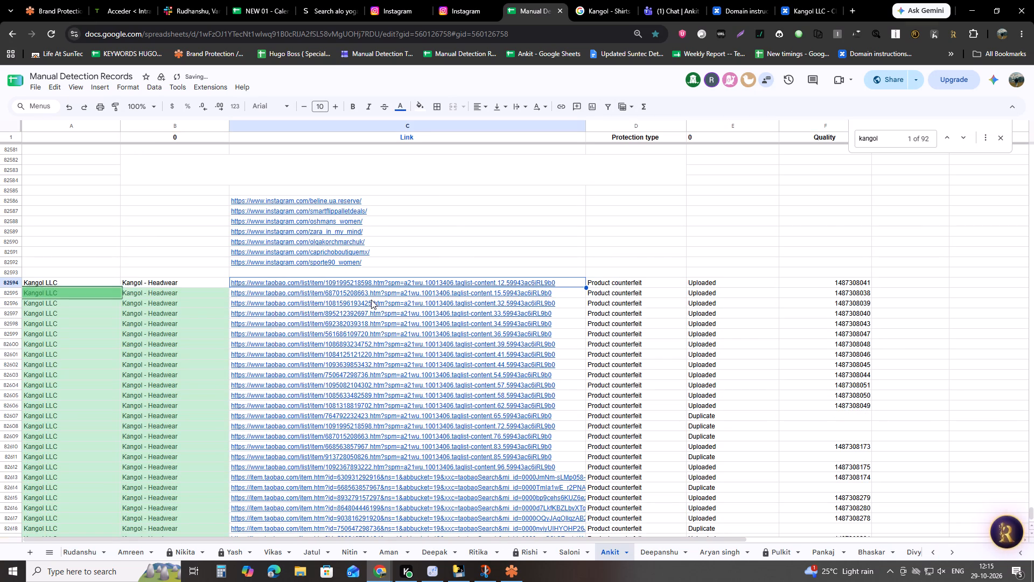
In the Taobao window, stop the RedPoints IPR Plugin task, change its asset to Berets and restart detection.
{"action": "key", "text": "alt+Tab"}
{"action": "key", "text": "alt+Tab"}
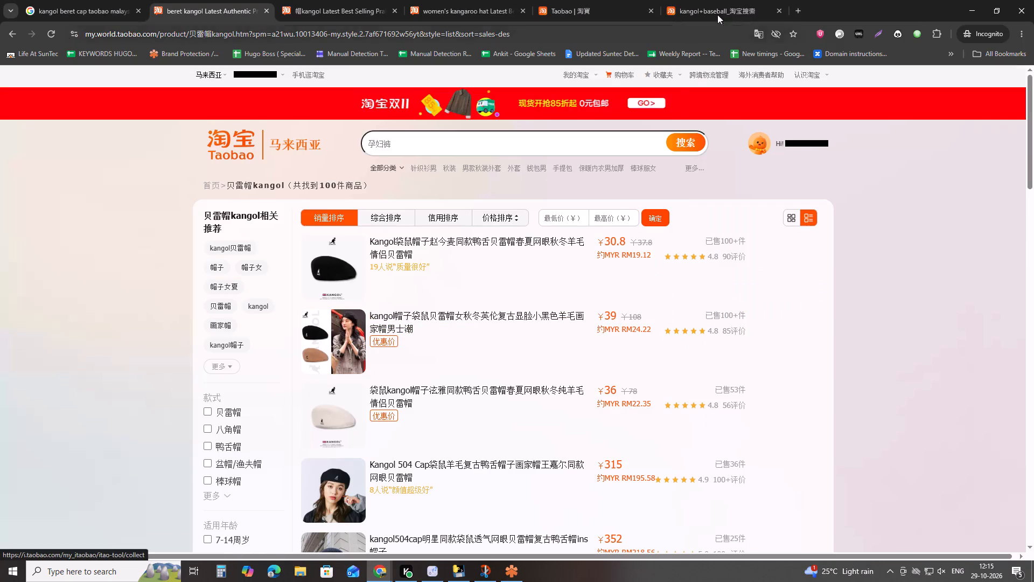
{"action": "left_click", "coordinate": [845, 34]}
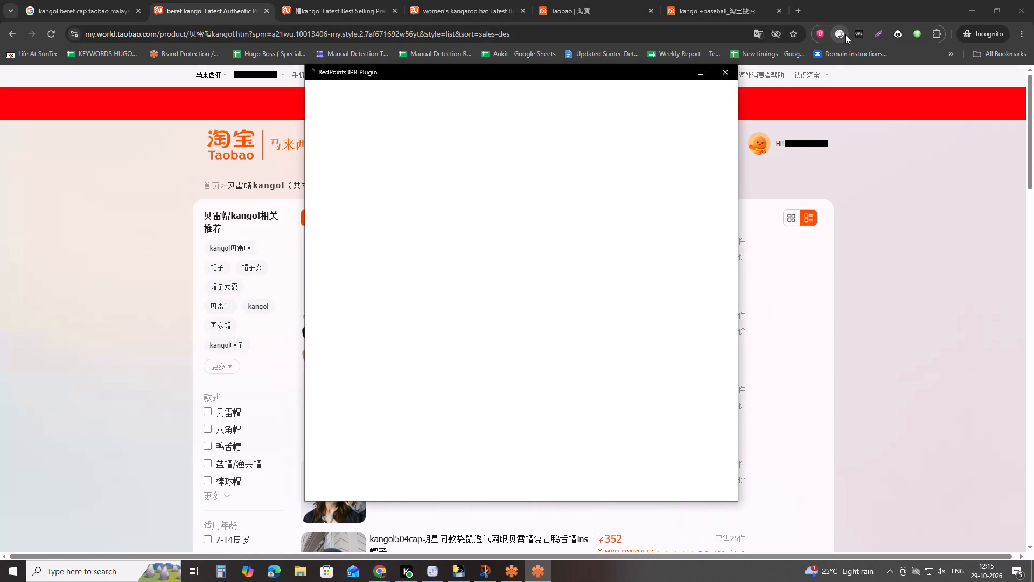
{"action": "triple_click", "coordinate": [560, 240]}
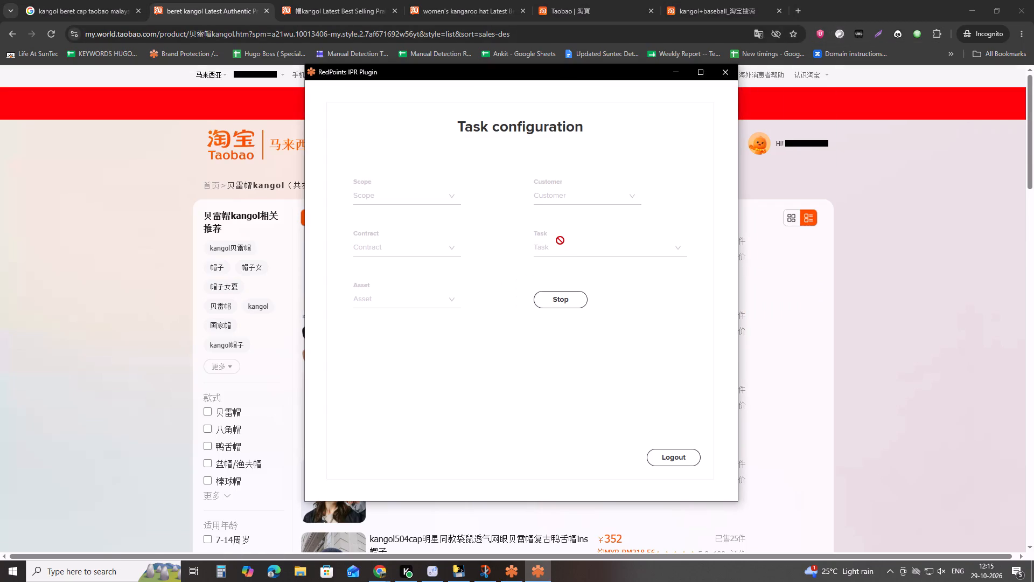
{"action": "double_click", "coordinate": [560, 240]}
{"action": "left_click_drag", "start_coordinate": [553, 81], "coordinate": [661, 126]}
{"action": "left_click_drag", "start_coordinate": [557, 67], "coordinate": [860, 177]}
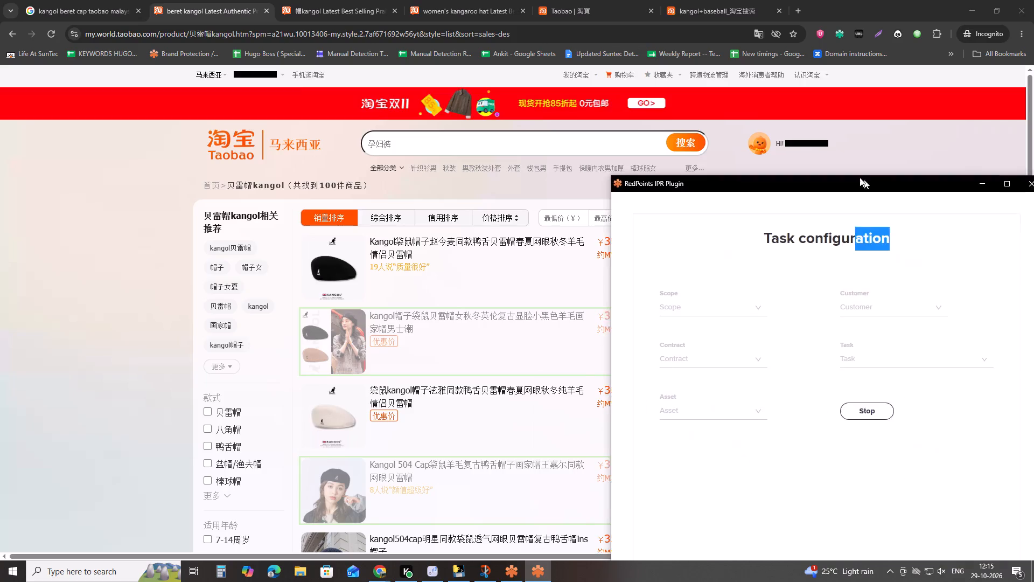
{"action": "left_click_drag", "start_coordinate": [860, 177], "coordinate": [842, 211]}
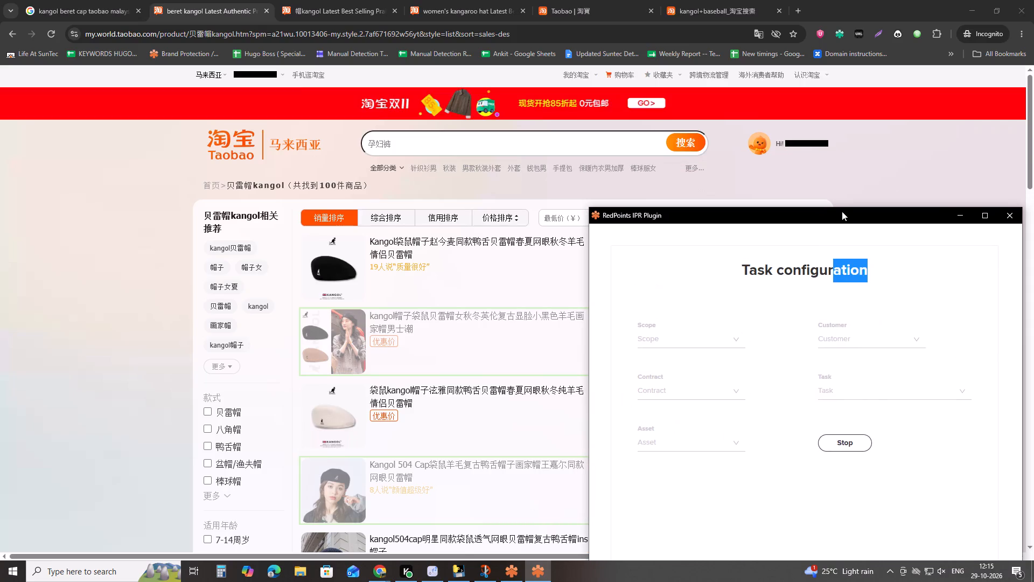
{"action": "left_click", "coordinate": [837, 441]}
{"action": "left_click", "coordinate": [711, 451]}
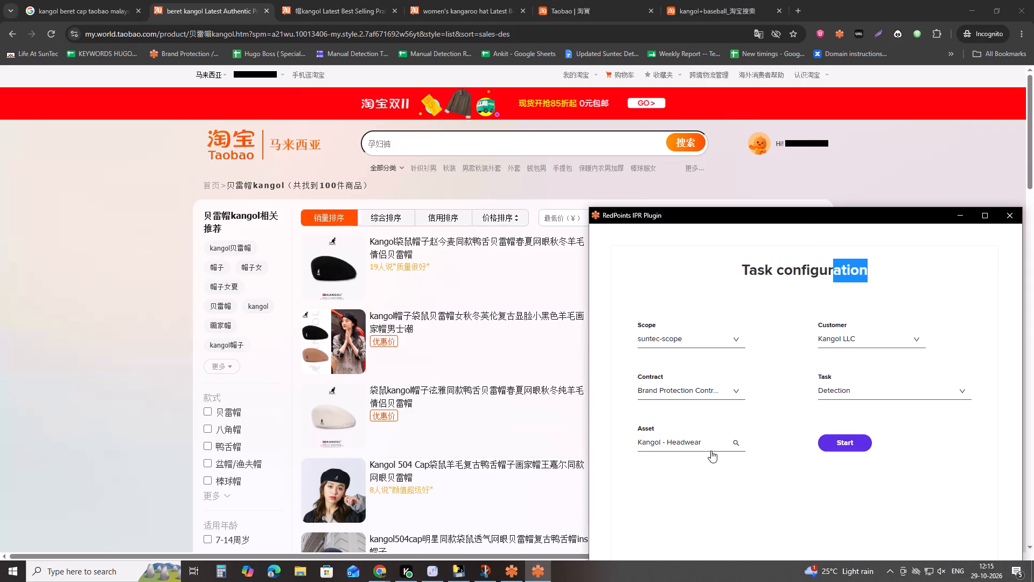
{"action": "left_click", "coordinate": [684, 497]}
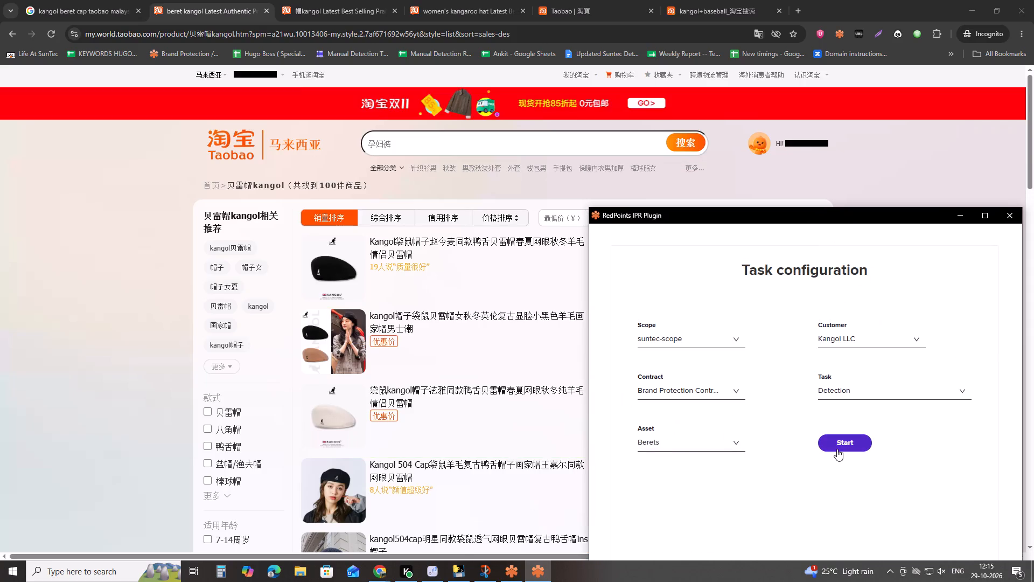
{"action": "left_click", "coordinate": [839, 446]}
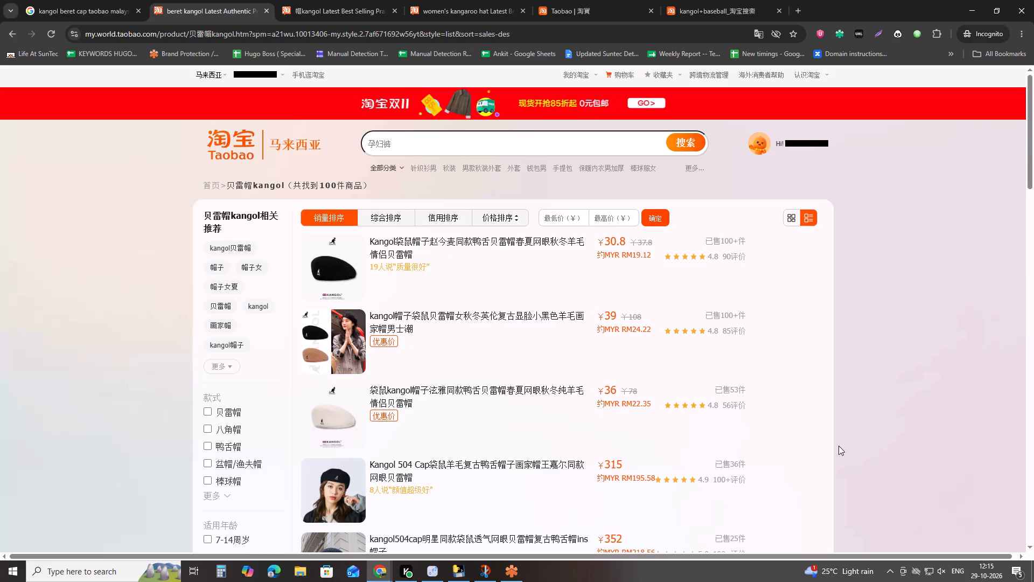
Translate the Taobao Kangol beret results page into English.
{"action": "right_click", "coordinate": [864, 246]}
{"action": "left_click", "coordinate": [775, 423]}
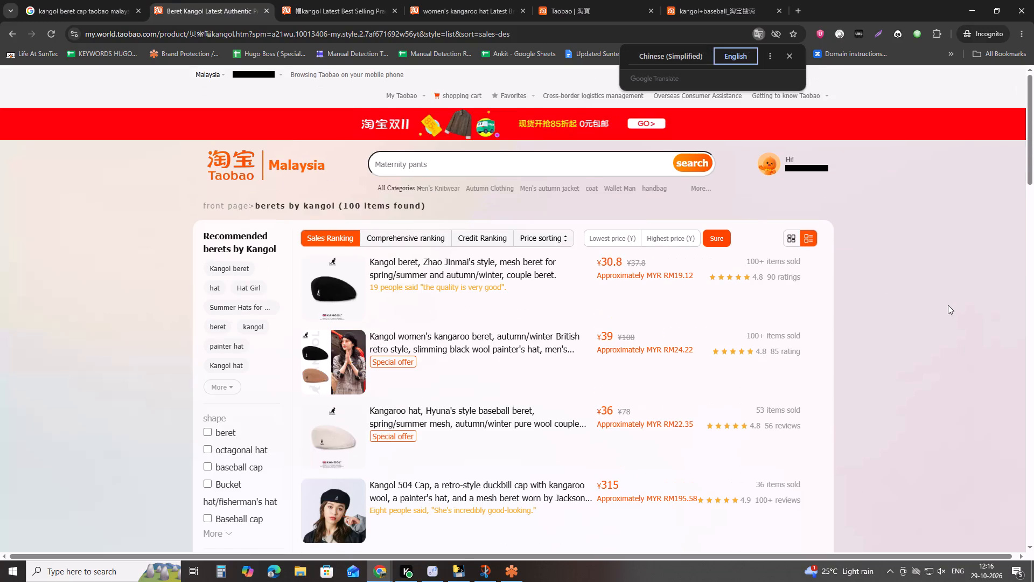
Search the translated results page for "beret".
{"action": "left_click", "coordinate": [948, 305]}
{"action": "key", "text": "ctrl+f"}
{"action": "type", "text": "bereests"}
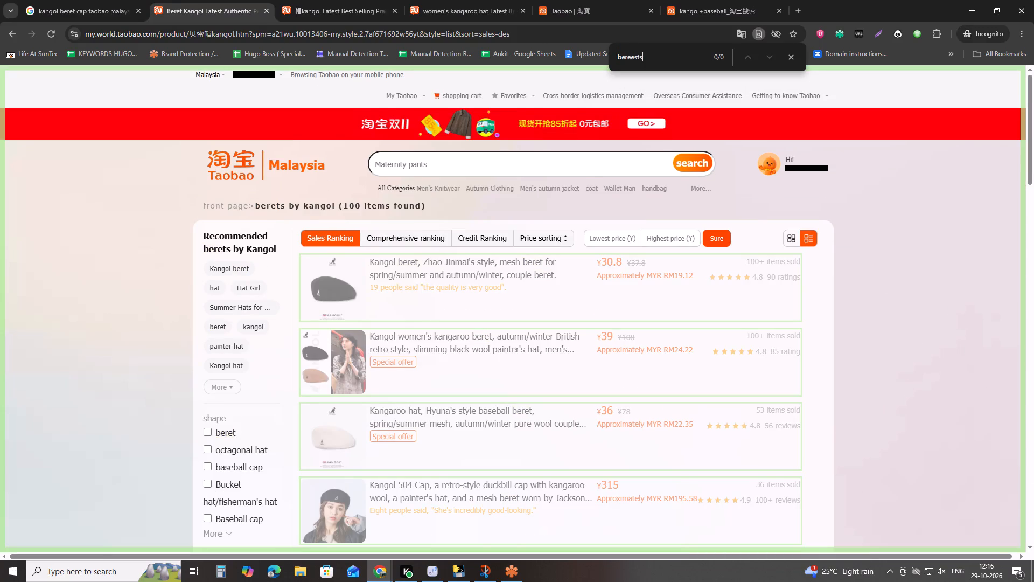
{"action": "key", "text": "BackSpace"}
{"action": "key", "text": "BackSpace"}
{"action": "key", "text": "BackSpace"}
{"action": "key", "text": "BackSpace"}
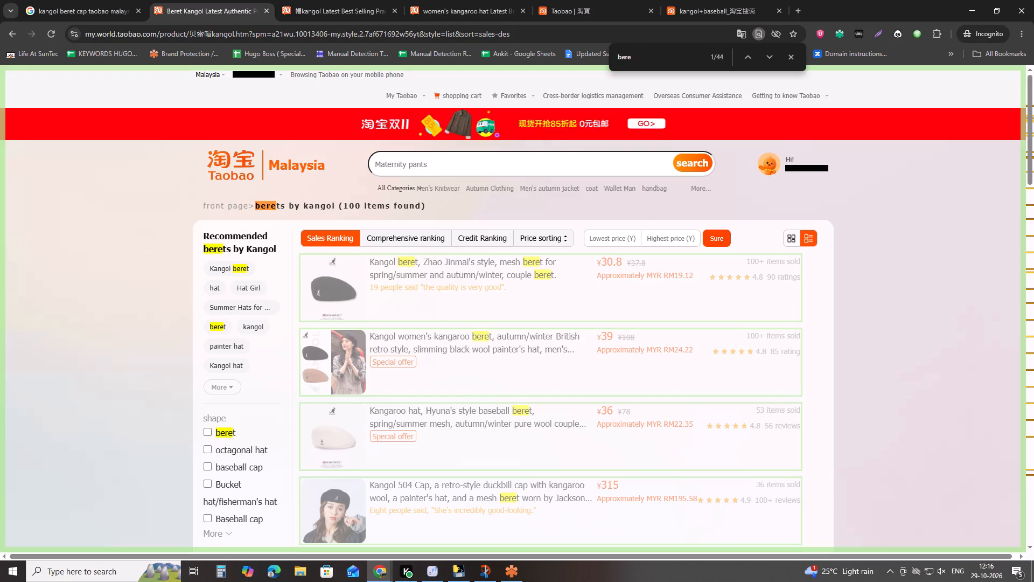
{"action": "key", "text": "t"}
Copy the link of the unhighlighted "Authentic KANGOL 504 kangaroo wool beret" listing and paste it below the records in the sheet's Link column.
{"action": "scroll", "coordinate": [1001, 310], "scroll_direction": "down", "scroll_amount": 3}
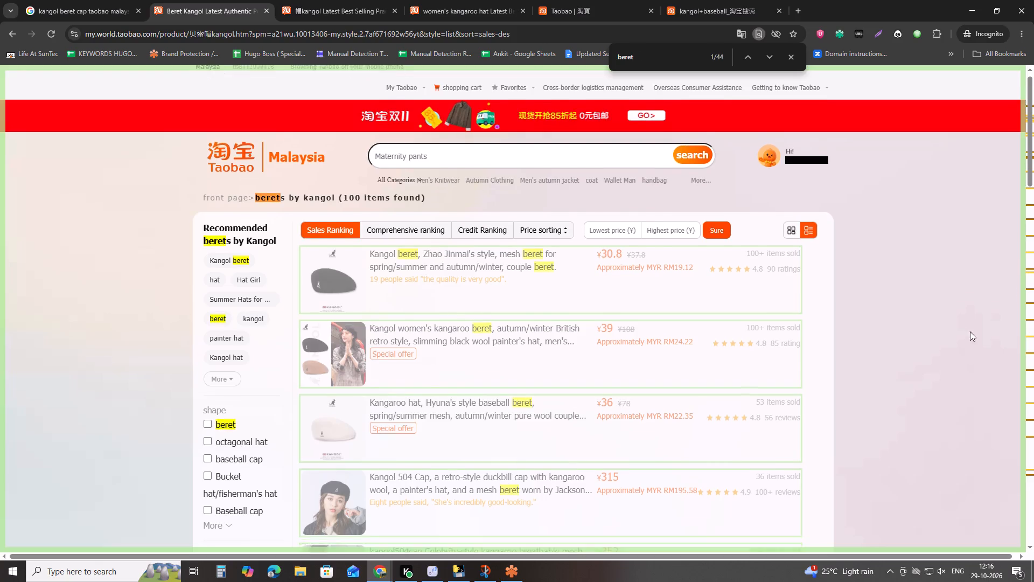
{"action": "scroll", "coordinate": [970, 331], "scroll_direction": "down", "scroll_amount": 12}
{"action": "scroll", "coordinate": [333, 295], "scroll_direction": "down", "scroll_amount": 8}
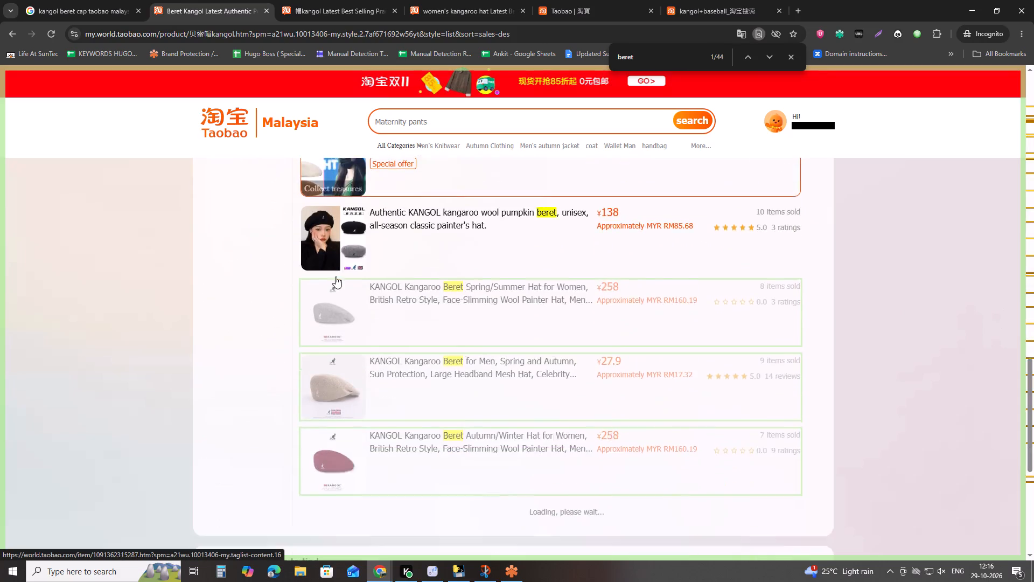
{"action": "scroll", "coordinate": [336, 276], "scroll_direction": "up", "scroll_amount": 1}
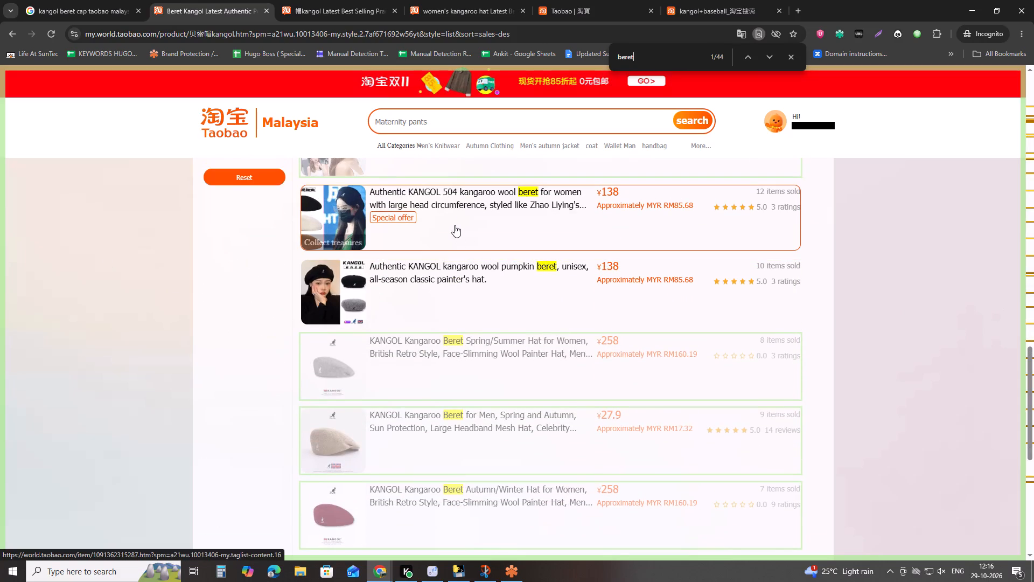
{"action": "right_click", "coordinate": [445, 203]}
{"action": "left_click", "coordinate": [509, 306]}
{"action": "key", "text": "alt+Tab"}
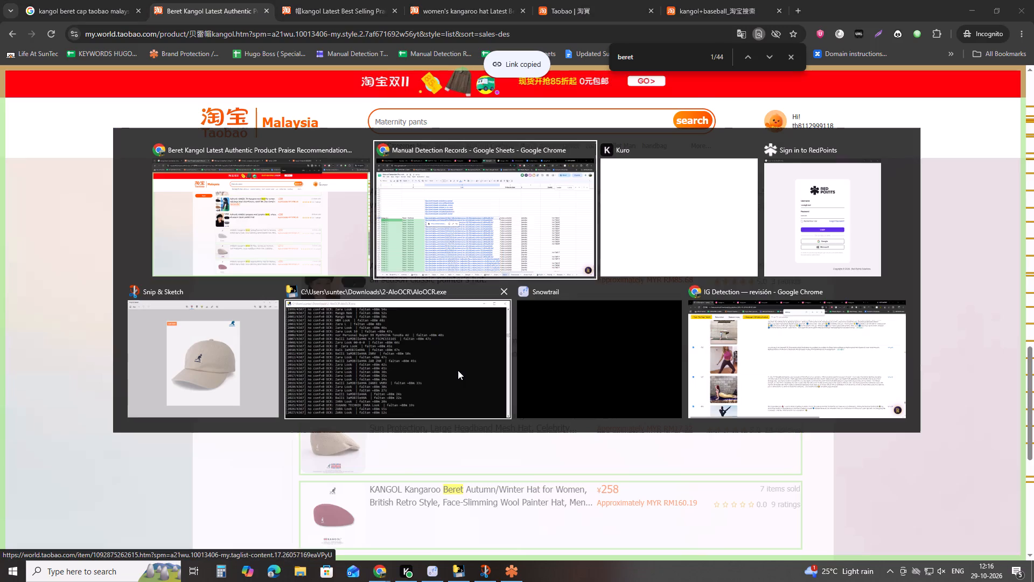
{"action": "scroll", "coordinate": [465, 401], "scroll_direction": "down", "scroll_amount": 8}
{"action": "scroll", "coordinate": [380, 371], "scroll_direction": "down", "scroll_amount": 1}
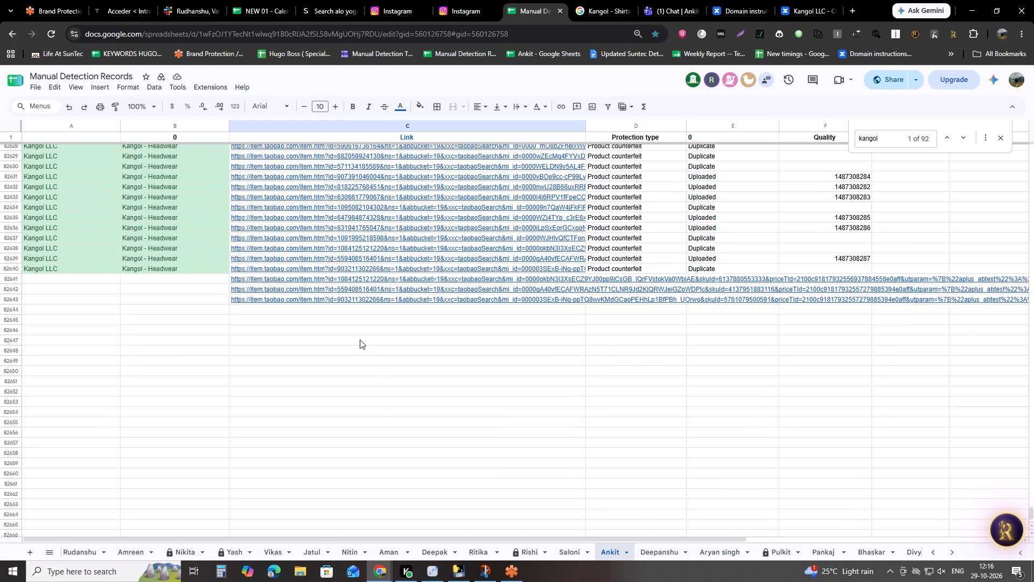
{"action": "left_click", "coordinate": [358, 337]}
{"action": "key", "text": "ctrl+v"}
Clear the leftover Taobao links in rows 82642 and 82643 of the Link column.
{"action": "left_click_drag", "start_coordinate": [316, 303], "coordinate": [316, 295]}
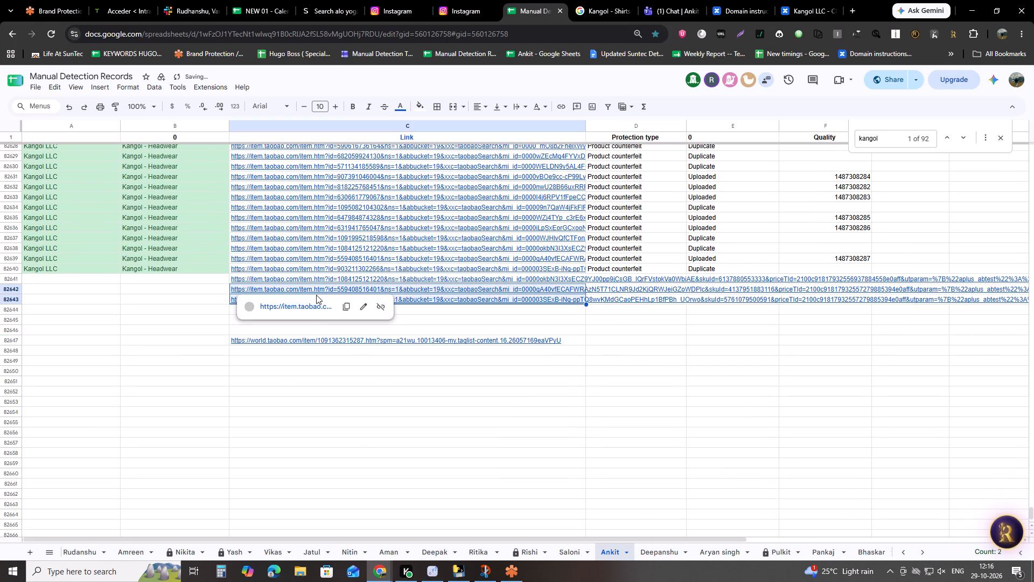
{"action": "key", "text": "Delete"}
{"action": "left_click", "coordinate": [277, 376]}
Copy the link of the "Authentic KANGOL kangaroo wool pumpkin beret" listing and paste it into the sheet's Link column near the previous link.
{"action": "key", "text": "alt+Tab"}
{"action": "scroll", "coordinate": [252, 336], "scroll_direction": "down", "scroll_amount": 1}
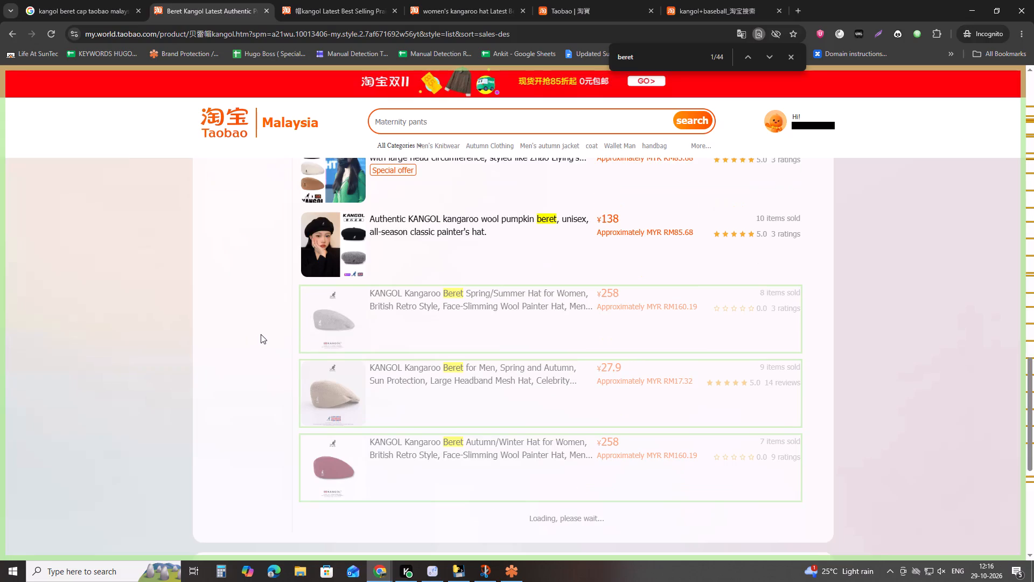
{"action": "scroll", "coordinate": [367, 305], "scroll_direction": "up", "scroll_amount": 1}
{"action": "right_click", "coordinate": [428, 269]}
{"action": "left_click", "coordinate": [480, 370]}
{"action": "key", "text": "alt+Tab"}
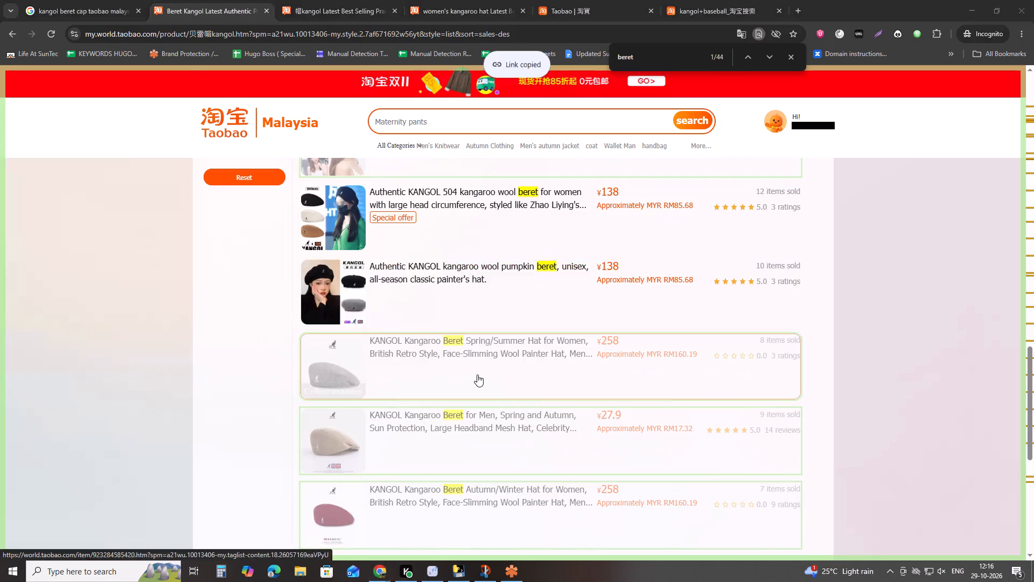
{"action": "left_click", "coordinate": [439, 330]}
{"action": "key", "text": "ctrl+v"}
{"action": "left_click", "coordinate": [432, 347]}
Return to the Taobao results and examine the end of the beret list for further listings.
{"action": "key", "text": "alt+Tab"}
{"action": "scroll", "coordinate": [356, 379], "scroll_direction": "down", "scroll_amount": 6}
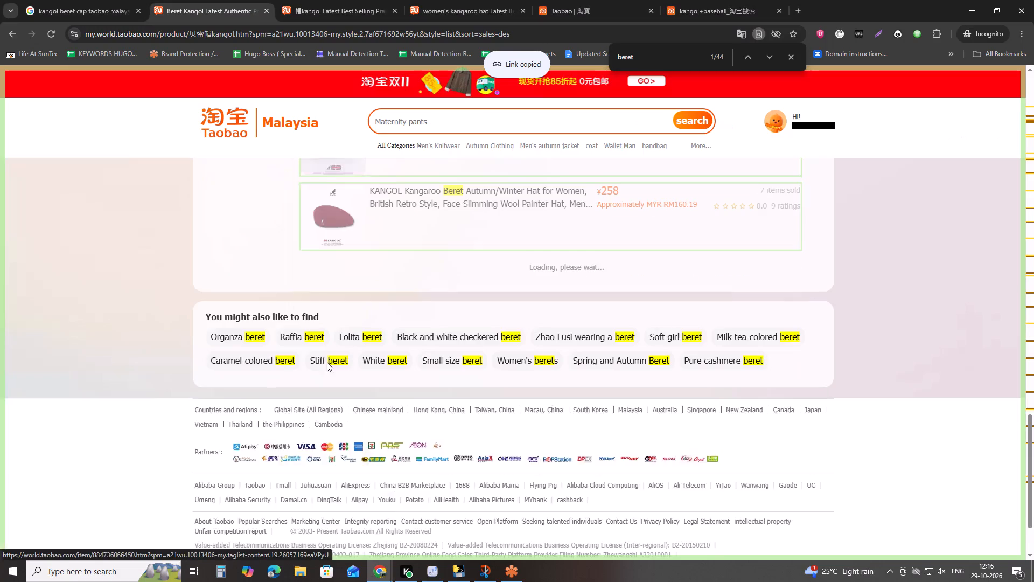
{"action": "scroll", "coordinate": [327, 362], "scroll_direction": "up", "scroll_amount": 1}
{"action": "scroll", "coordinate": [574, 362], "scroll_direction": "down", "scroll_amount": 3}
{"action": "scroll", "coordinate": [574, 362], "scroll_direction": "up", "scroll_amount": 5}
{"action": "scroll", "coordinate": [574, 362], "scroll_direction": "down", "scroll_amount": 3}
{"action": "scroll", "coordinate": [574, 362], "scroll_direction": "up", "scroll_amount": 1}
{"action": "scroll", "coordinate": [377, 352], "scroll_direction": "down", "scroll_amount": 2}
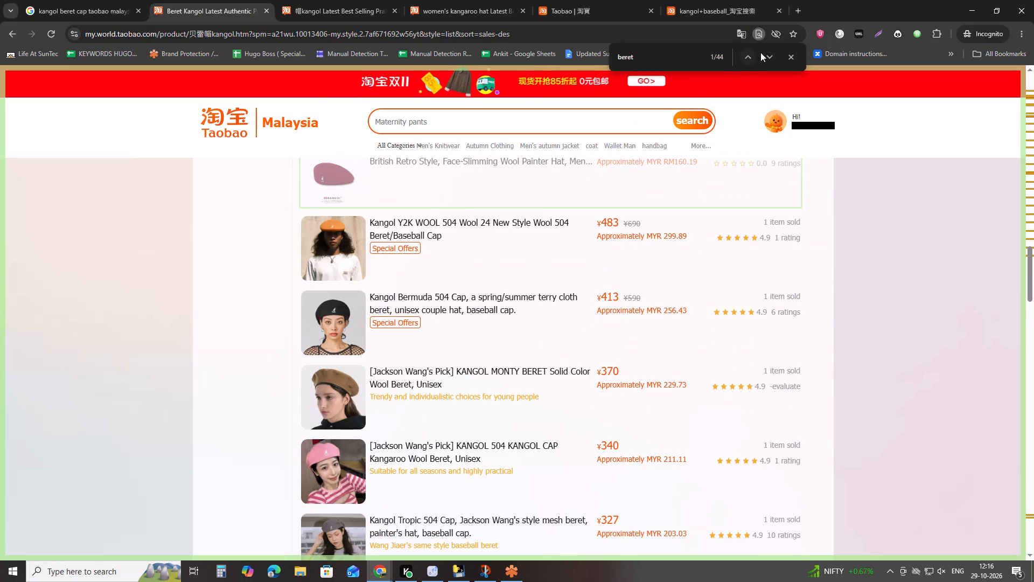
Rerun the page search for "beret" and examine the newly loaded Kangol listings that are not highlighted.
{"action": "left_click", "coordinate": [702, 61]}
{"action": "key", "text": "shift+f"}
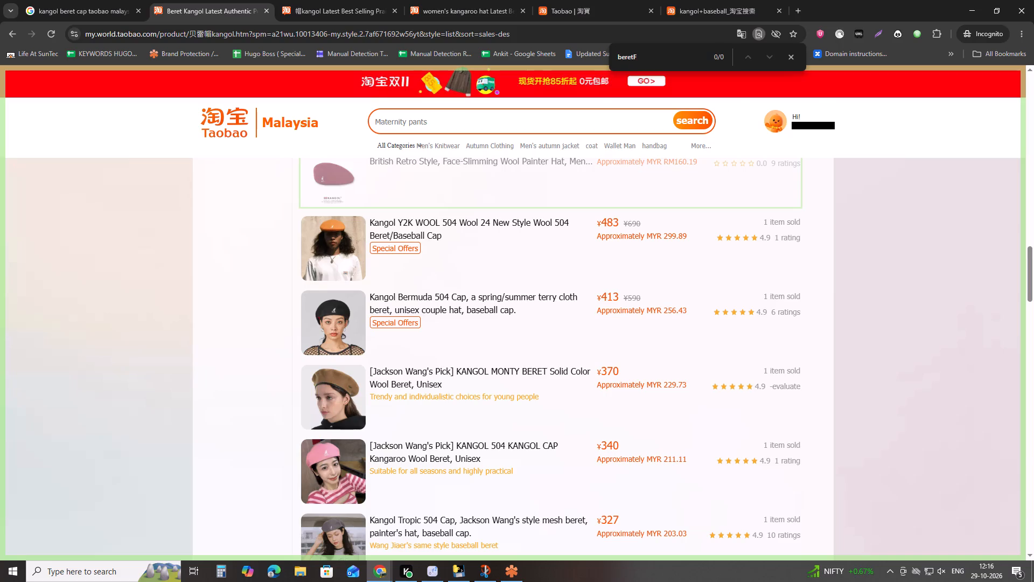
{"action": "key", "text": "BackSpace"}
{"action": "scroll", "coordinate": [481, 321], "scroll_direction": "down", "scroll_amount": 10}
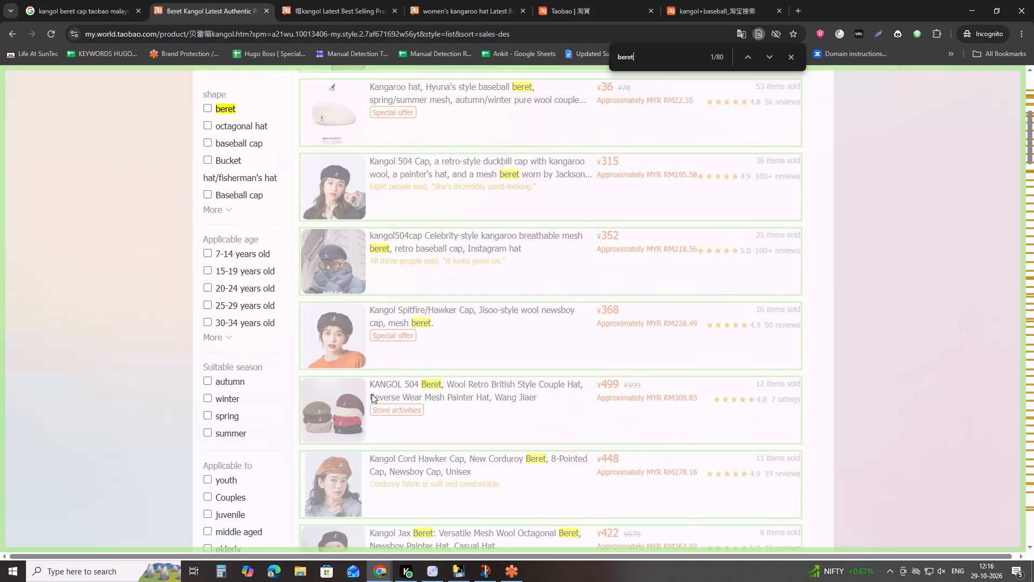
{"action": "scroll", "coordinate": [372, 394], "scroll_direction": "down", "scroll_amount": 15}
{"action": "scroll", "coordinate": [279, 376], "scroll_direction": "down", "scroll_amount": 4}
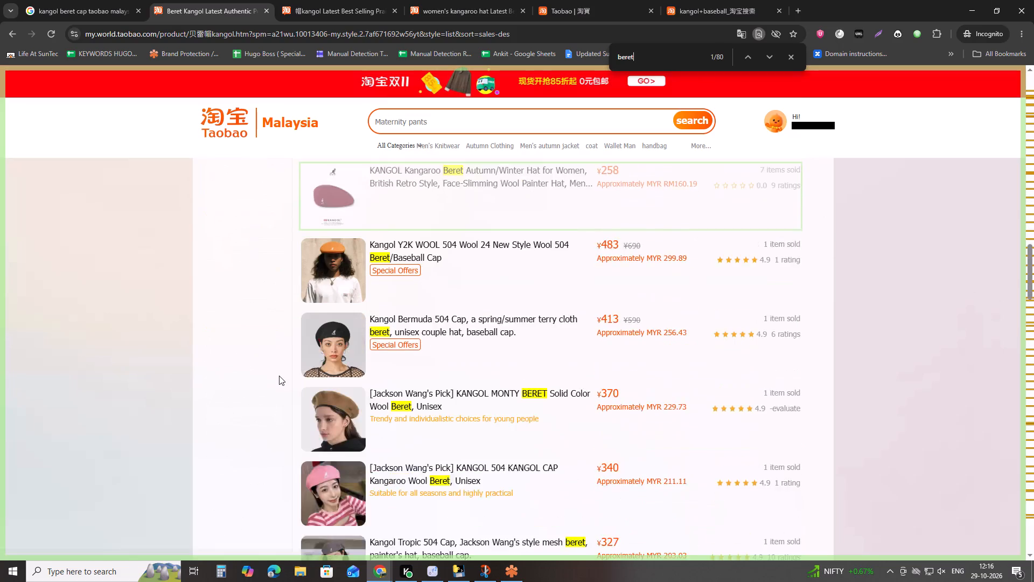
{"action": "scroll", "coordinate": [278, 372], "scroll_direction": "down", "scroll_amount": 4}
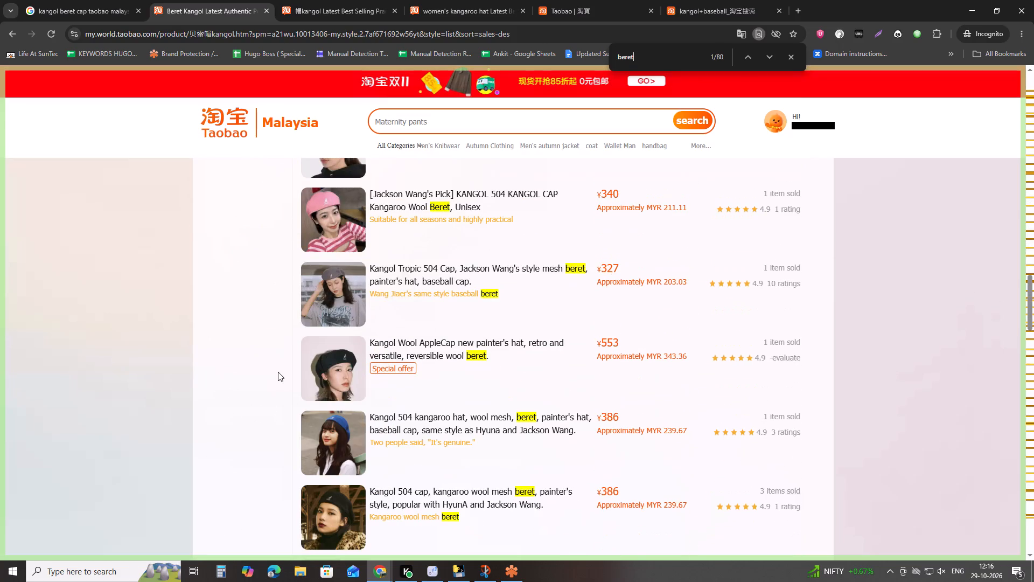
{"action": "scroll", "coordinate": [278, 372], "scroll_direction": "down", "scroll_amount": 5}
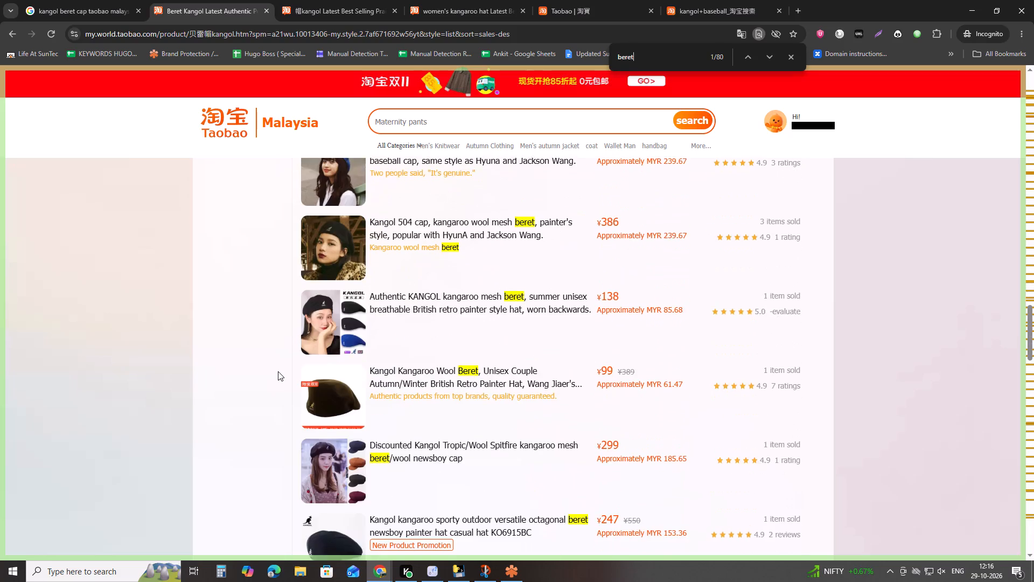
{"action": "scroll", "coordinate": [278, 371], "scroll_direction": "down", "scroll_amount": 5}
{"action": "scroll", "coordinate": [278, 371], "scroll_direction": "up", "scroll_amount": 18}
{"action": "scroll", "coordinate": [278, 371], "scroll_direction": "down", "scroll_amount": 2}
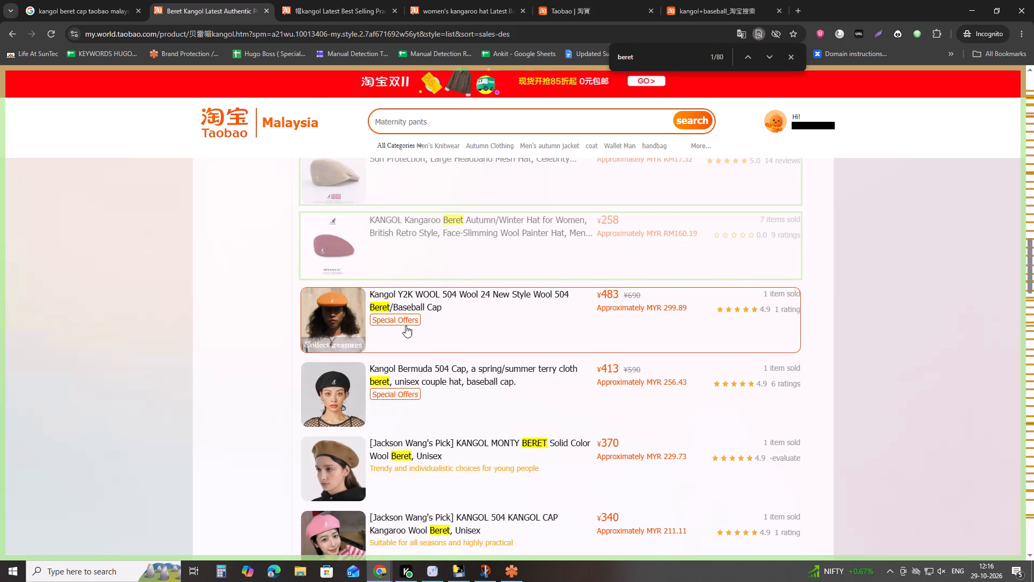
Reopen the RedPoints IPR Plugin window over the beret results, then return to the listings.
{"action": "left_click", "coordinate": [837, 27]}
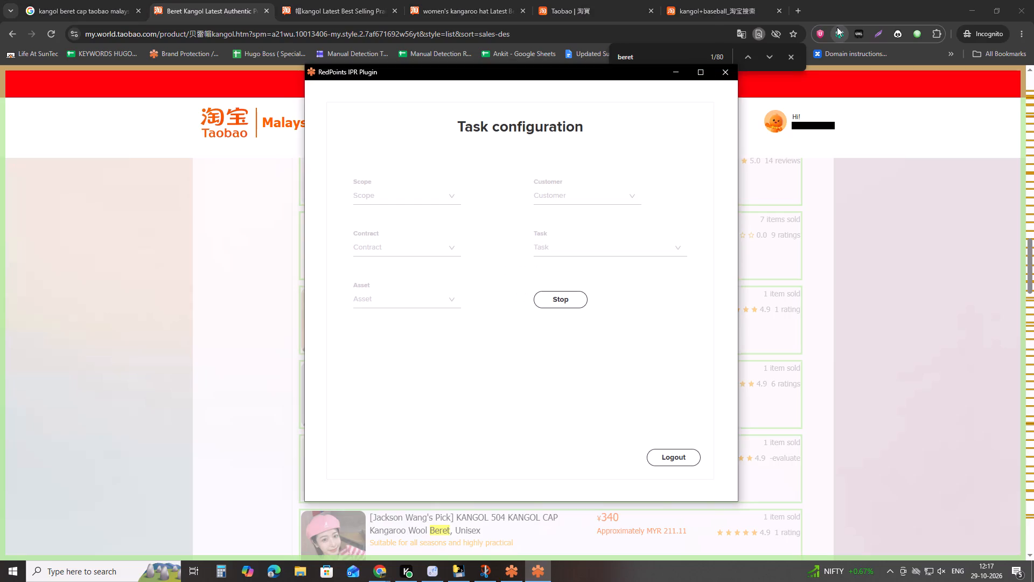
{"action": "key", "text": "alt+Tab"}
Copy the link of the unhighlighted "Authentic KANGOL kangaroo mesh beret" listing and paste it into Link column row 82645 of the sheet.
{"action": "scroll", "coordinate": [688, 175], "scroll_direction": "down", "scroll_amount": 12}
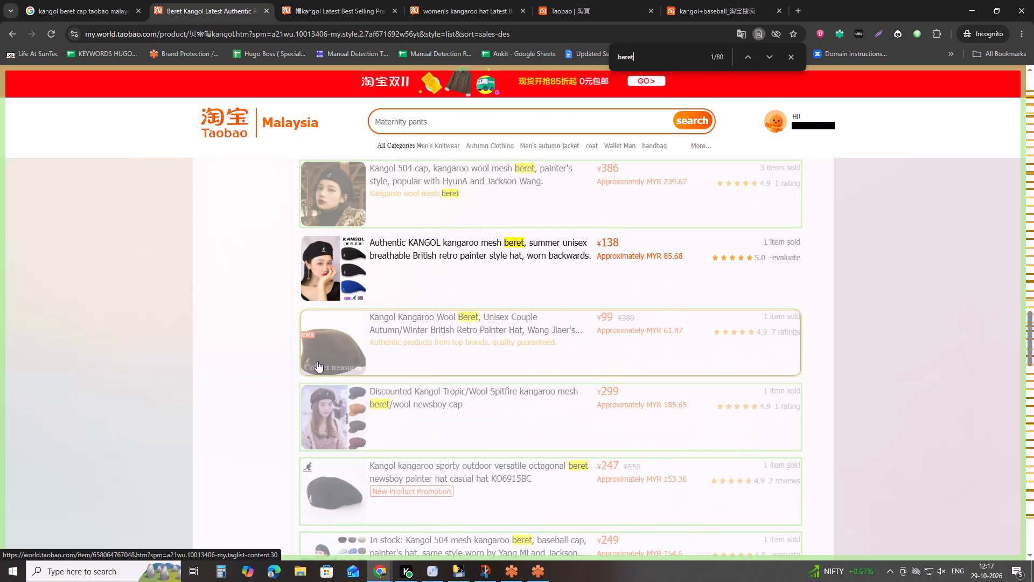
{"action": "right_click", "coordinate": [500, 250]}
{"action": "left_click", "coordinate": [520, 345]}
{"action": "key", "text": "alt+Tab"}
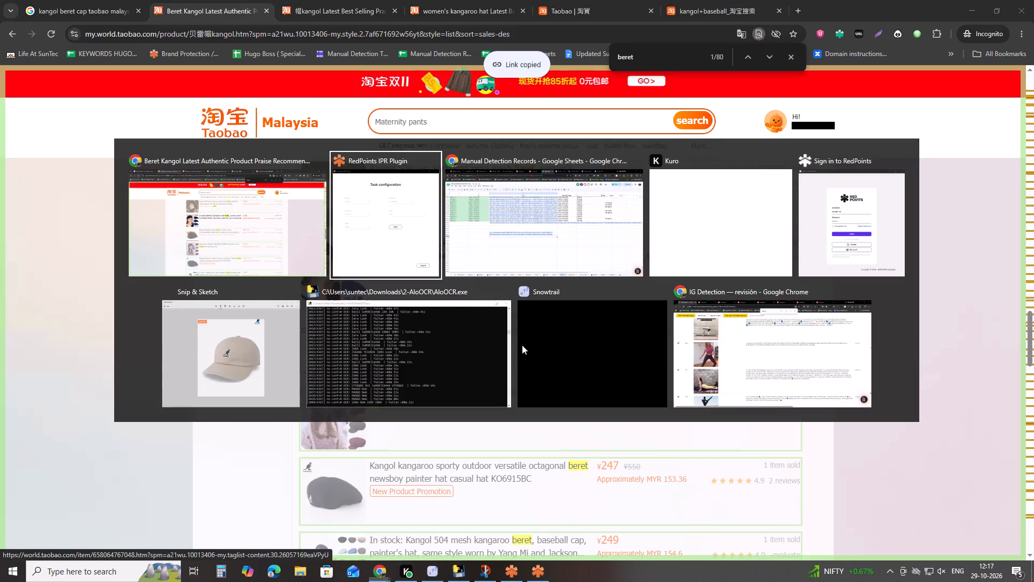
{"action": "key", "text": "alt+Tab"}
{"action": "left_click", "coordinate": [502, 320]}
{"action": "key", "text": "ctrl+v"}
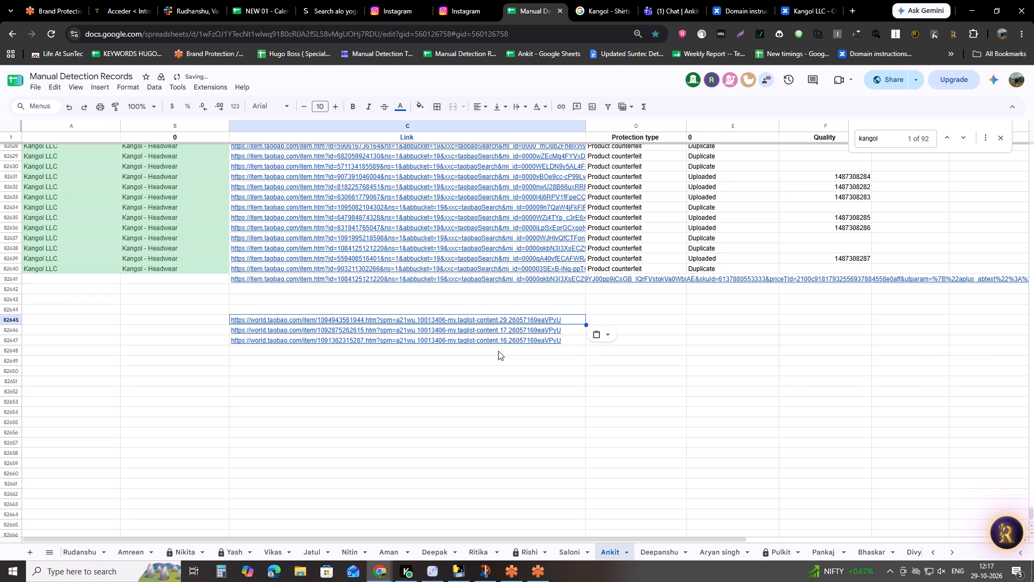
{"action": "left_click", "coordinate": [498, 351]}
{"action": "key", "text": "alt+Tab"}
Examine the full-size image of the unhighlighted "Kangol Gentle Argyle Halifax" beret listing, then close it.
{"action": "scroll", "coordinate": [434, 327], "scroll_direction": "down", "scroll_amount": 6}
{"action": "scroll", "coordinate": [367, 321], "scroll_direction": "down", "scroll_amount": 5}
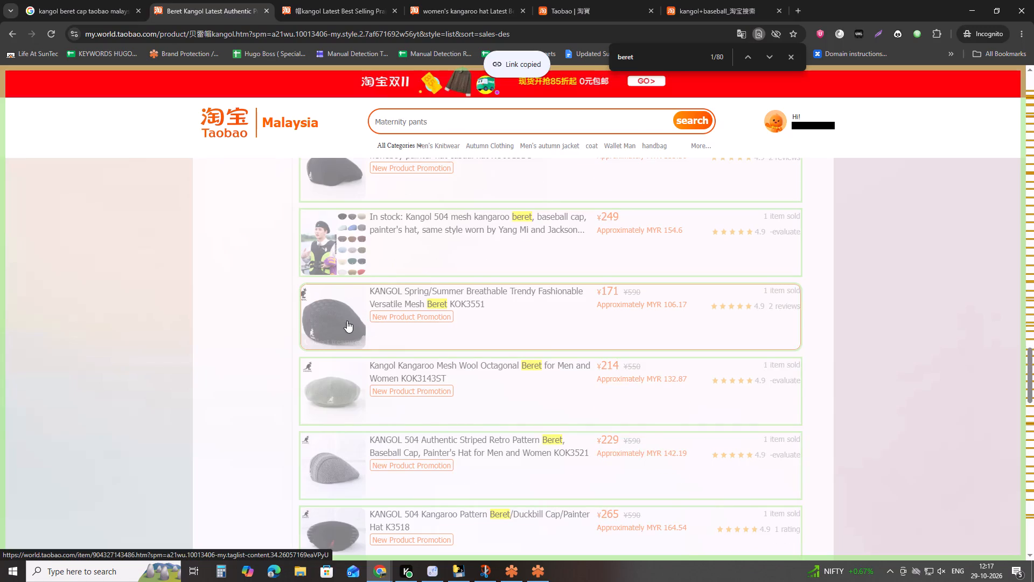
{"action": "scroll", "coordinate": [220, 327], "scroll_direction": "down", "scroll_amount": 1}
{"action": "right_click", "coordinate": [334, 363]}
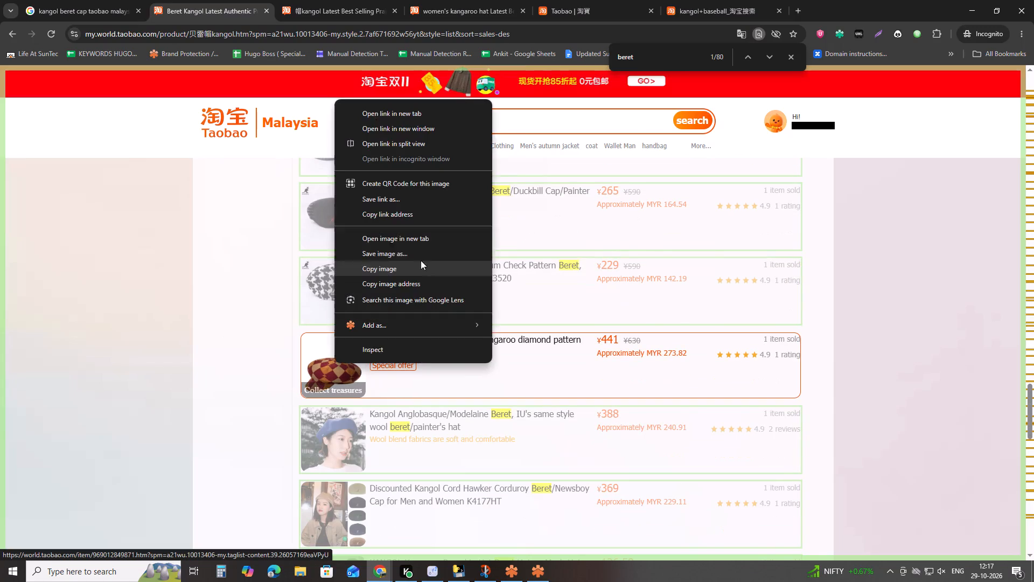
{"action": "left_click", "coordinate": [415, 241]}
{"action": "left_click", "coordinate": [364, 0]}
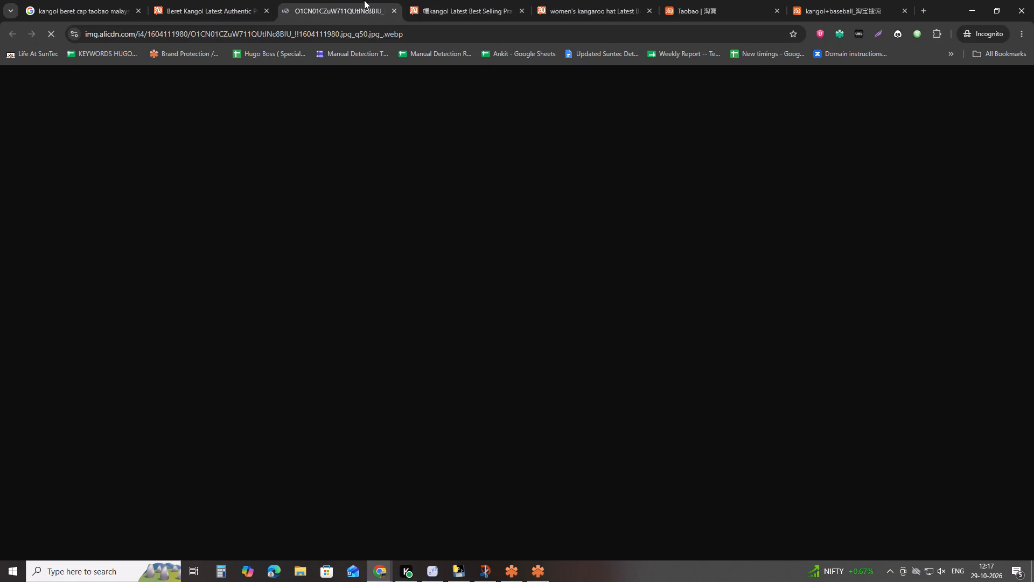
{"action": "middle_click", "coordinate": [364, 0]}
Examine the full-size image of the unhighlighted "Kangol NeedlePunch Floral Beret" listing, then close it.
{"action": "scroll", "coordinate": [270, 391], "scroll_direction": "down", "scroll_amount": 5}
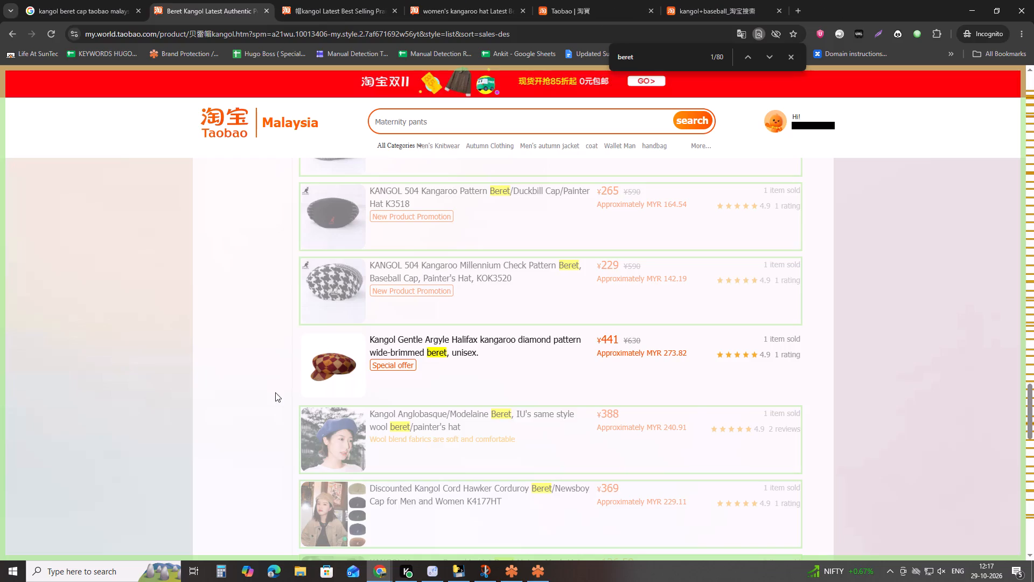
{"action": "scroll", "coordinate": [373, 377], "scroll_direction": "down", "scroll_amount": 3}
{"action": "scroll", "coordinate": [200, 398], "scroll_direction": "down", "scroll_amount": 5}
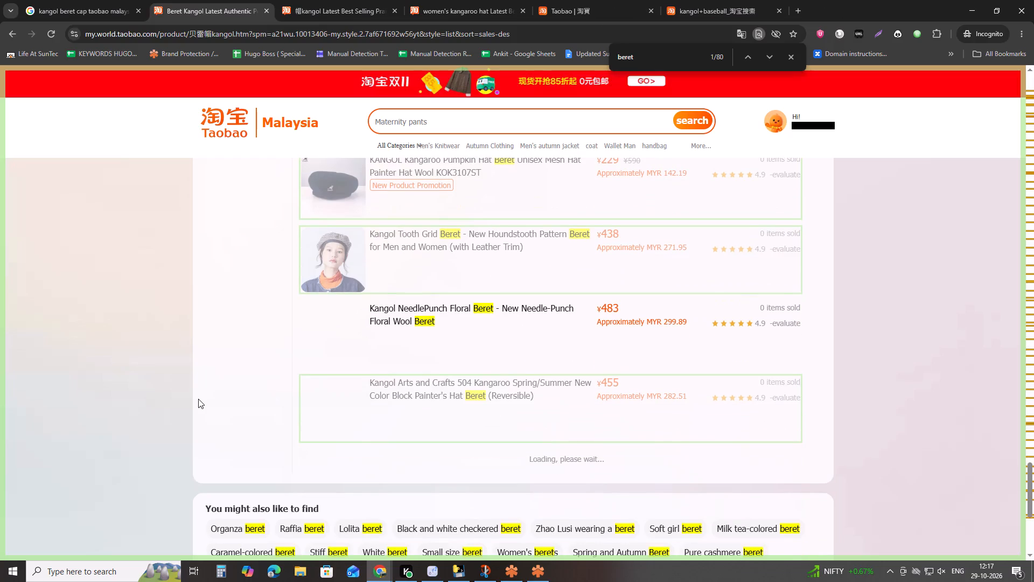
{"action": "right_click", "coordinate": [345, 335]}
{"action": "left_click", "coordinate": [410, 216]}
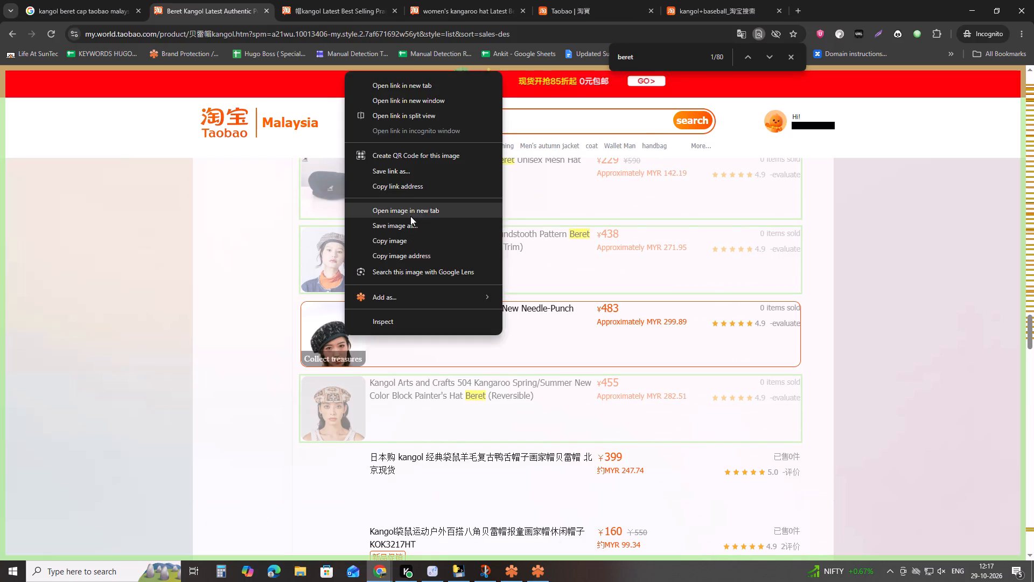
{"action": "left_click", "coordinate": [328, 0]}
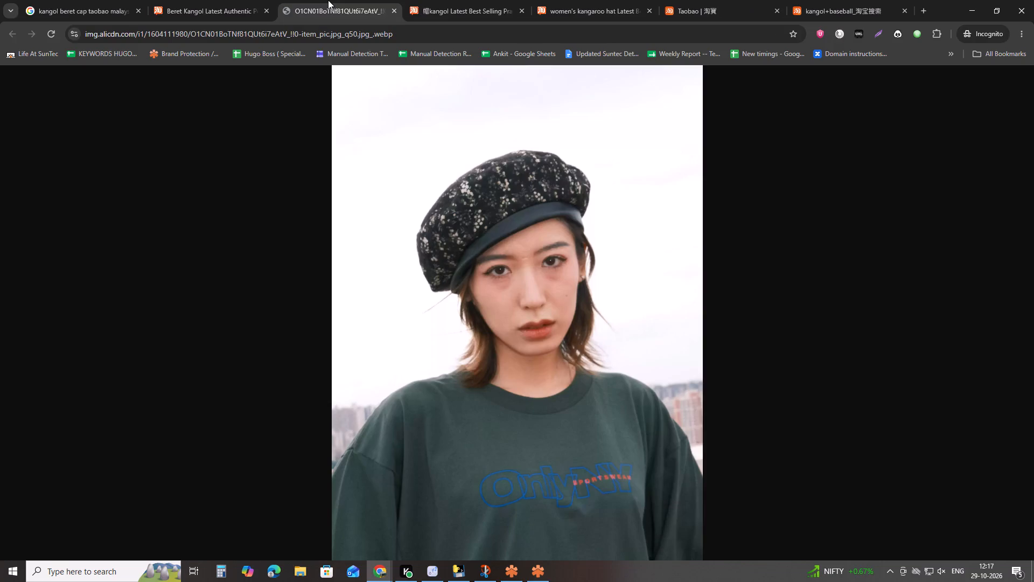
{"action": "middle_click", "coordinate": [328, 0]}
Copy the link of the unhighlighted "Kangol classic kangaroo wool retro baseball cap" listing and paste it into Link column row 82648 of the sheet.
{"action": "scroll", "coordinate": [390, 345], "scroll_direction": "down", "scroll_amount": 5}
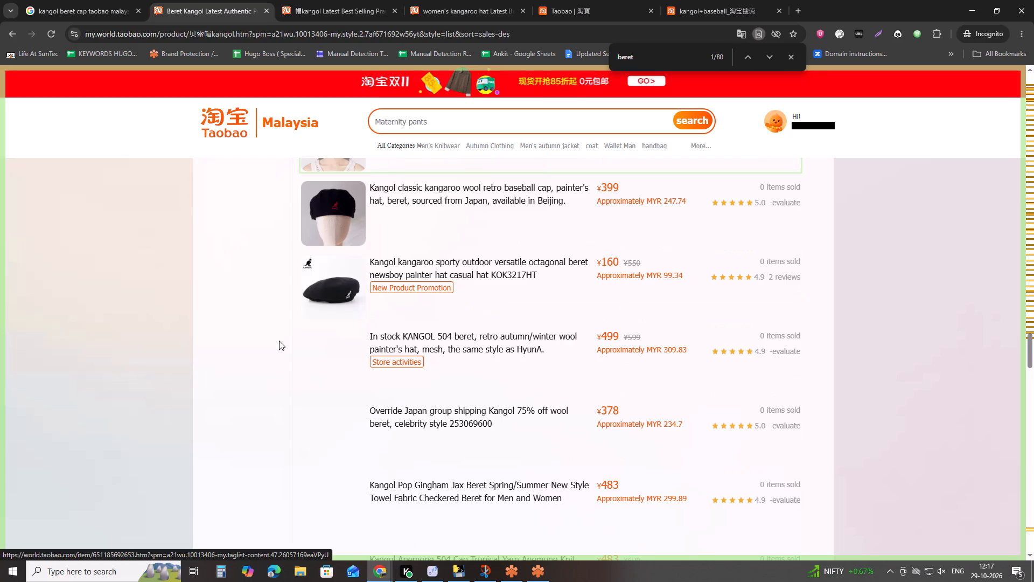
{"action": "scroll", "coordinate": [225, 308], "scroll_direction": "down", "scroll_amount": 1}
{"action": "scroll", "coordinate": [225, 308], "scroll_direction": "up", "scroll_amount": 2}
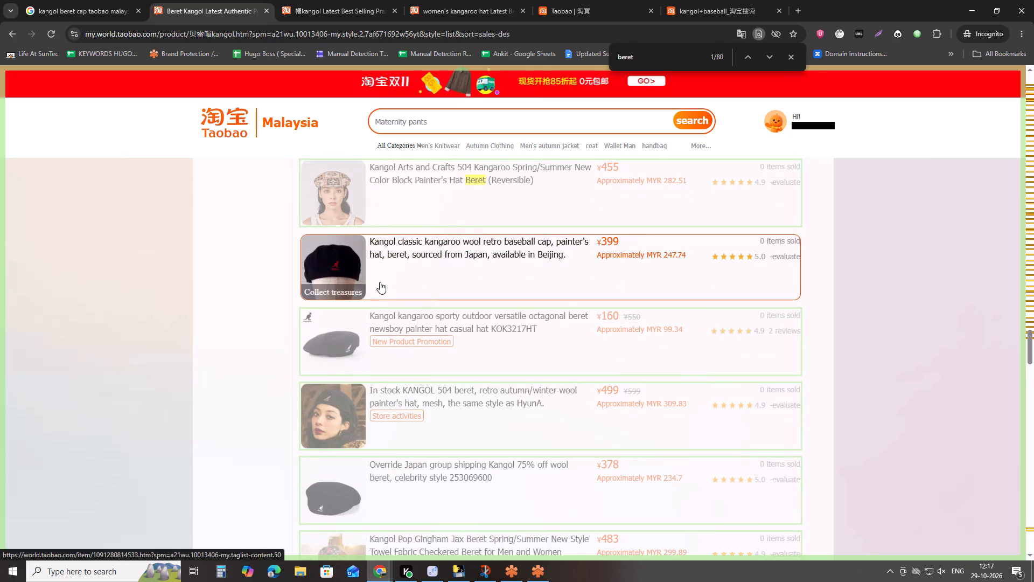
{"action": "right_click", "coordinate": [428, 248]}
{"action": "left_click", "coordinate": [485, 345]}
{"action": "key", "text": "alt+Tab"}
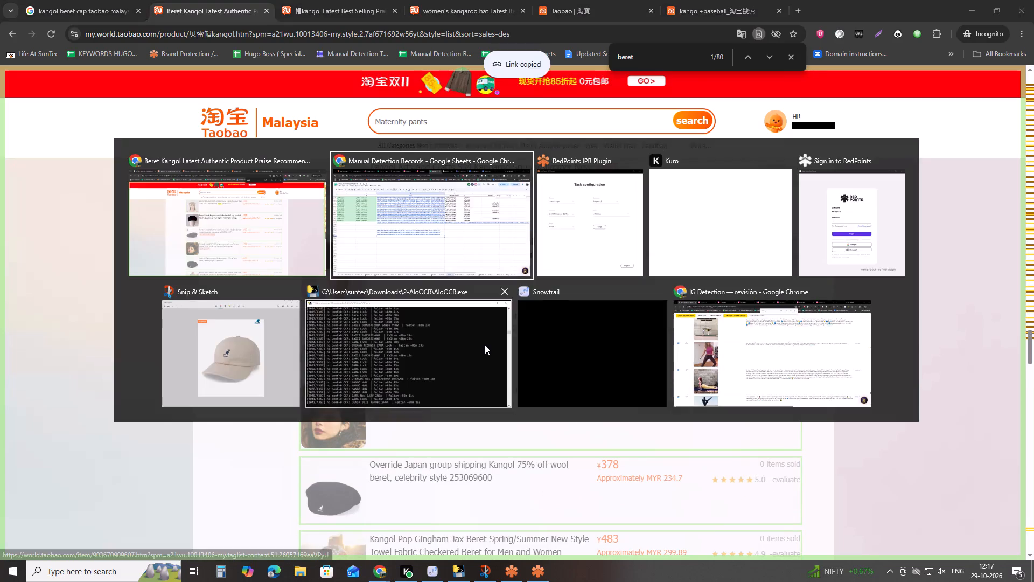
{"action": "key", "text": "ctrl+v"}
{"action": "left_click", "coordinate": [472, 359]}
{"action": "key", "text": "alt+Tab"}
Examine the remaining Taobao Malaysia beret results for Kangol listings that the plugin has not highlighted.
{"action": "scroll", "coordinate": [397, 416], "scroll_direction": "down", "scroll_amount": 6}
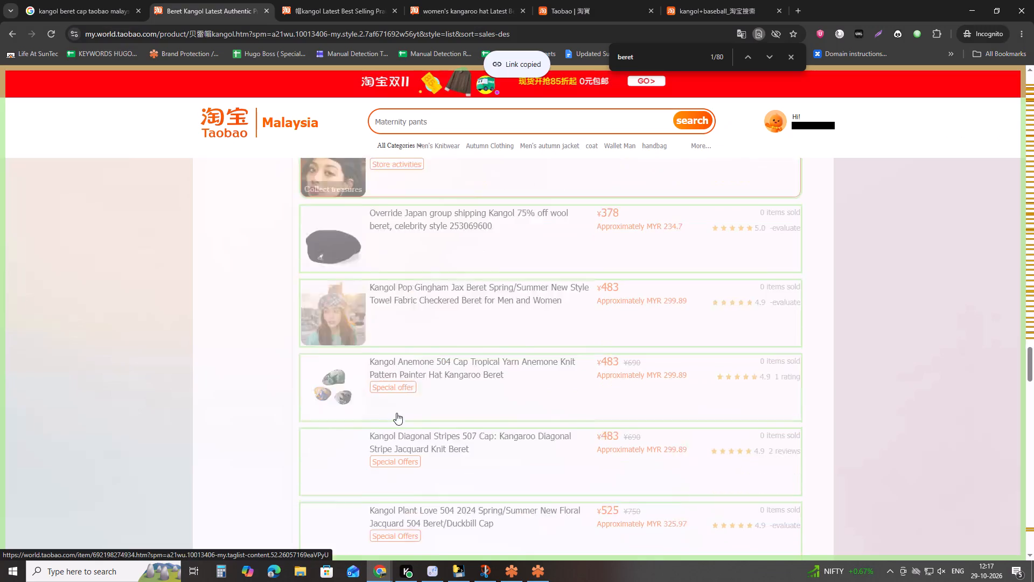
{"action": "scroll", "coordinate": [336, 400], "scroll_direction": "down", "scroll_amount": 5}
{"action": "scroll", "coordinate": [232, 398], "scroll_direction": "down", "scroll_amount": 10}
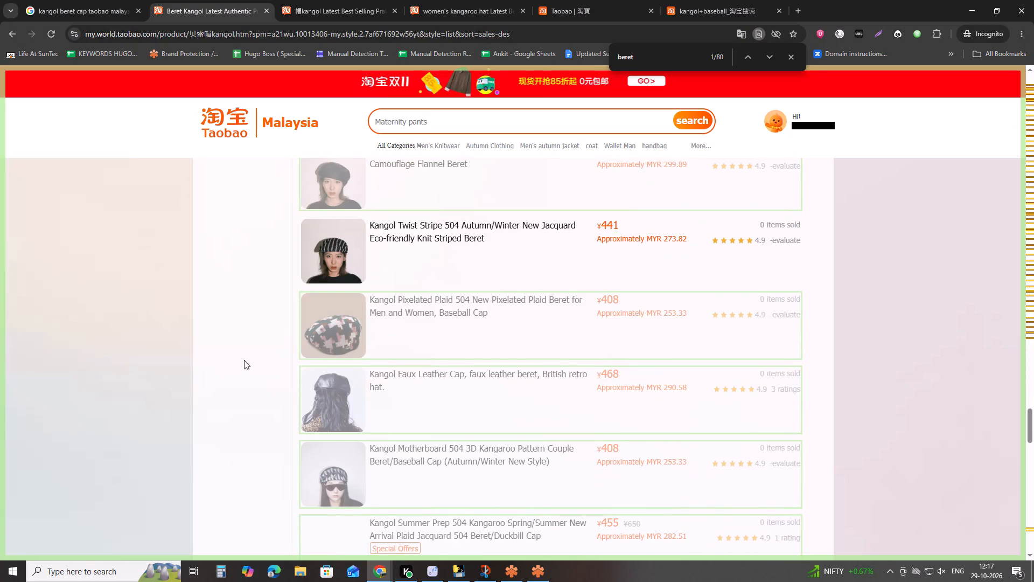
{"action": "scroll", "coordinate": [319, 274], "scroll_direction": "down", "scroll_amount": 5}
{"action": "scroll", "coordinate": [290, 343], "scroll_direction": "down", "scroll_amount": 10}
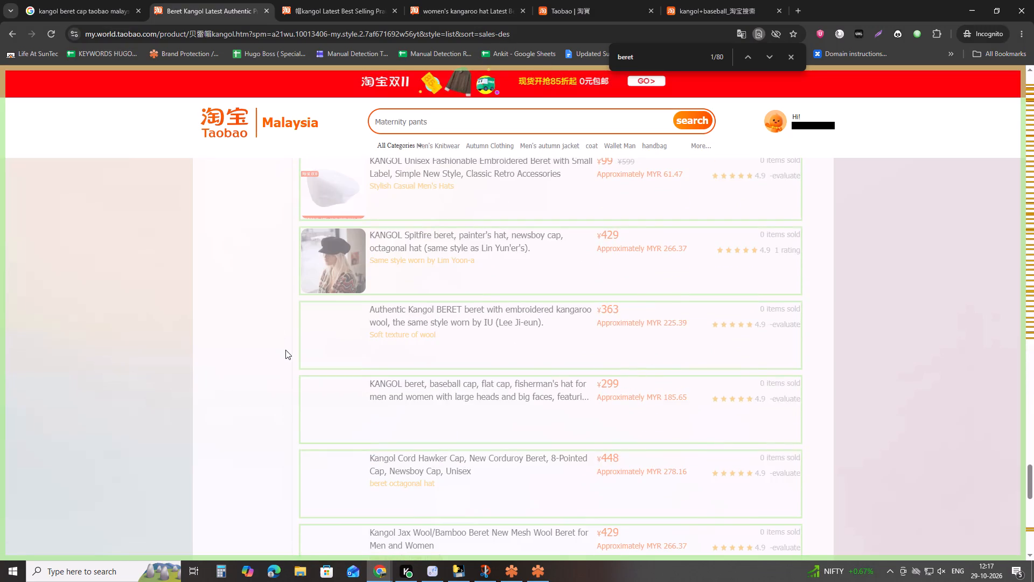
{"action": "scroll", "coordinate": [285, 350], "scroll_direction": "down", "scroll_amount": 9}
Change the Google search to "kangol beret cap taobao australia" and run it.
{"action": "left_click", "coordinate": [104, 0]}
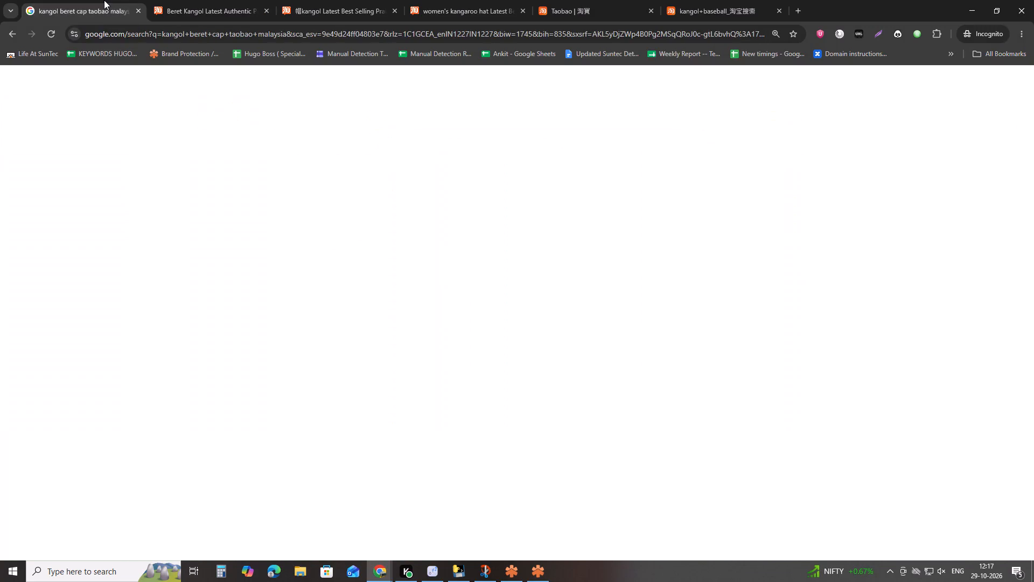
{"action": "scroll", "coordinate": [282, 455], "scroll_direction": "down", "scroll_amount": 3}
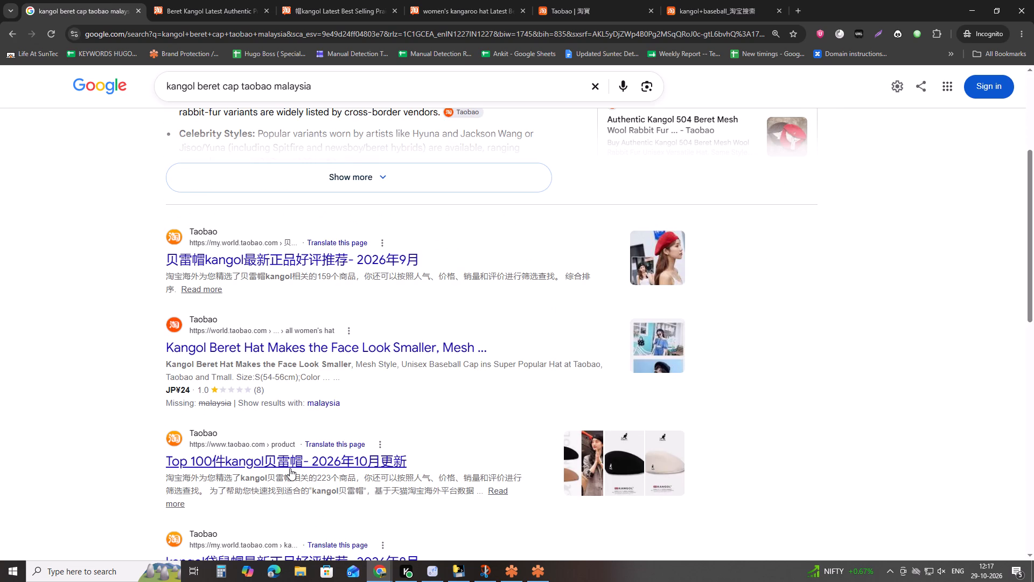
{"action": "double_click", "coordinate": [319, 84]}
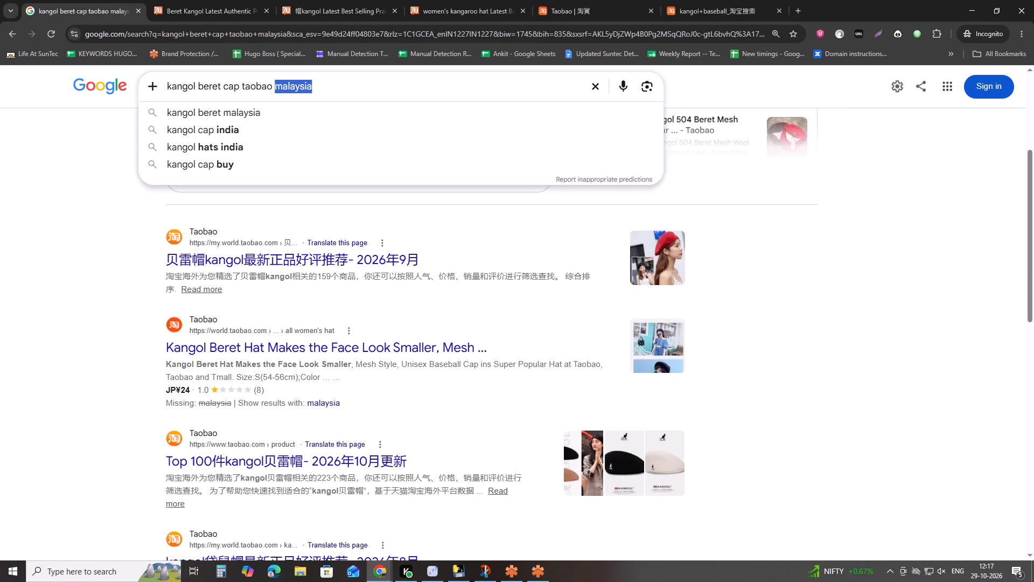
{"action": "key", "text": "BackSpace"}
{"action": "type", "text": "au"}
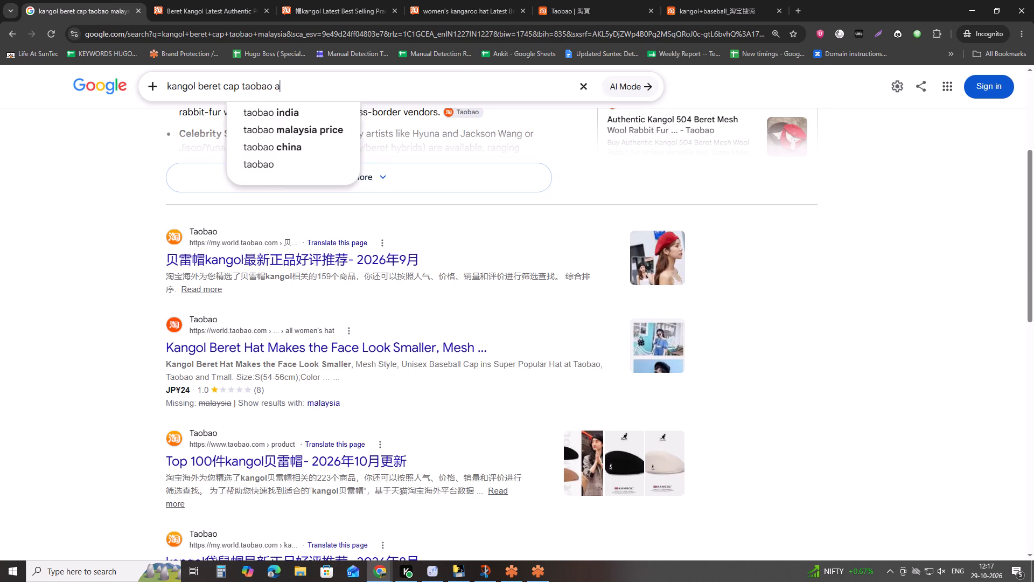
{"action": "key", "text": "Down"}
{"action": "key", "text": "Return"}
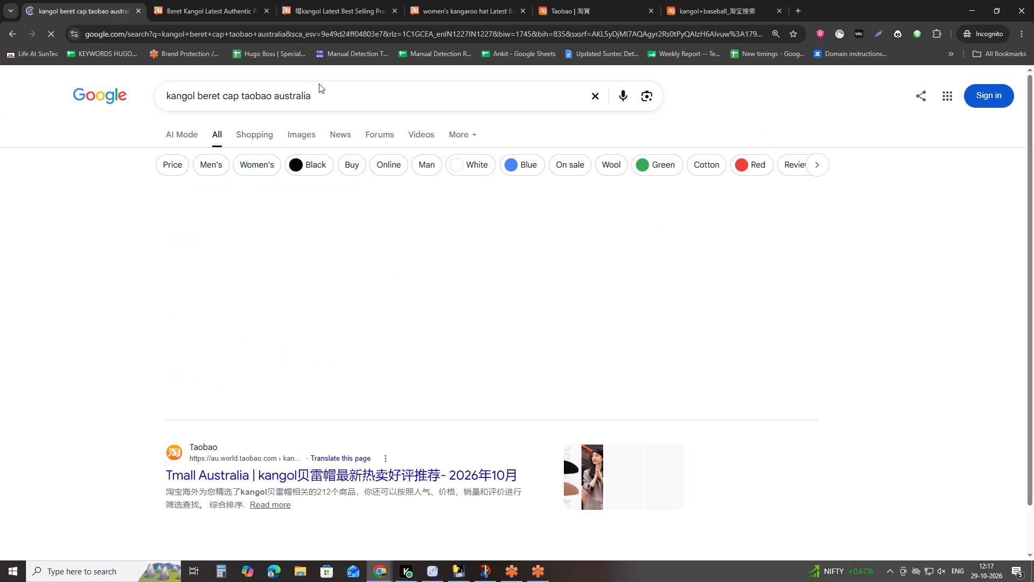
Open the Tmall Australia Kangol beret result in its own tab and close all the older tabs after it.
{"action": "left_click", "coordinate": [346, 476], "text": "ctrl"}
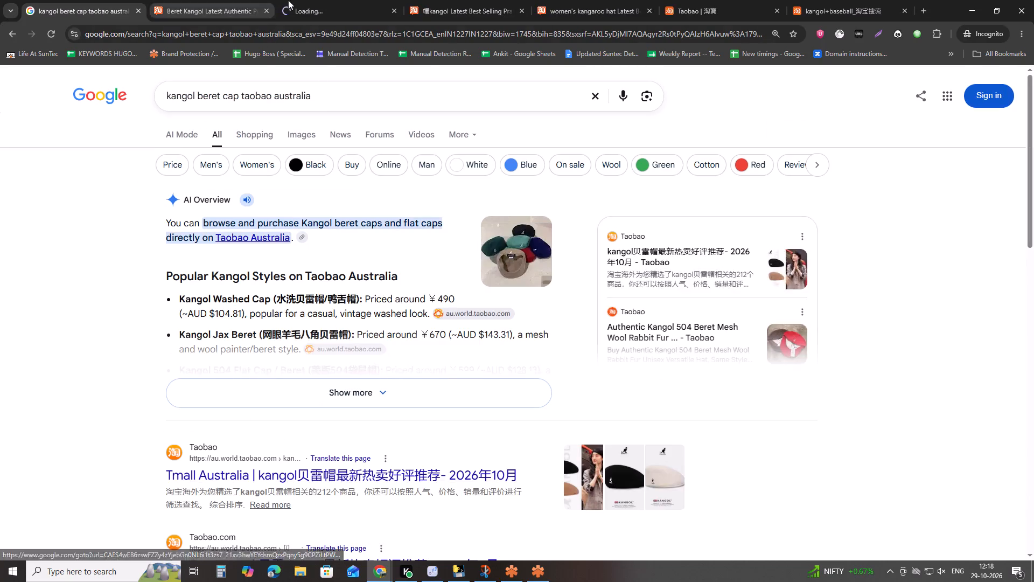
{"action": "left_click", "coordinate": [334, 0]}
{"action": "right_click", "coordinate": [326, 0]}
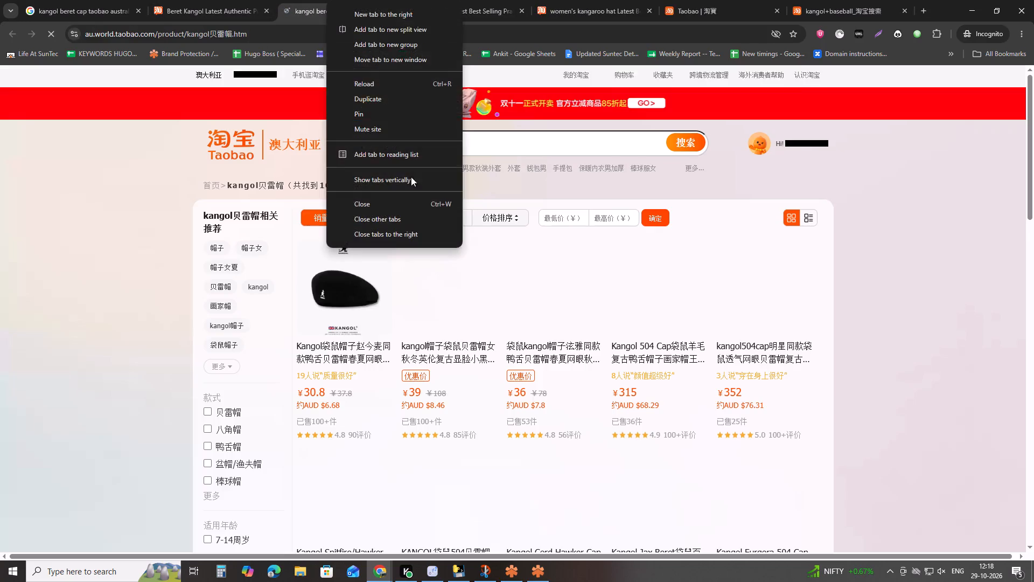
{"action": "left_click", "coordinate": [427, 230]}
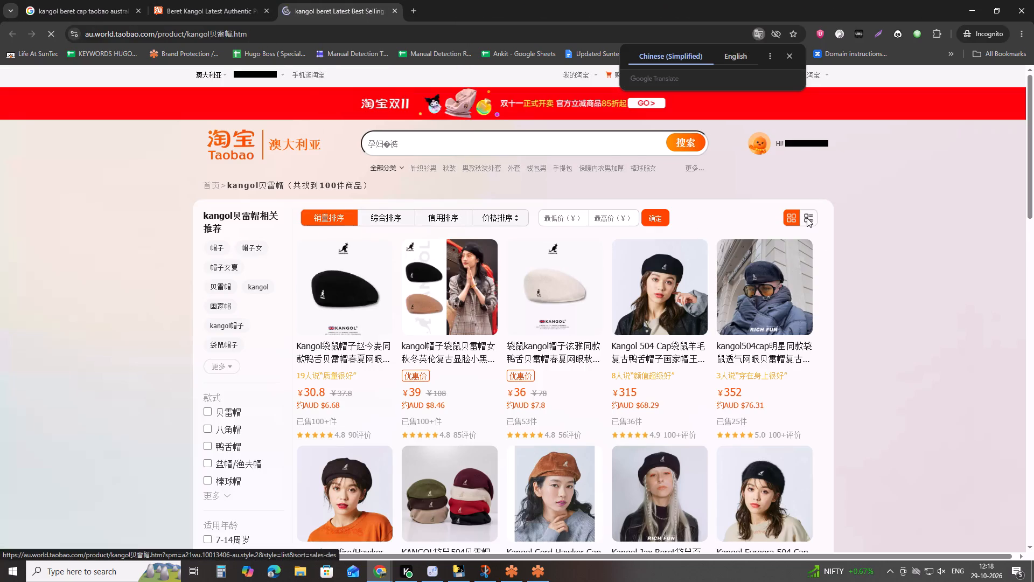
Translate the Taobao Australia beret page to English and switch its results to list layout.
{"action": "key", "text": "ctrl+f"}
{"action": "left_click", "coordinate": [677, 57]}
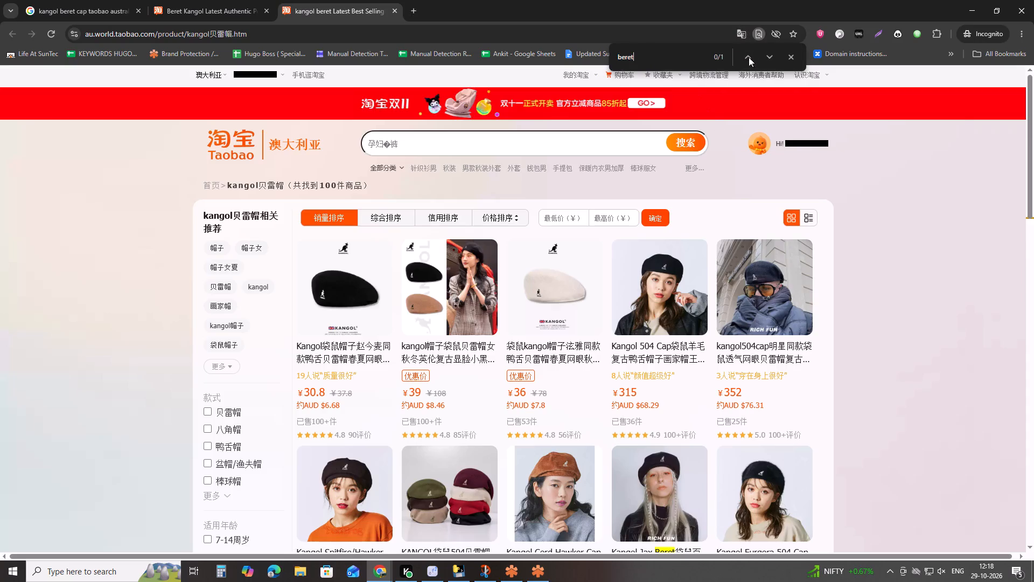
{"action": "right_click", "coordinate": [914, 171]}
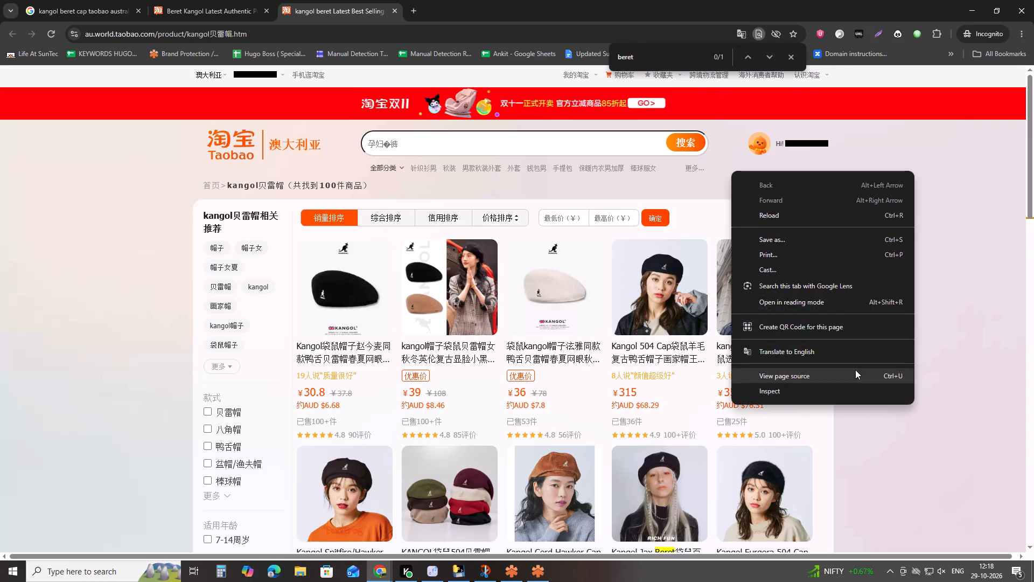
{"action": "left_click", "coordinate": [842, 352]}
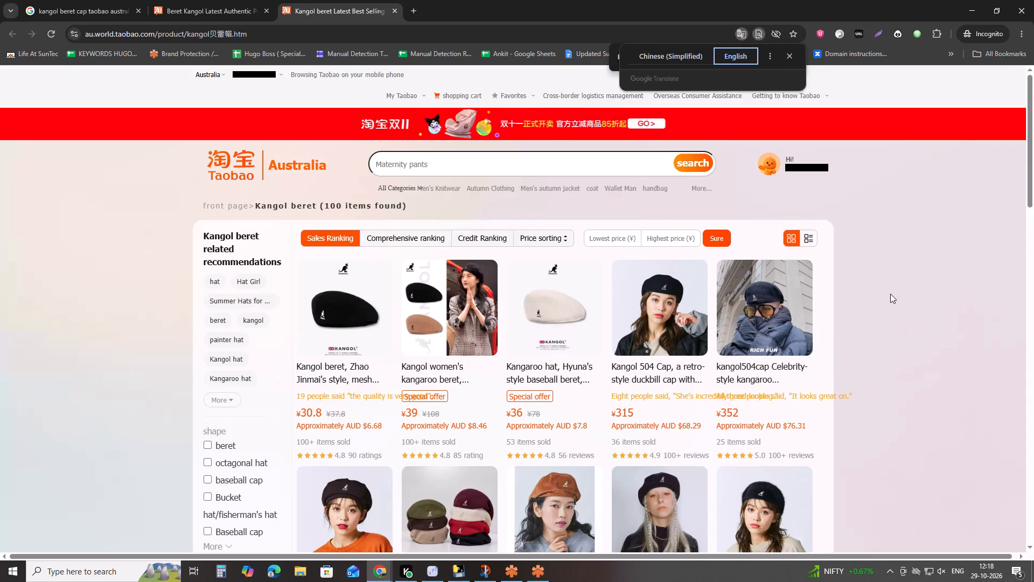
{"action": "left_click", "coordinate": [893, 292]}
{"action": "left_click", "coordinate": [806, 234]}
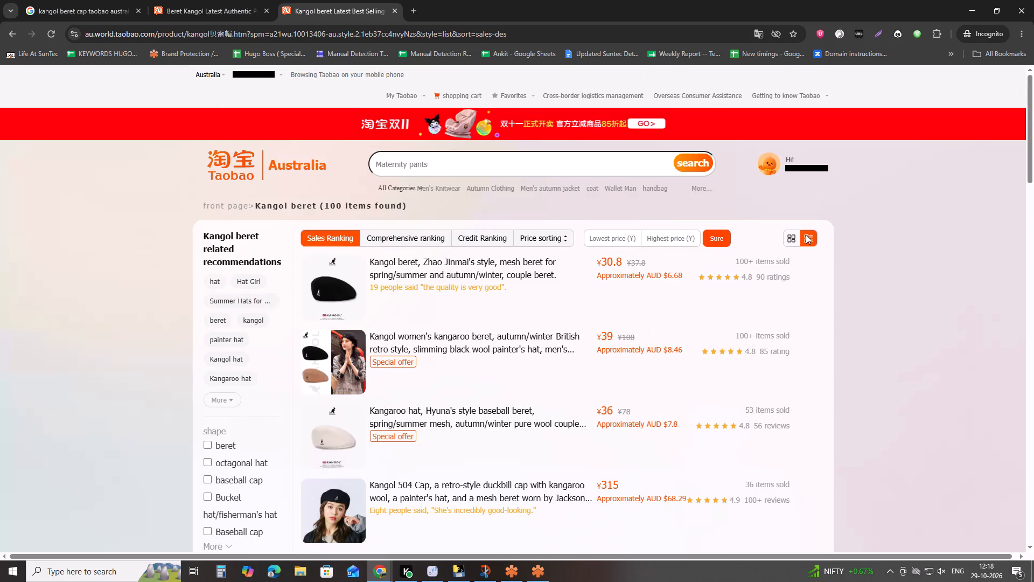
Search the Taobao Australia results page for "beret".
{"action": "key", "text": "ctrl+f"}
{"action": "key", "text": "ctrl+v"}
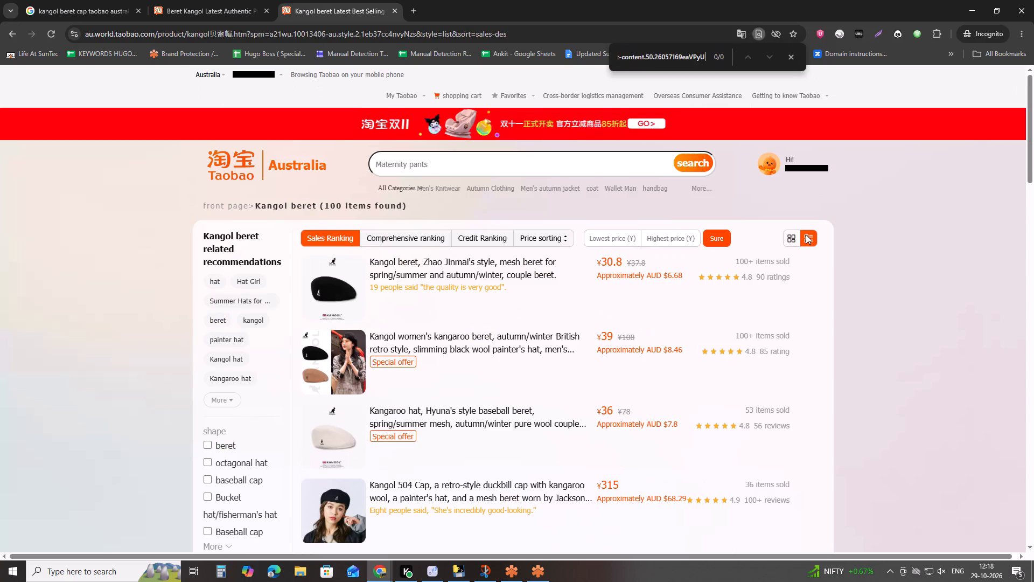
{"action": "key", "text": "ctrl+a"}
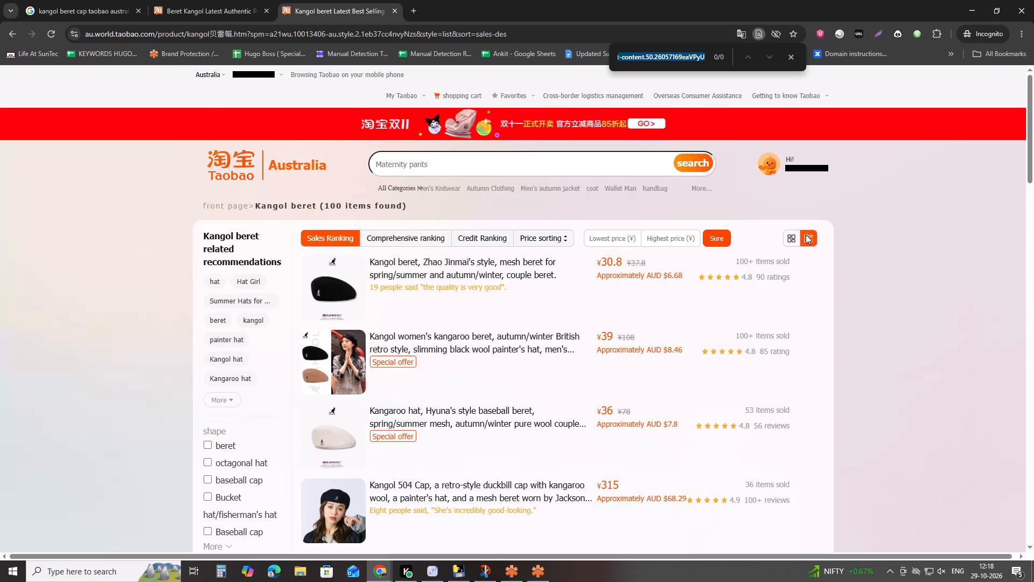
{"action": "key", "text": "BackSpace"}
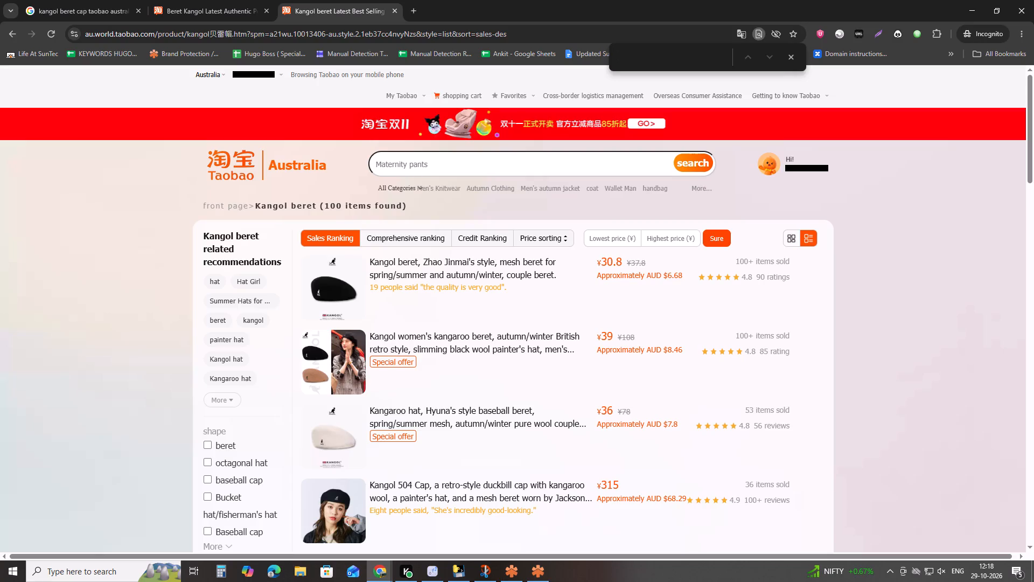
{"action": "type", "text": "beret"}
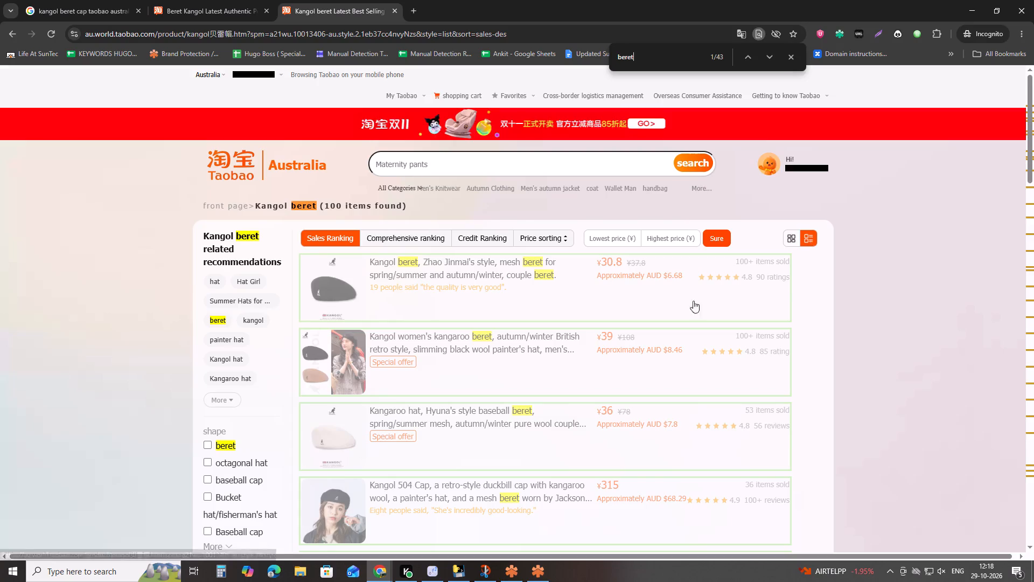
Copy the link of the unhighlighted "Authentic KANGOL 504 kangaroo wool beret" listing and paste it into Link column row 82649 of the sheet.
{"action": "scroll", "coordinate": [675, 338], "scroll_direction": "down", "scroll_amount": 8}
{"action": "scroll", "coordinate": [138, 309], "scroll_direction": "down", "scroll_amount": 13}
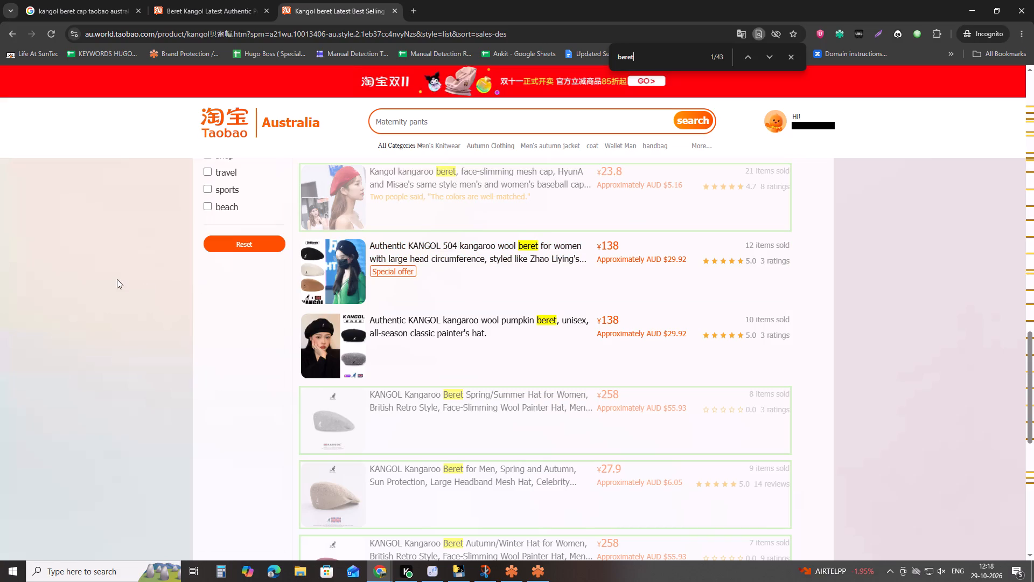
{"action": "right_click", "coordinate": [463, 252]}
{"action": "left_click", "coordinate": [509, 347]}
{"action": "key", "text": "alt+Tab"}
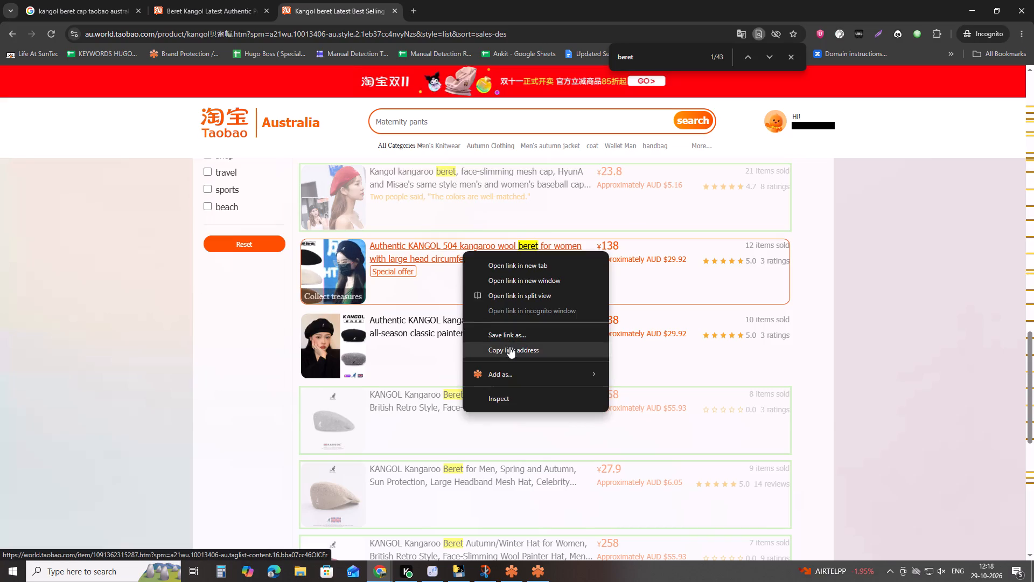
{"action": "key", "text": "ctrl+v"}
{"action": "left_click", "coordinate": [472, 376]}
{"action": "key", "text": "alt+Tab"}
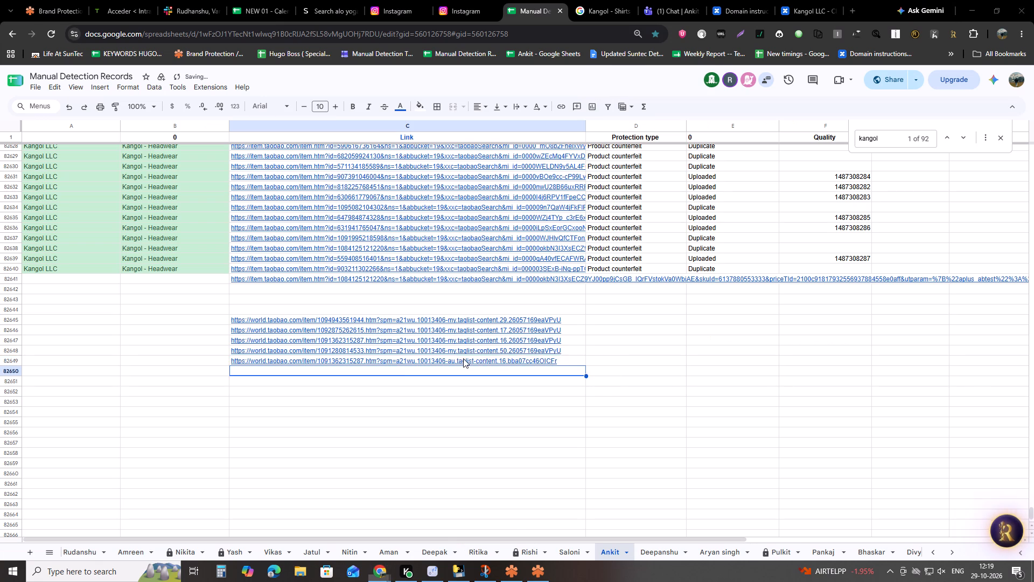
Copy the link of the unhighlighted "Authentic KANGOL kangaroo wool pumpkin beret" listing and paste it into Link column row 82650 of the sheet.
{"action": "right_click", "coordinate": [440, 317]}
{"action": "left_click", "coordinate": [500, 420]}
{"action": "key", "text": "alt+Tab"}
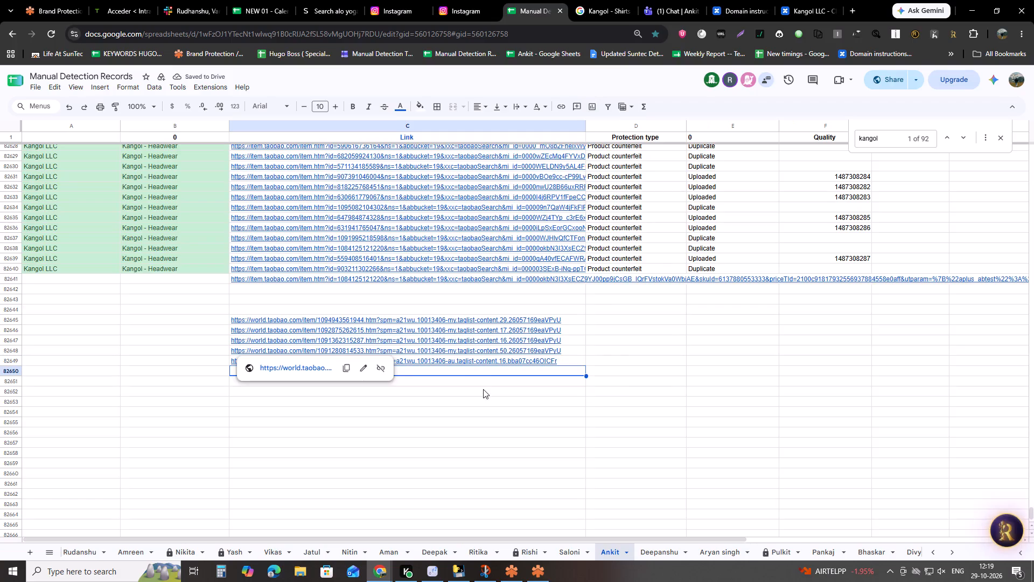
{"action": "key", "text": "ctrl+v"}
{"action": "left_click", "coordinate": [481, 384]}
{"action": "key", "text": "alt+Tab"}
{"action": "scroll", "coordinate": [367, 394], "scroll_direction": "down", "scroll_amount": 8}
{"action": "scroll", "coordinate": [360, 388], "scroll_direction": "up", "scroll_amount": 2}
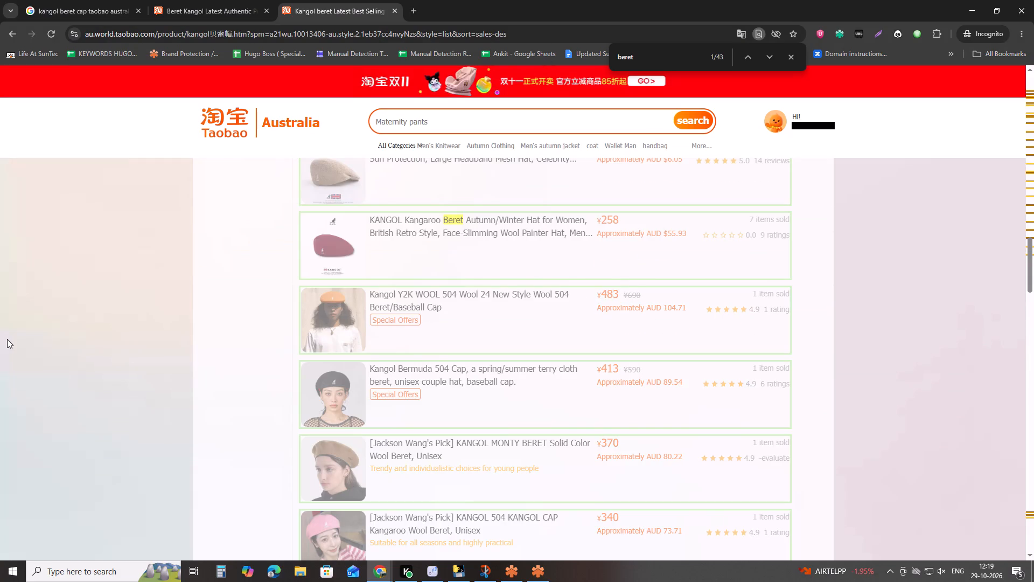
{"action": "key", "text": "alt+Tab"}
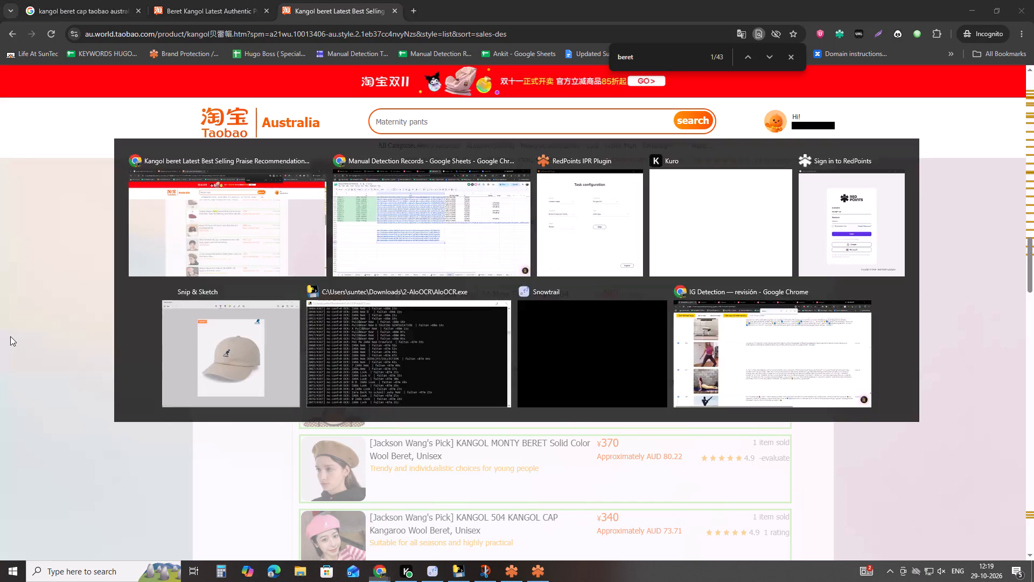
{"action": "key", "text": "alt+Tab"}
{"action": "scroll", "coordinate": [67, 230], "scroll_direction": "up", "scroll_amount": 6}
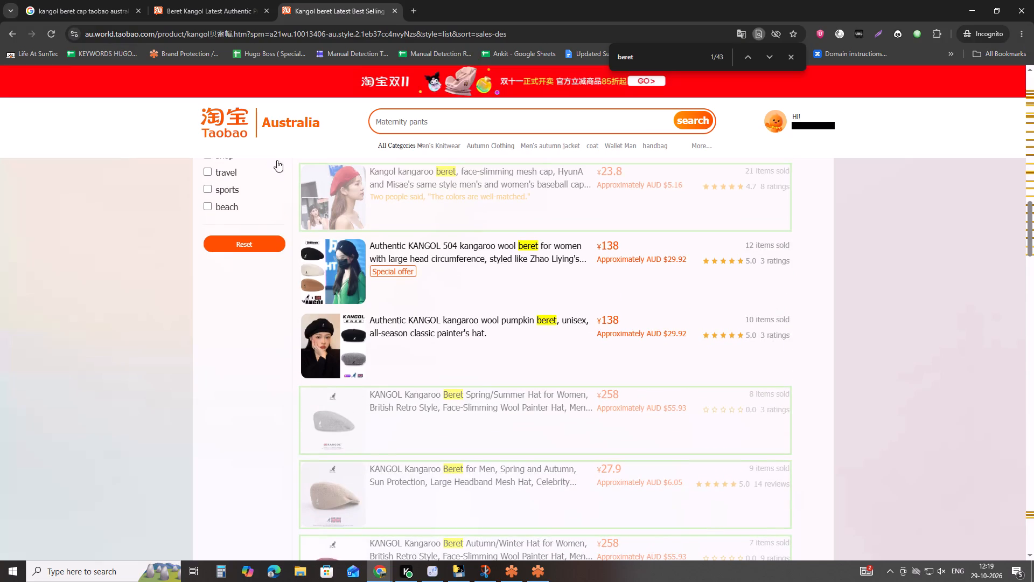
Open the Taobao home page, search it for "kangol beret", and close the leftover home page tab.
{"action": "left_click", "coordinate": [236, 113]}
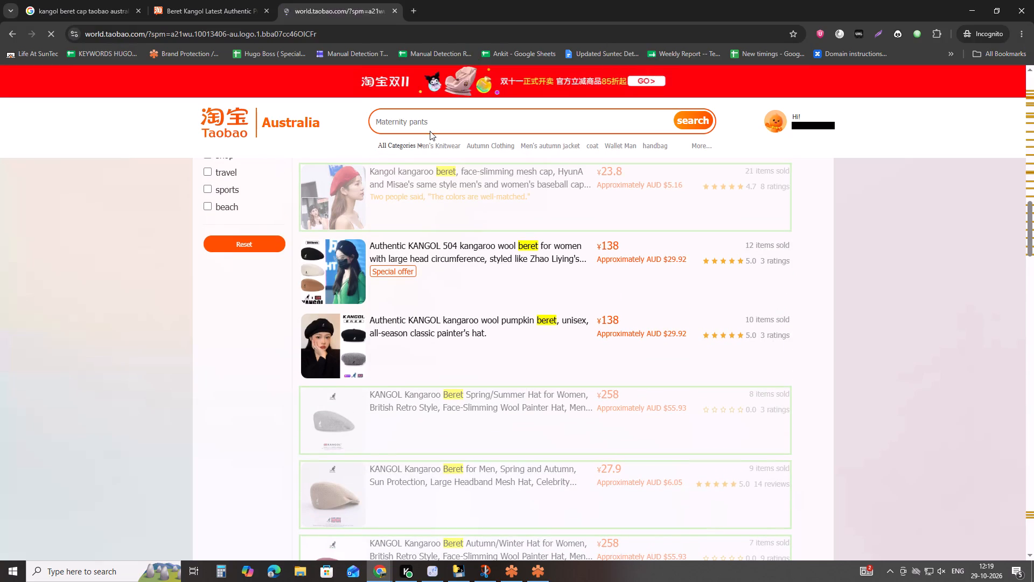
{"action": "double_click", "coordinate": [427, 117]}
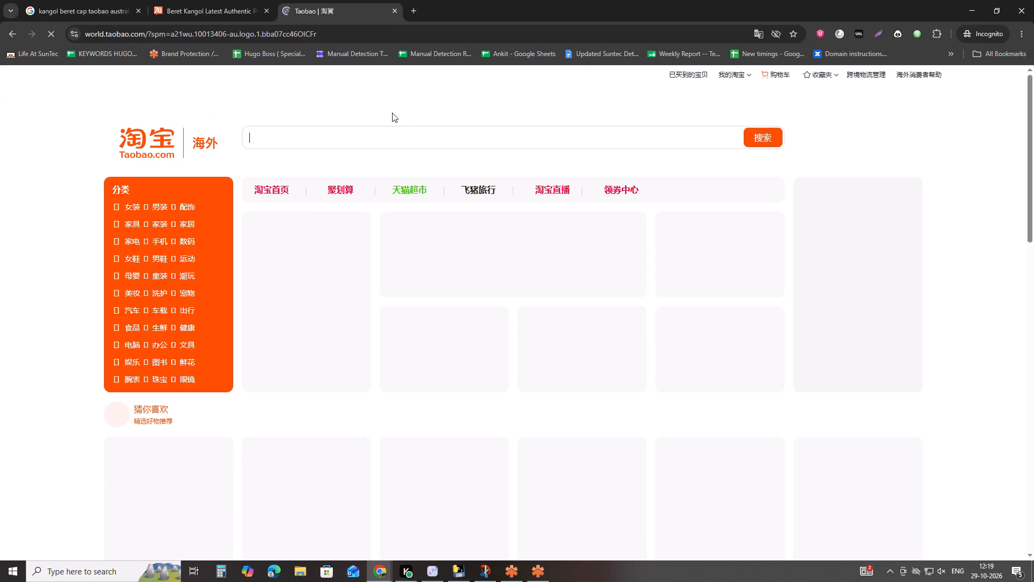
{"action": "left_click", "coordinate": [367, 135]}
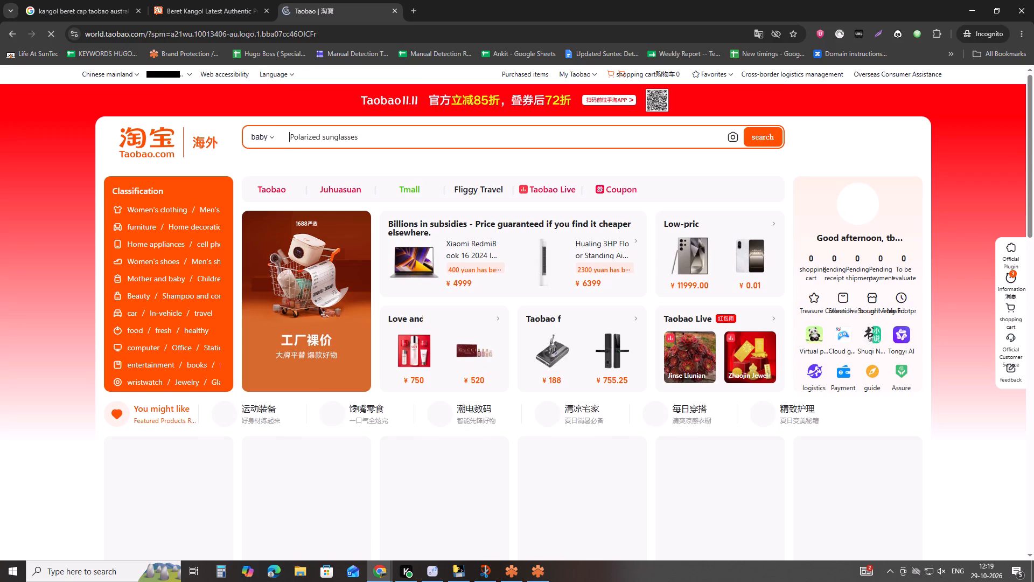
{"action": "type", "text": "kangol"}
{"action": "key", "text": "space"}
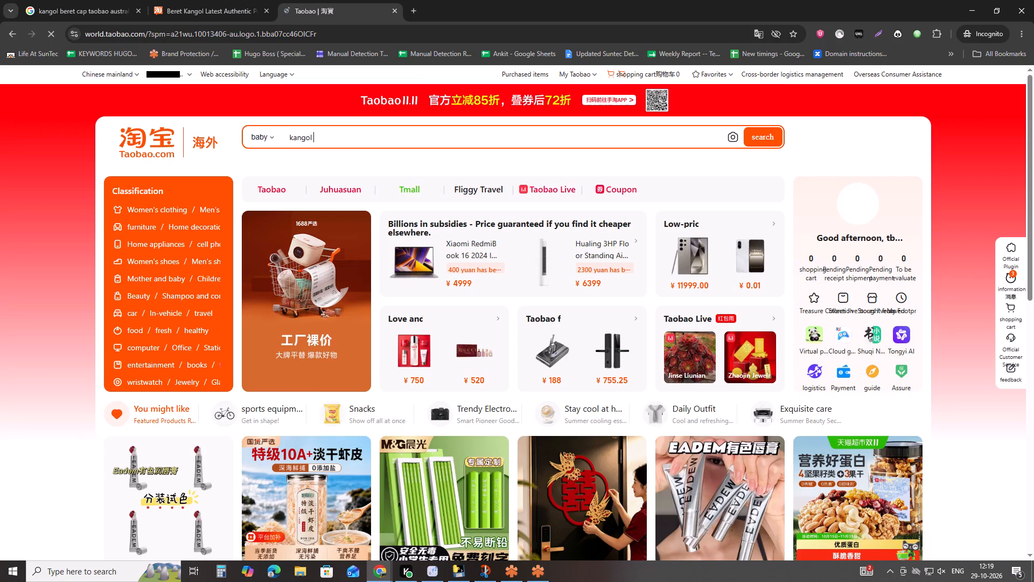
{"action": "key", "text": "ctrl+f"}
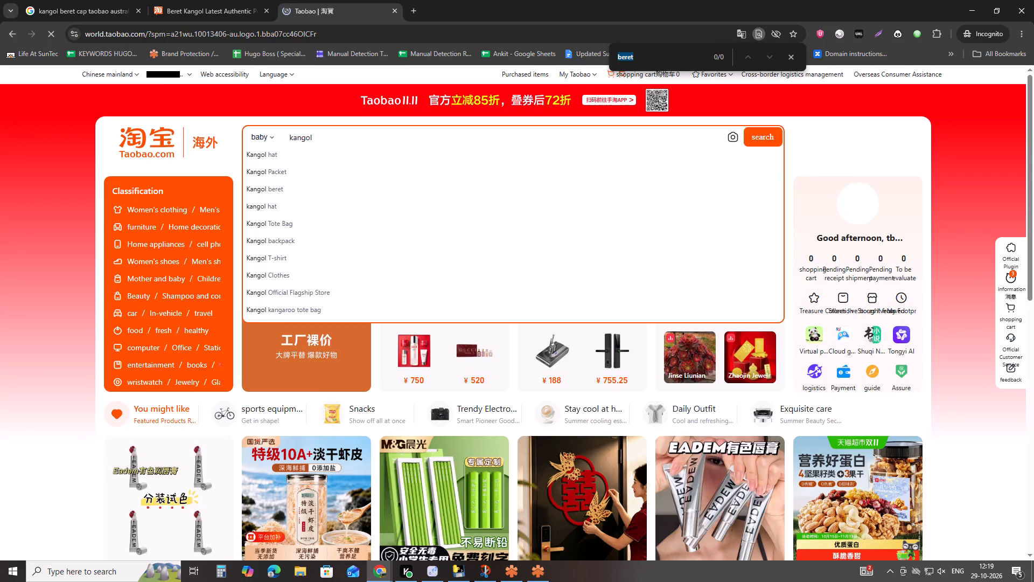
{"action": "left_click", "coordinate": [367, 141]}
{"action": "type", "text": "beret"}
{"action": "key", "text": "Return"}
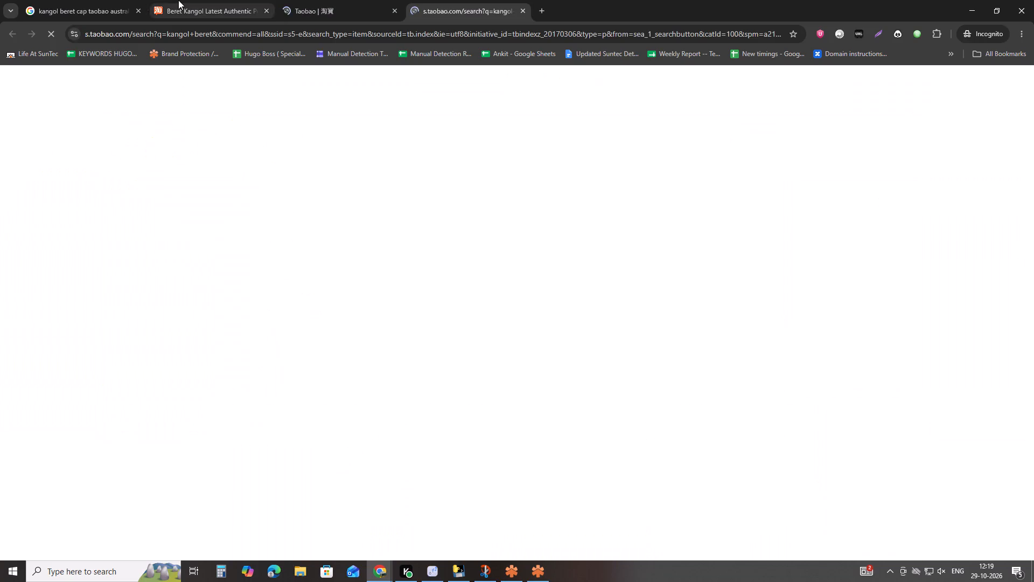
{"action": "middle_click", "coordinate": [304, 0]}
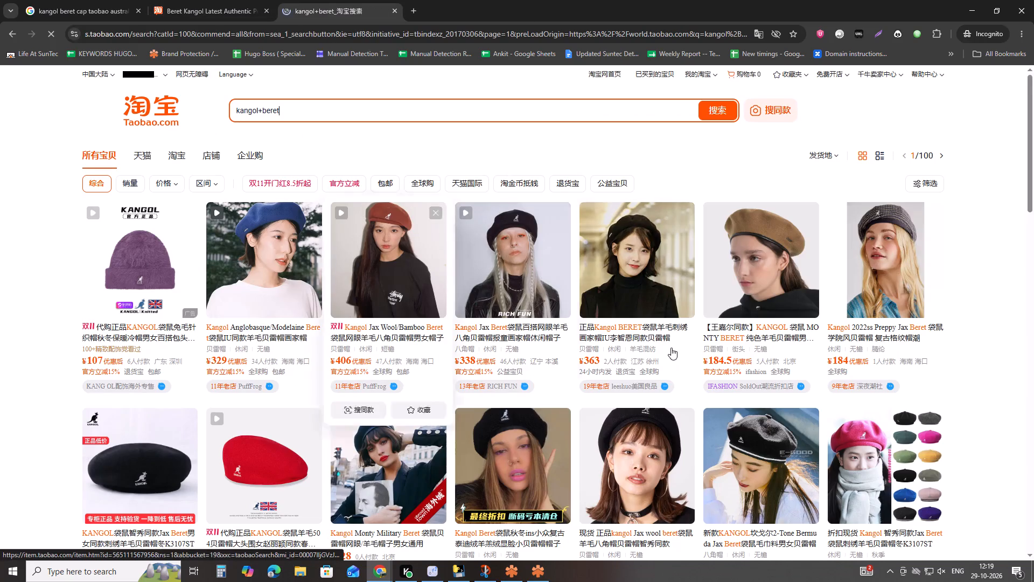
Search the Taobao results page text for "beret".
{"action": "key", "text": "ctrl+f"}
{"action": "key", "text": "ctrl+v"}
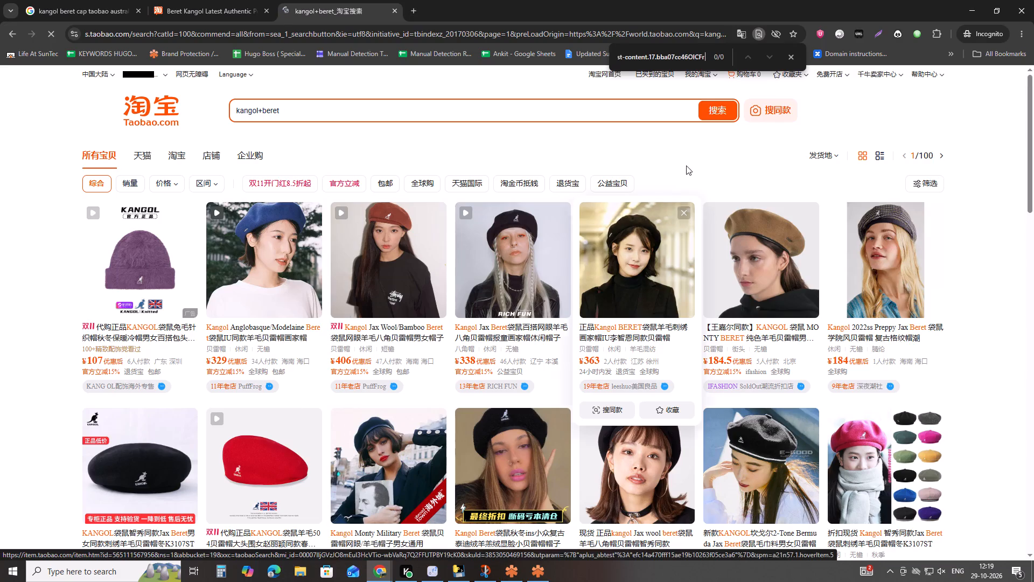
{"action": "triple_click", "coordinate": [680, 65]}
{"action": "key", "text": "BackSpace"}
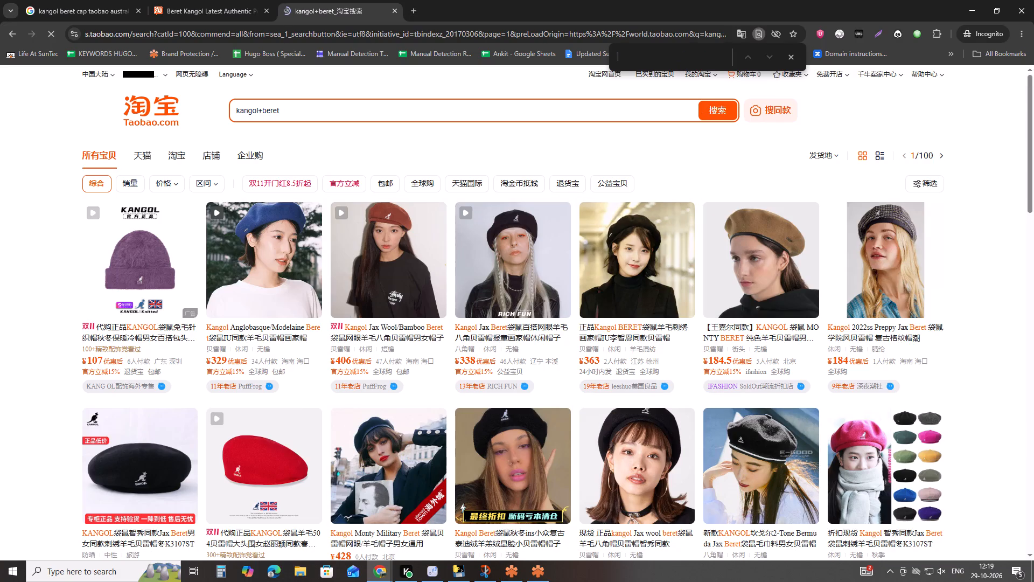
{"action": "type", "text": "beret"}
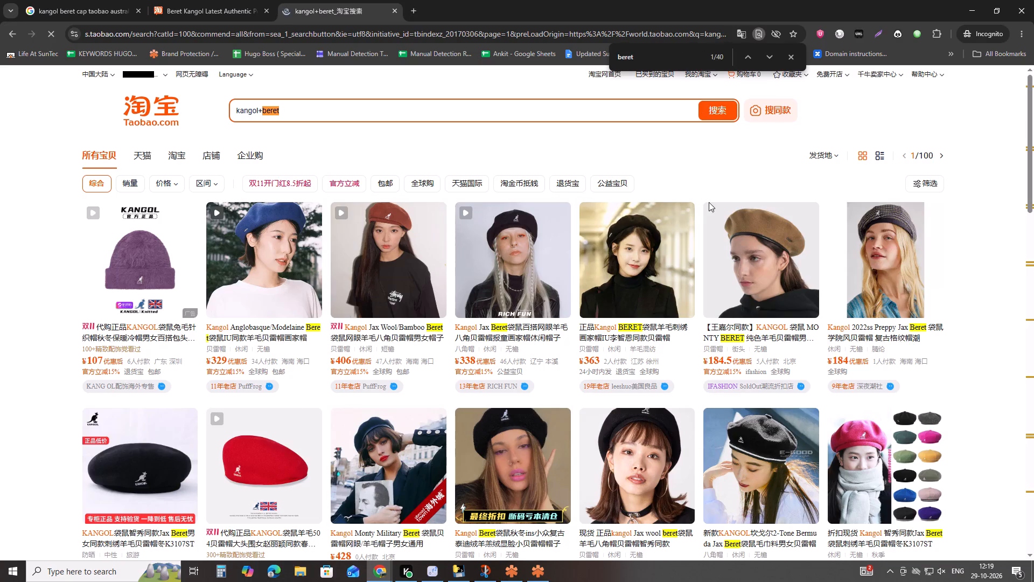
Examine the Taobao "kangol beret" results for listings the plugin has not highlighted.
{"action": "left_click", "coordinate": [844, 35]}
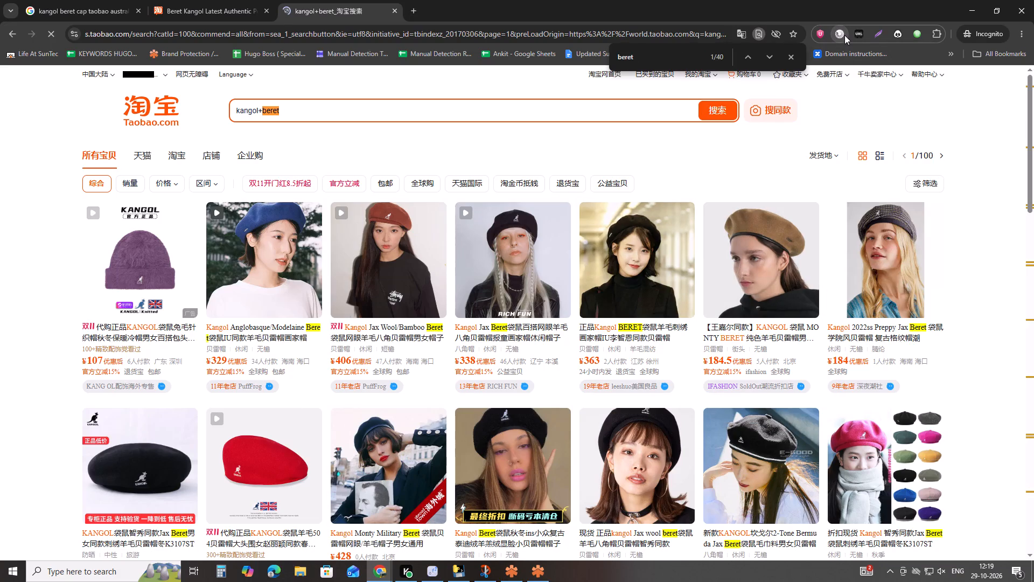
{"action": "scroll", "coordinate": [521, 239], "scroll_direction": "down", "scroll_amount": 3}
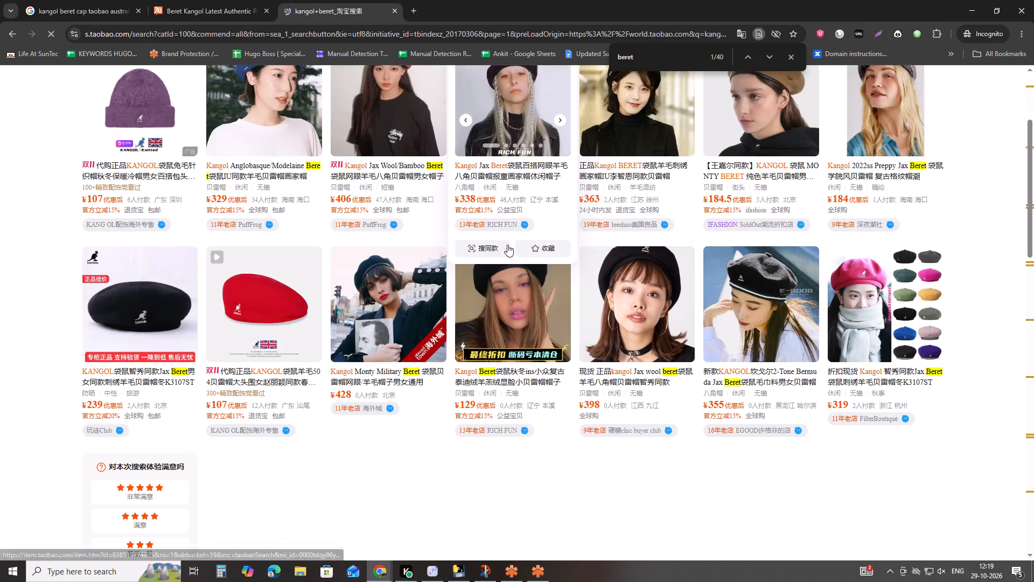
{"action": "scroll", "coordinate": [511, 223], "scroll_direction": "down", "scroll_amount": 4}
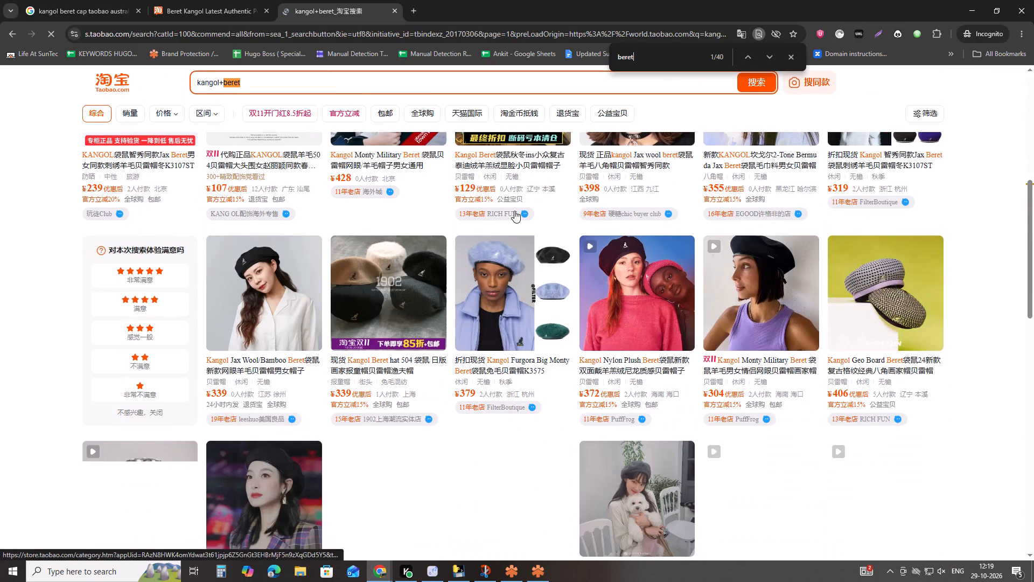
{"action": "scroll", "coordinate": [514, 215], "scroll_direction": "down", "scroll_amount": 9}
{"action": "scroll", "coordinate": [514, 216], "scroll_direction": "up", "scroll_amount": 16}
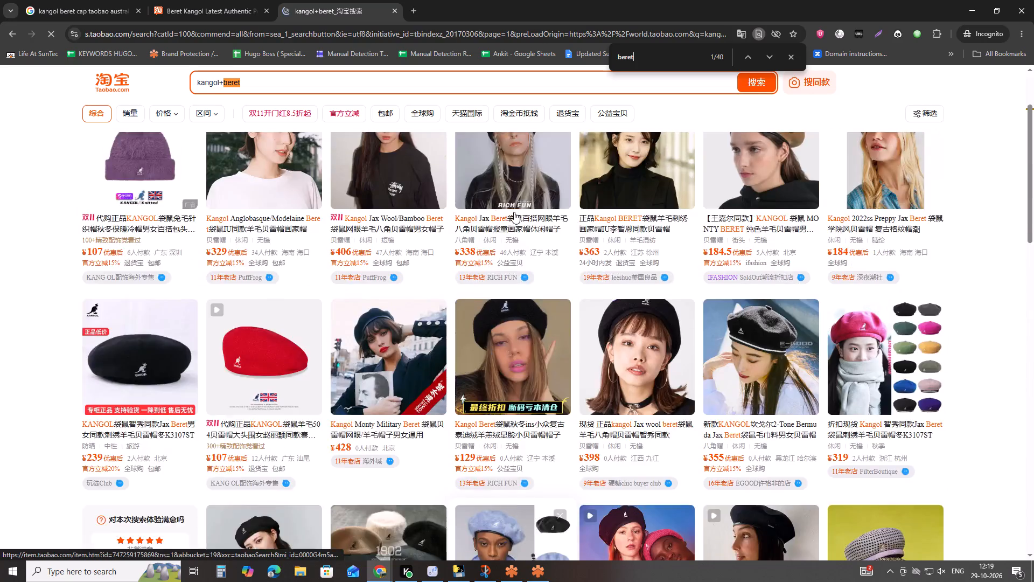
{"action": "scroll", "coordinate": [514, 212], "scroll_direction": "up", "scroll_amount": 12}
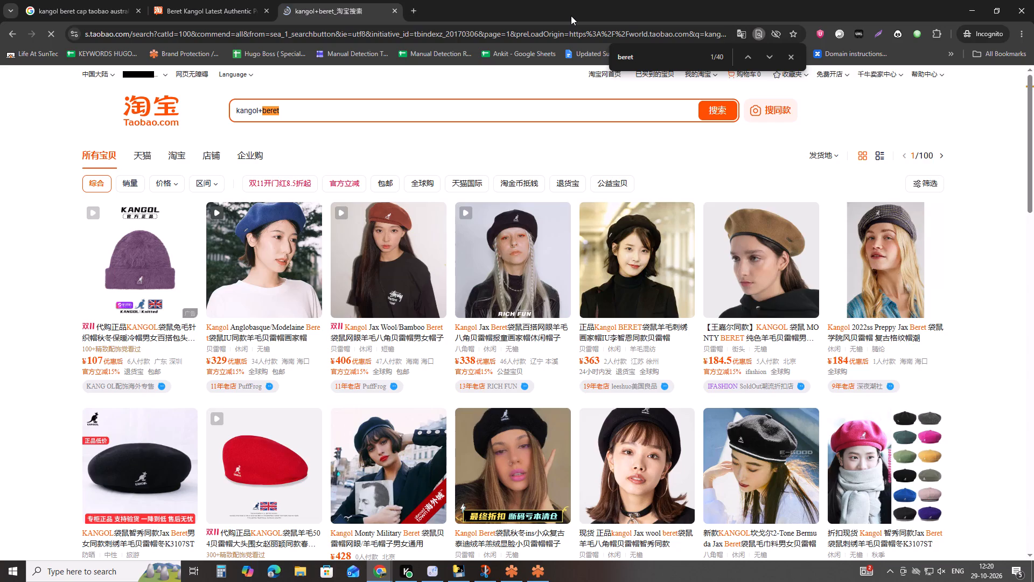
{"action": "scroll", "coordinate": [571, 16], "scroll_direction": "up", "scroll_amount": 2}
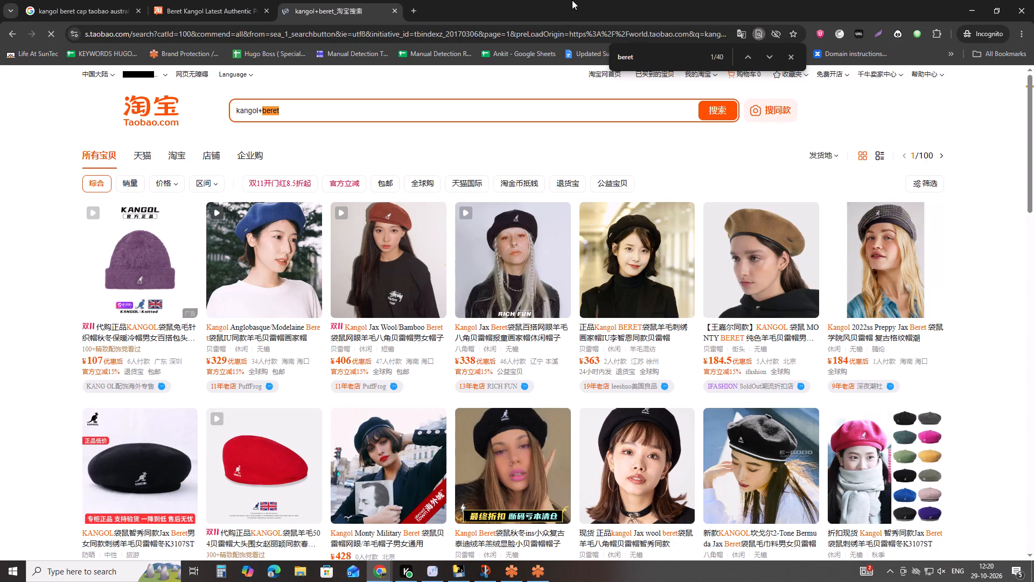
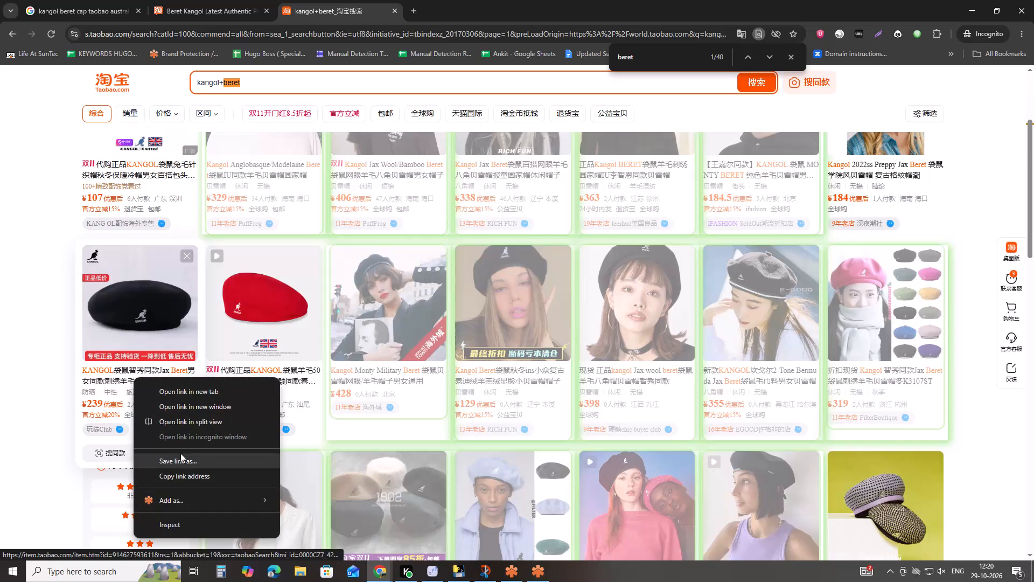
Copy the link of the unhighlighted ¥239 black KANGOL Jax beret listing and paste it into Link column row 82651.
{"action": "left_click_drag", "start_coordinate": [182, 467], "coordinate": [183, 479]}
{"action": "key", "text": "alt+Tab"}
{"action": "key", "text": "alt+Tab"}
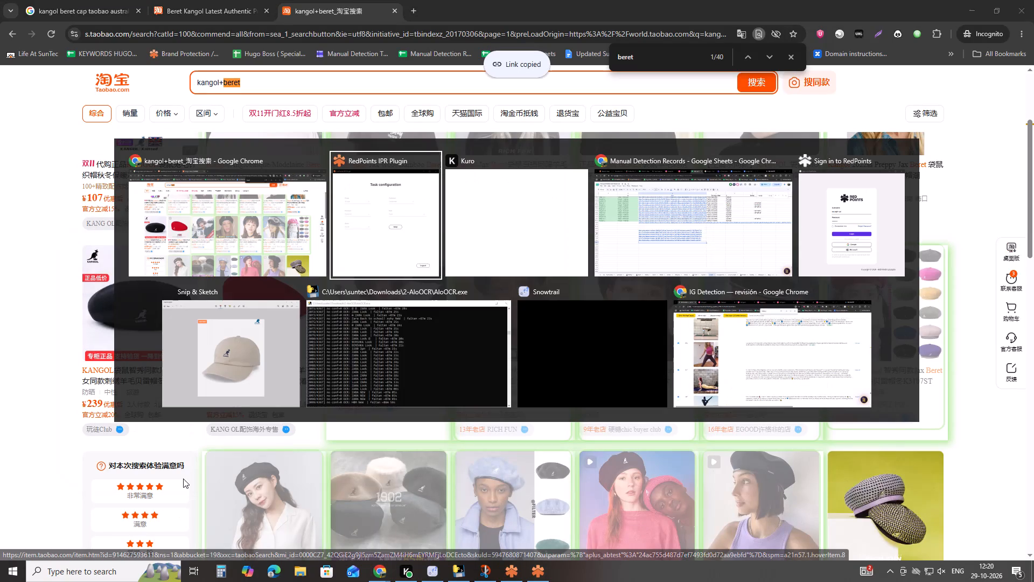
{"action": "key", "text": "alt+Tab"}
{"action": "key", "text": "ctrl+v"}
{"action": "left_click", "coordinate": [282, 390]}
Examine the rest of the first Taobao results page for unhighlighted beret listings and open results page 2.
{"action": "key", "text": "alt+Tab"}
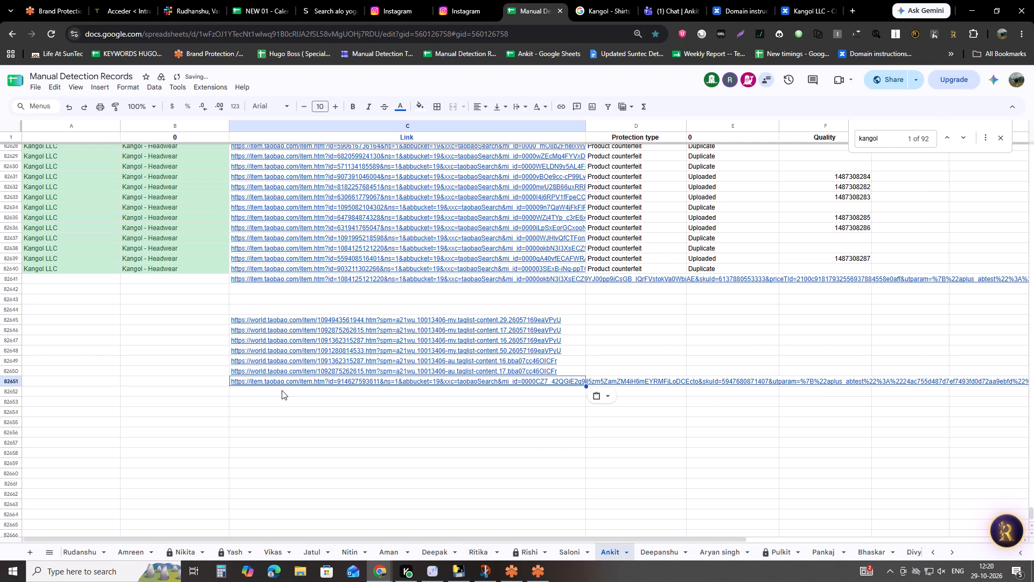
{"action": "right_click", "coordinate": [263, 375]}
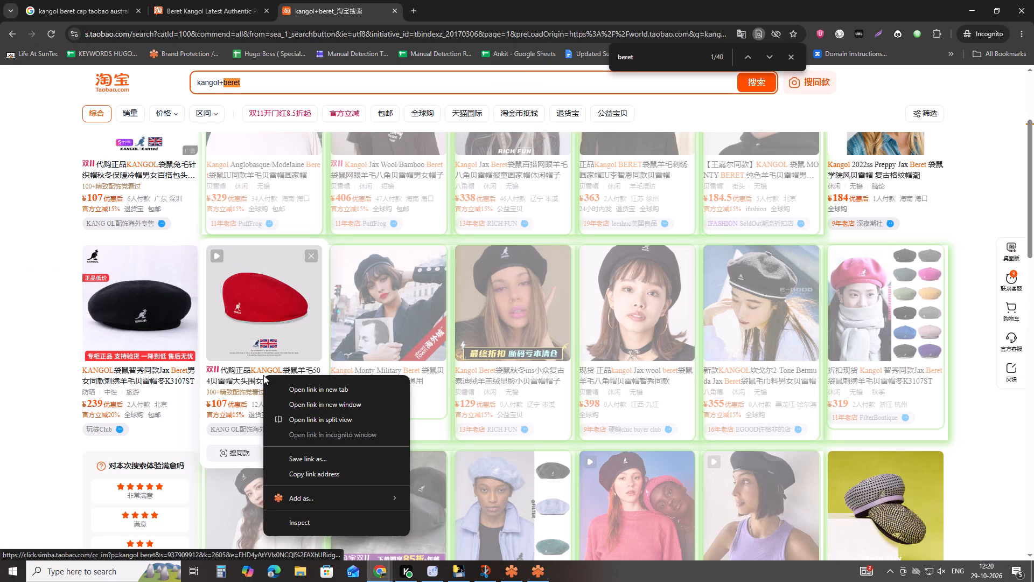
{"action": "scroll", "coordinate": [0, 360], "scroll_direction": "down", "scroll_amount": 2}
{"action": "scroll", "coordinate": [865, 410], "scroll_direction": "down", "scroll_amount": 4}
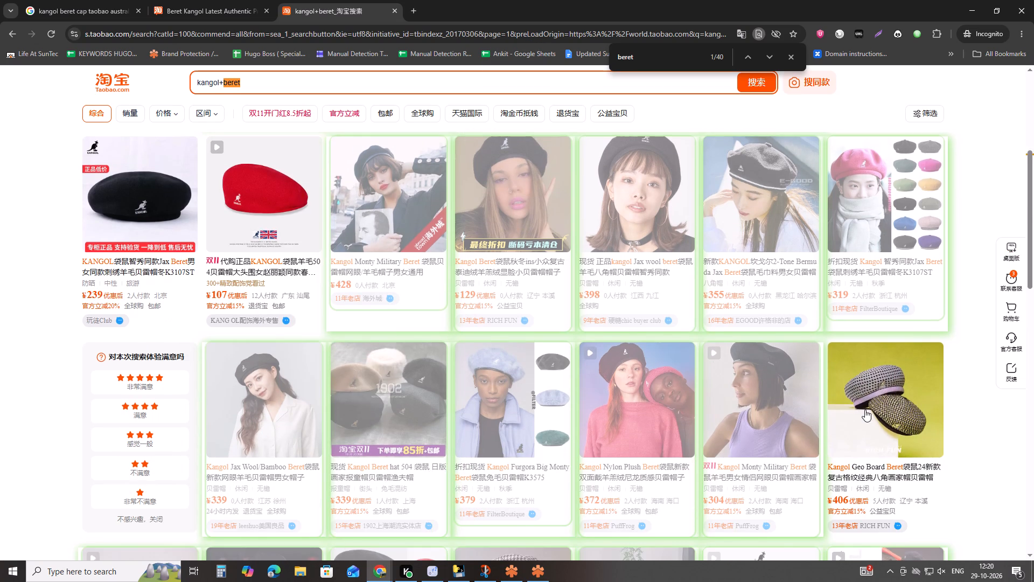
{"action": "scroll", "coordinate": [769, 397], "scroll_direction": "down", "scroll_amount": 4}
{"action": "scroll", "coordinate": [278, 370], "scroll_direction": "down", "scroll_amount": 2}
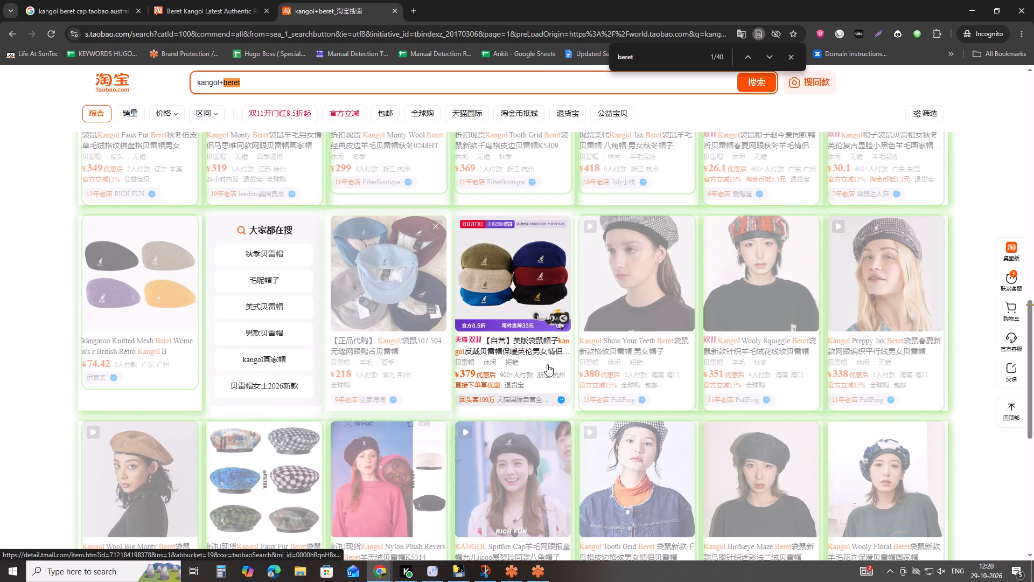
{"action": "scroll", "coordinate": [523, 352], "scroll_direction": "down", "scroll_amount": 9}
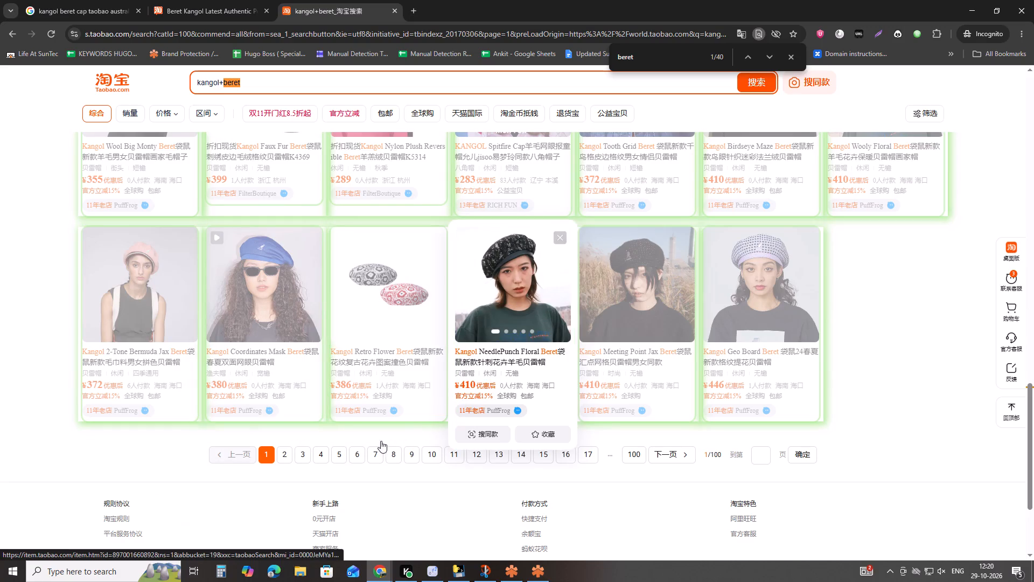
{"action": "left_click", "coordinate": [290, 455]}
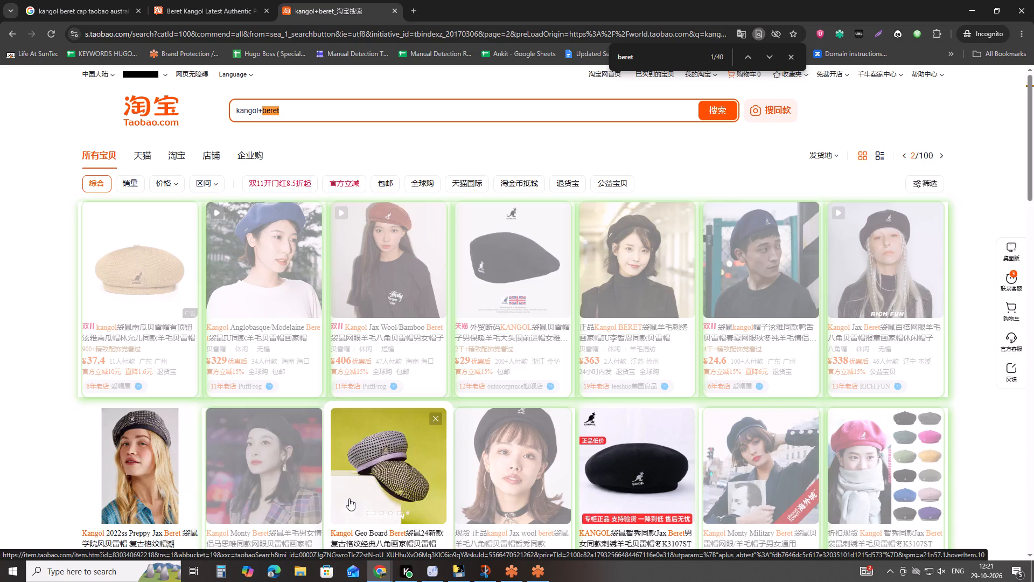
Inspect the product images of the unhighlighted "Kangol 2022ss Preppy Jax Beret" listing in its own tab and close it.
{"action": "scroll", "coordinate": [120, 436], "scroll_direction": "down", "scroll_amount": 2}
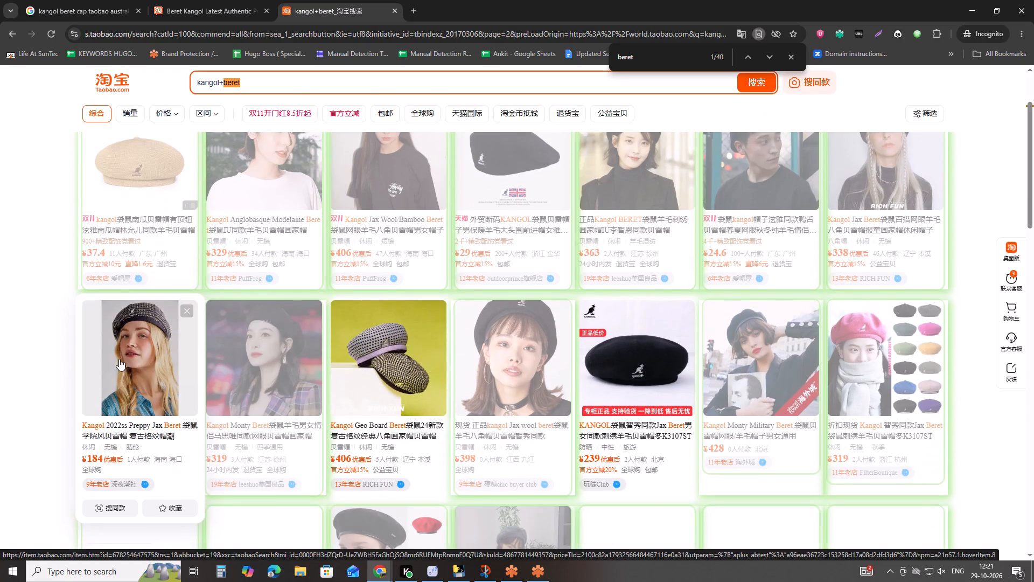
{"action": "left_click", "coordinate": [140, 426], "text": "ctrl"}
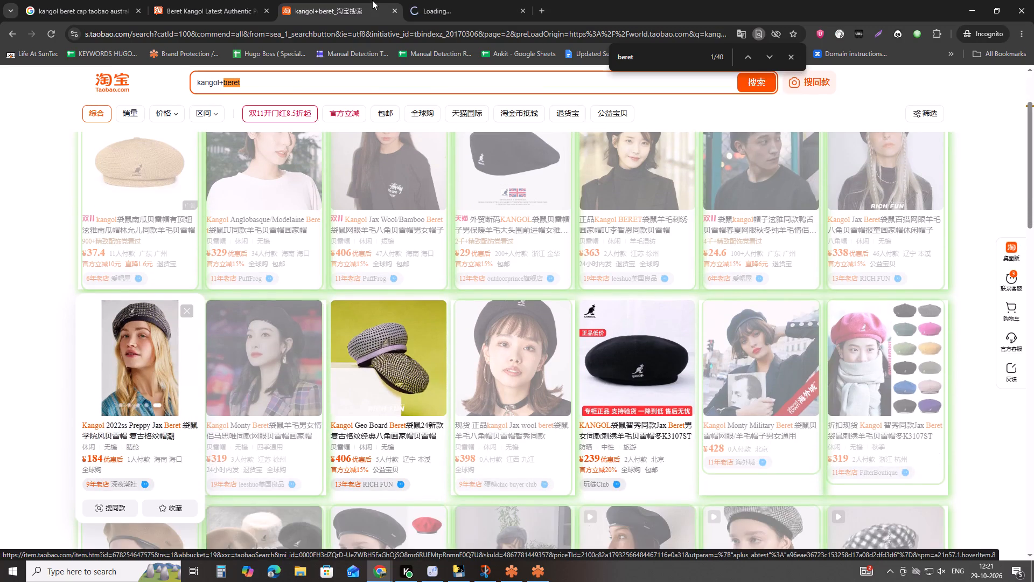
{"action": "left_click", "coordinate": [372, 0]}
{"action": "left_click", "coordinate": [471, 0]}
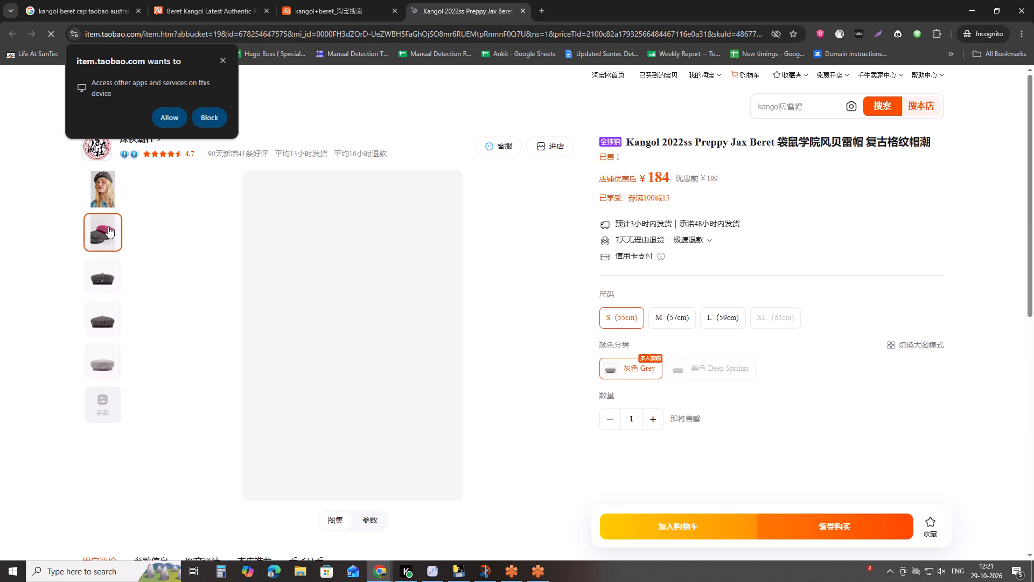
{"action": "middle_click", "coordinate": [474, 0]}
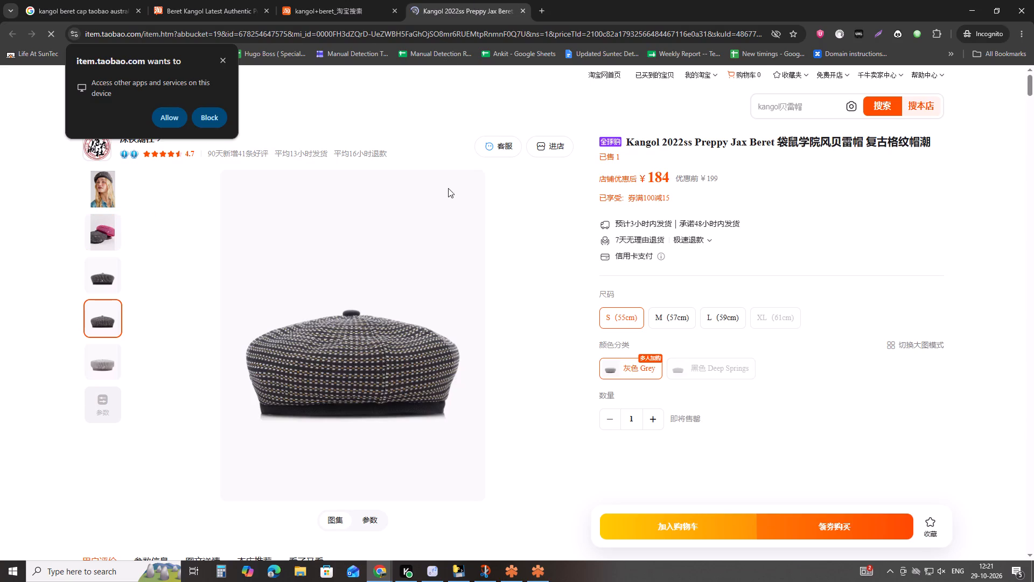
Copy the link of the Kangol 2022ss Preppy Jax Beret listing and paste it into Link column row 82652.
{"action": "right_click", "coordinate": [139, 431]}
{"action": "left_click", "coordinate": [199, 367]}
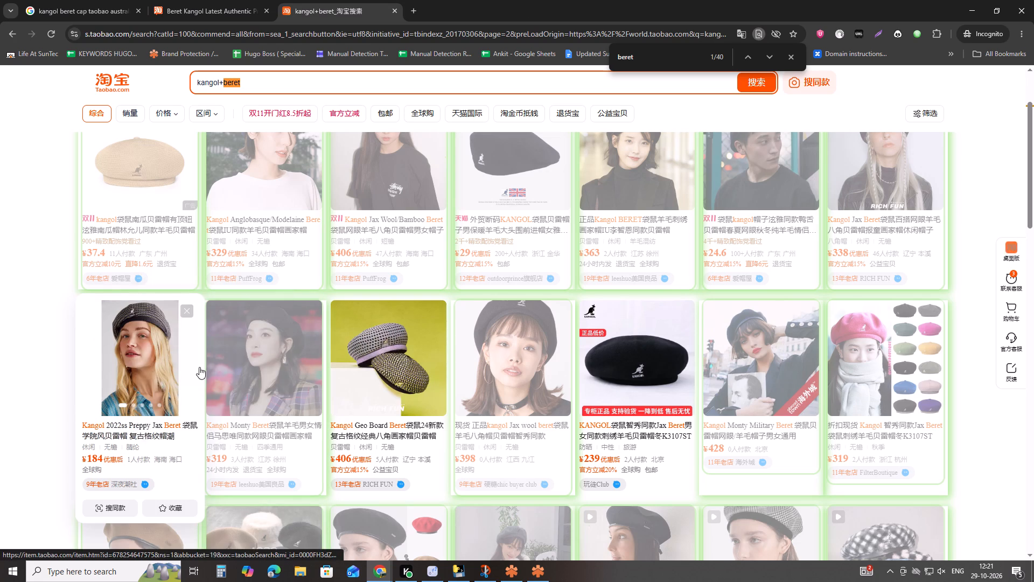
{"action": "key", "text": "alt+Tab"}
{"action": "key", "text": "ctrl+v"}
{"action": "left_click", "coordinate": [491, 404]}
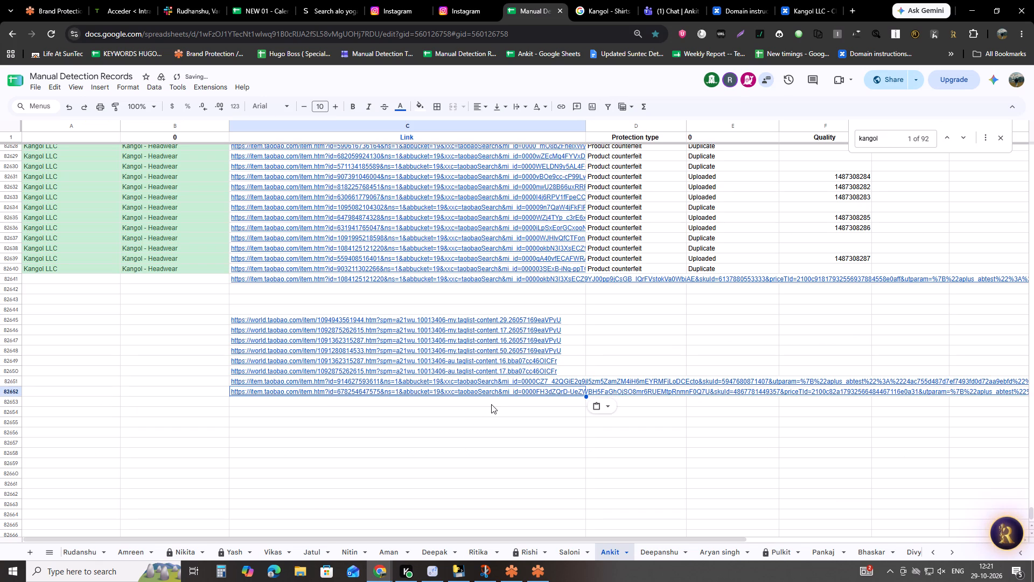
Copy the link of the unhighlighted Kangol Geo Board Beret listing and paste it into Link column row 82653.
{"action": "key", "text": "alt+Tab"}
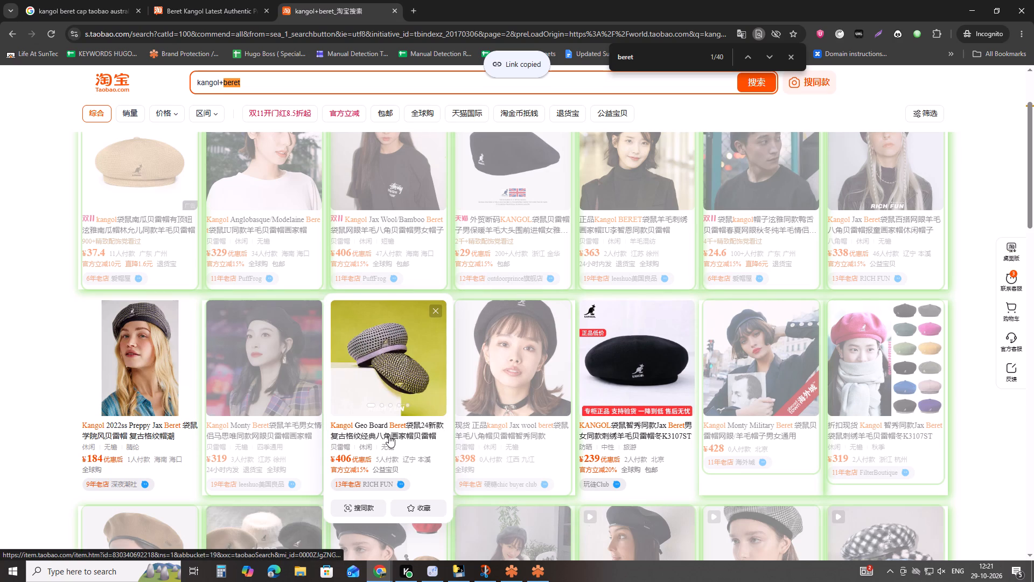
{"action": "right_click", "coordinate": [389, 435]}
{"action": "left_click", "coordinate": [441, 372]}
{"action": "key", "text": "alt+Tab"}
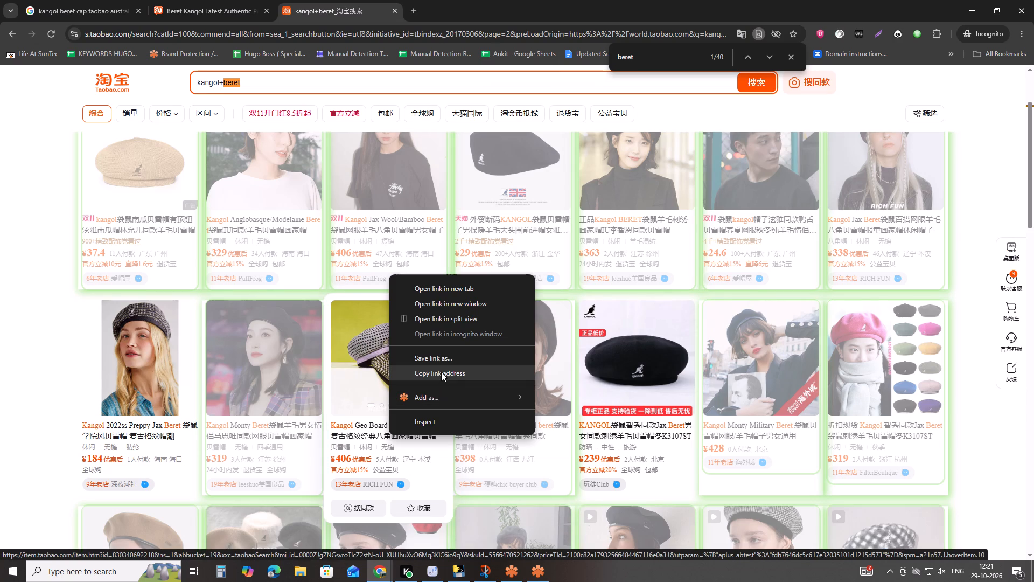
{"action": "key", "text": "ctrl+v"}
{"action": "left_click", "coordinate": [444, 414]}
Copy the link of the ¥239 black KANGOL Jax beret listing on results page 2 and paste it into Link column row 82654.
{"action": "key", "text": "alt+Tab"}
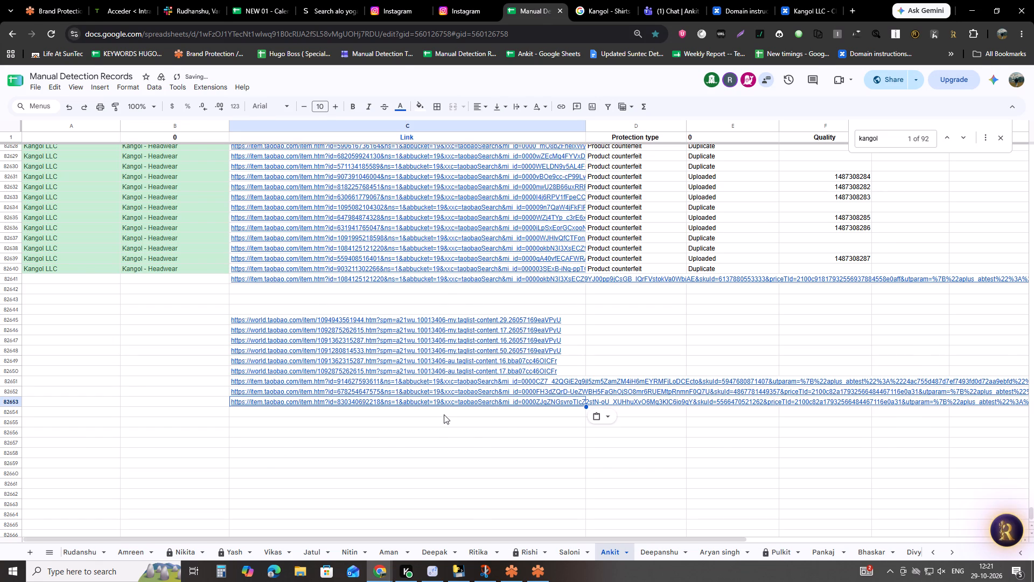
{"action": "right_click", "coordinate": [637, 432]}
{"action": "left_click", "coordinate": [678, 377]}
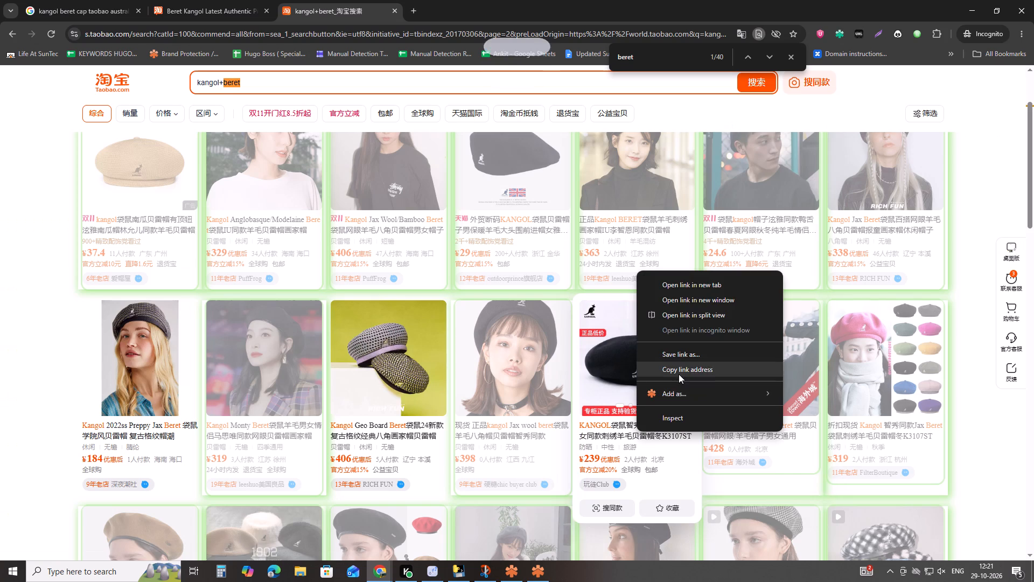
{"action": "key", "text": "alt+Tab"}
{"action": "key", "text": "ctrl+v"}
{"action": "left_click", "coordinate": [517, 418]}
Check further down Taobao results page 2 for unhighlighted berets and translate the page to English.
{"action": "key", "text": "alt+Tab"}
{"action": "scroll", "coordinate": [333, 427], "scroll_direction": "down", "scroll_amount": 2}
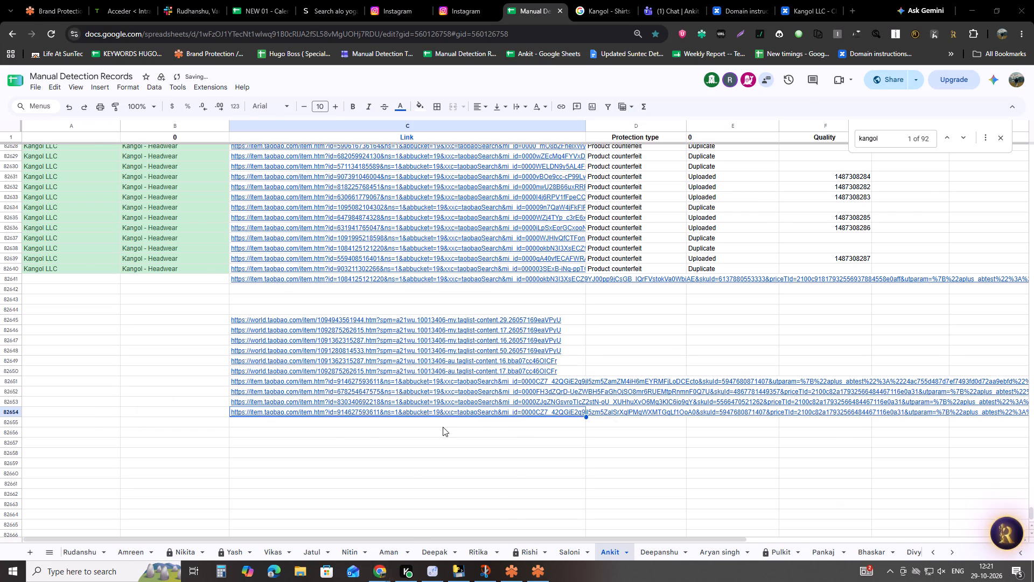
{"action": "scroll", "coordinate": [443, 427], "scroll_direction": "down", "scroll_amount": 10}
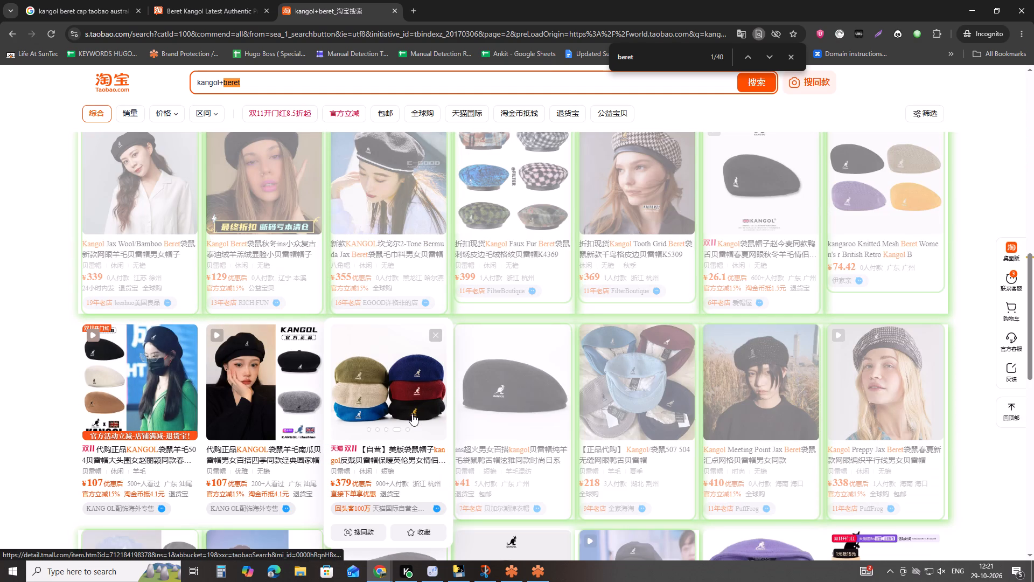
{"action": "scroll", "coordinate": [413, 414], "scroll_direction": "down", "scroll_amount": 5}
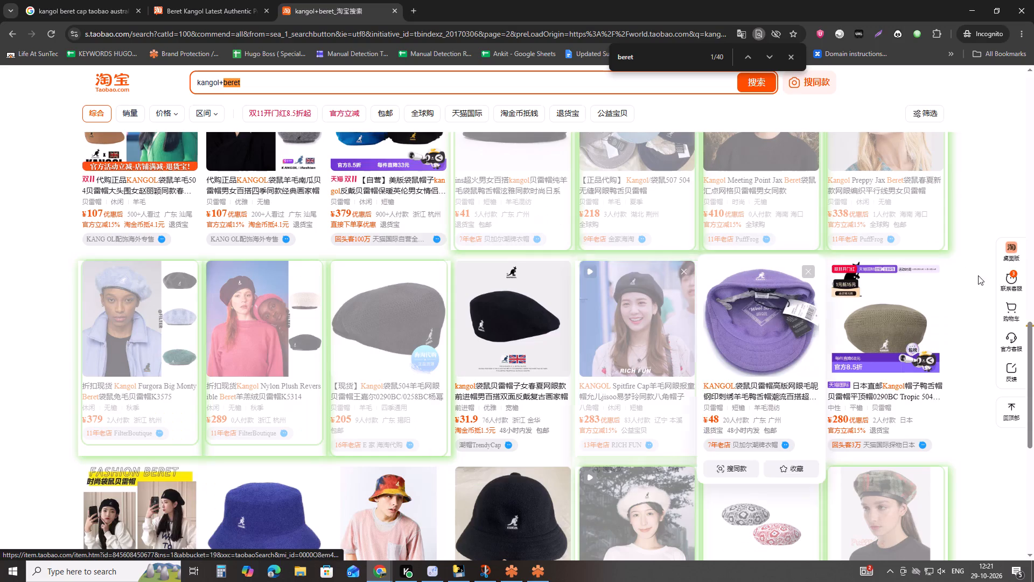
{"action": "right_click", "coordinate": [968, 243]}
{"action": "left_click", "coordinate": [895, 426]}
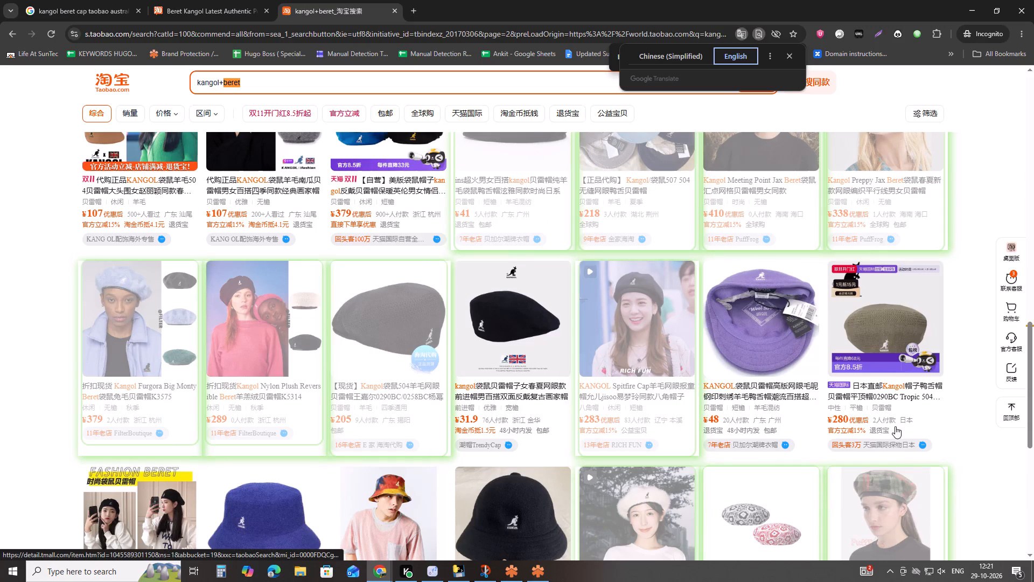
Open Taobao results page 3, refresh the "beret" text search, and check its listings for unhighlighted berets.
{"action": "scroll", "coordinate": [685, 431], "scroll_direction": "down", "scroll_amount": 5}
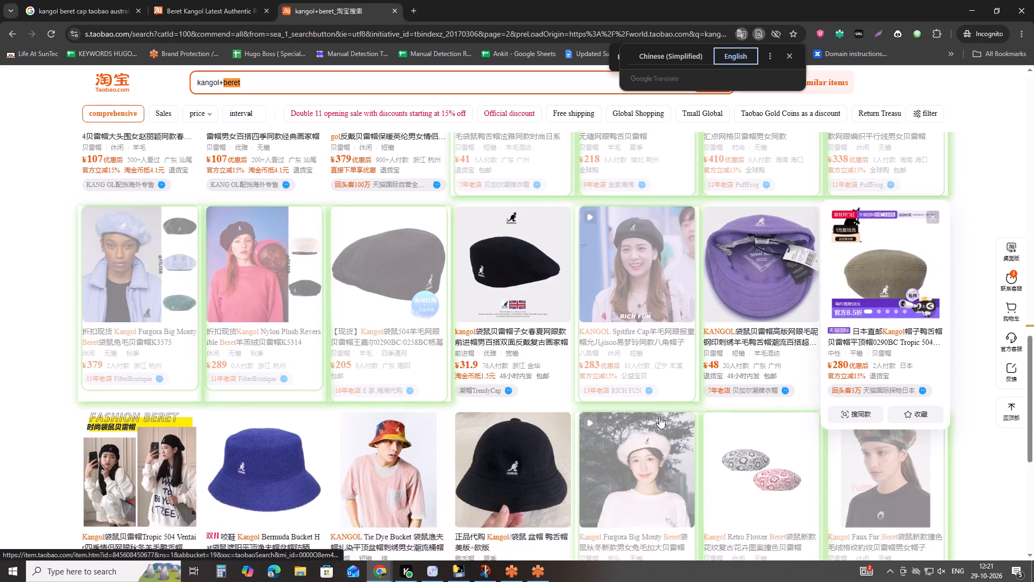
{"action": "left_click", "coordinate": [300, 424]}
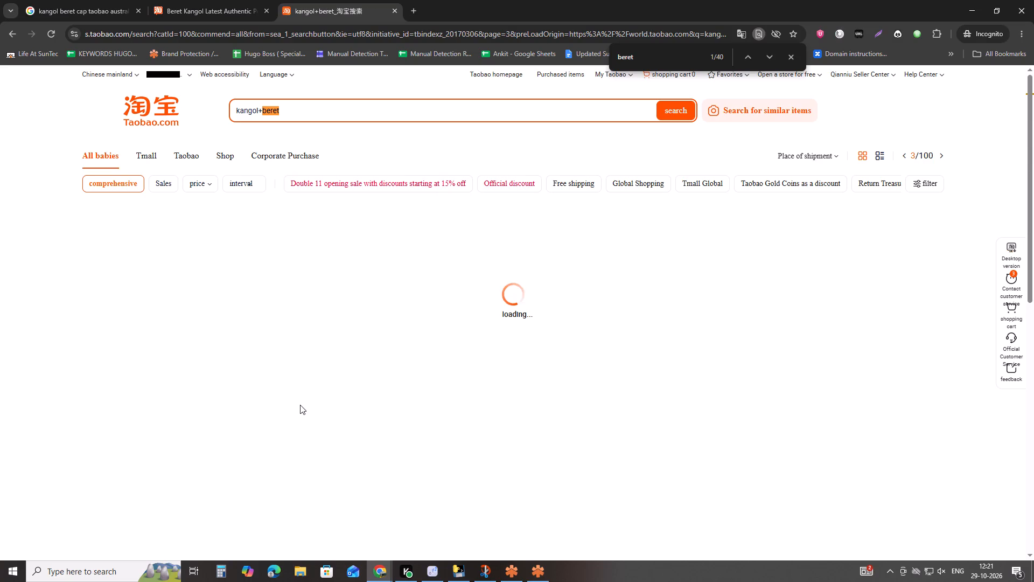
{"action": "left_click", "coordinate": [695, 58]}
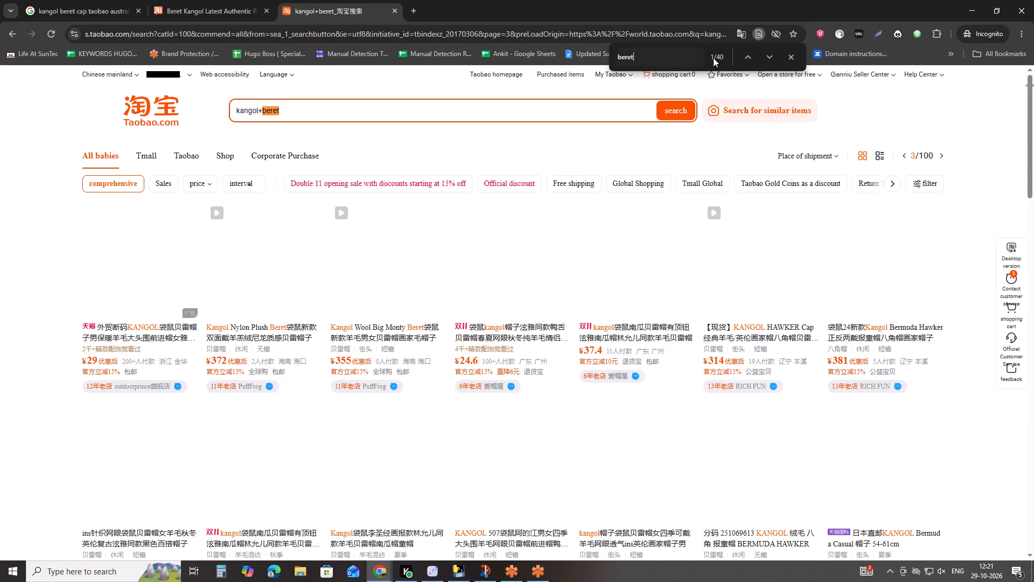
{"action": "left_click", "coordinate": [772, 61]}
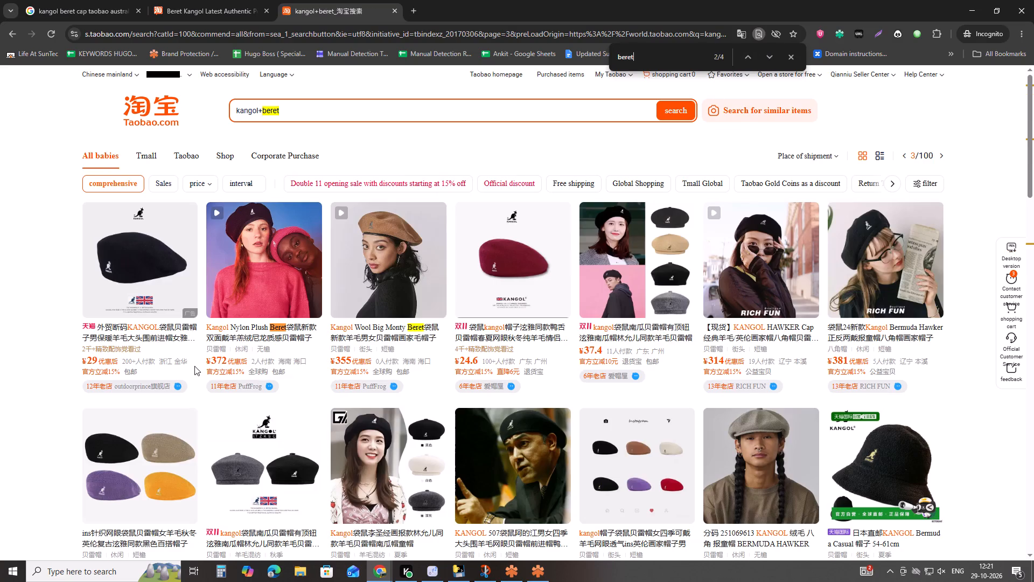
{"action": "scroll", "coordinate": [271, 371], "scroll_direction": "down", "scroll_amount": 3}
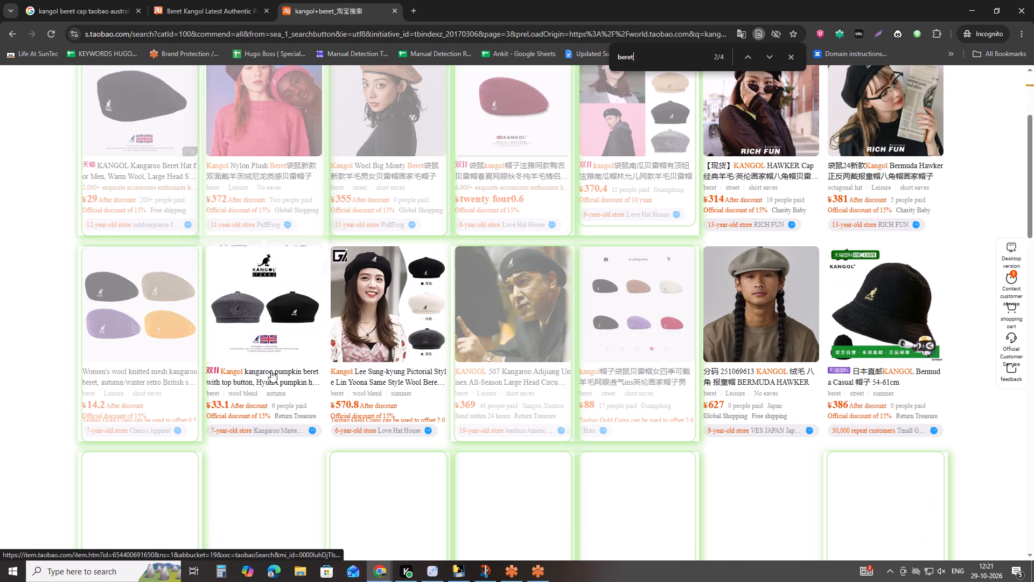
Copy the ten collected Taobao links in Link column rows 82645 to 82654 of the Manual Detection Records sheet.
{"action": "key", "text": "alt+Tab"}
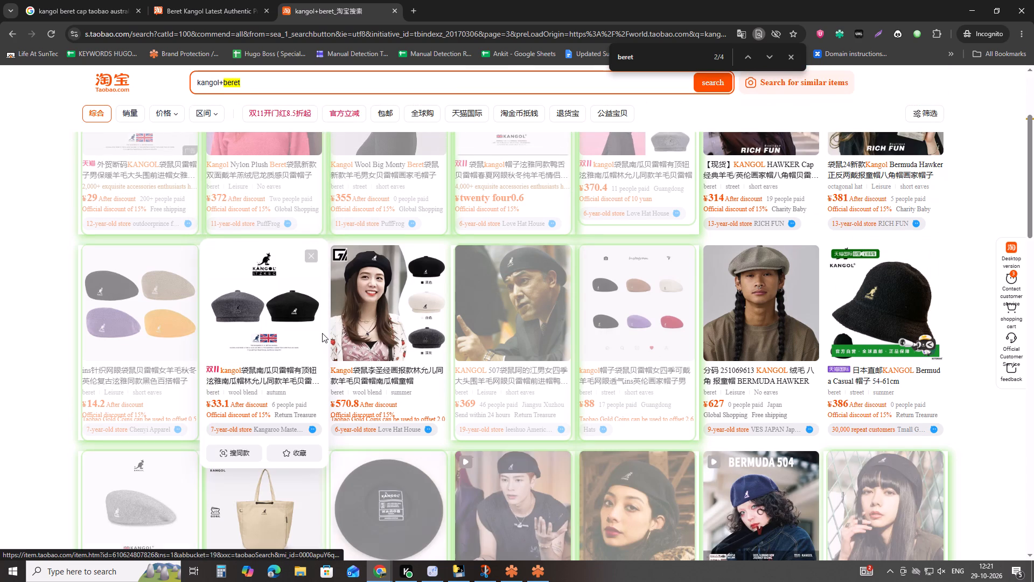
{"action": "left_click", "coordinate": [424, 321]}
{"action": "key", "text": "ctrl+space"}
{"action": "key", "text": "ctrl+c"}
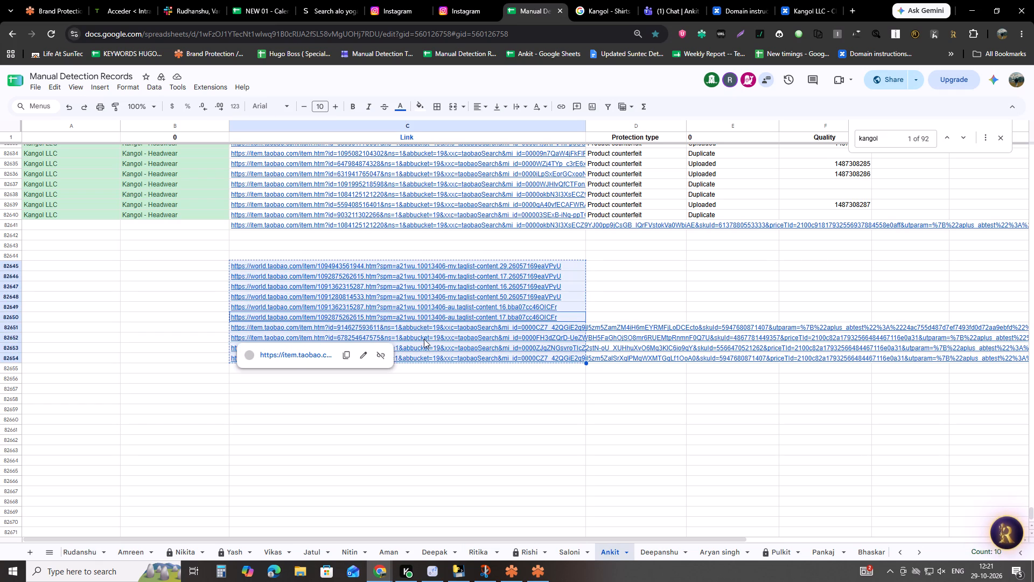
{"action": "key", "text": "ctrl+c"}
{"action": "key", "text": "ctrl+c"}
{"action": "key", "text": "ctrl+c"}
{"action": "left_click", "coordinate": [403, 292]}
{"action": "key", "text": "ctrl+space"}
{"action": "key", "text": "ctrl+c"}
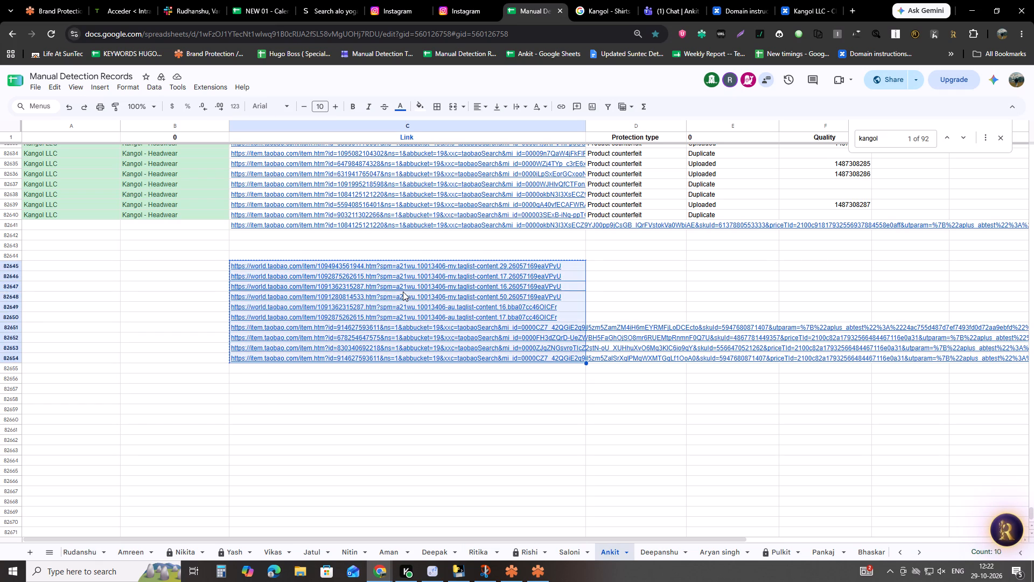
{"action": "key", "text": "ctrl+c"}
{"action": "key", "text": "ctrl+c"}
{"action": "key", "text": "ctrl+c"}
In the Red Points New Incident form, replace the old list with the ten copied links and save them under the Berets asset.
{"action": "left_click", "coordinate": [48, 0]}
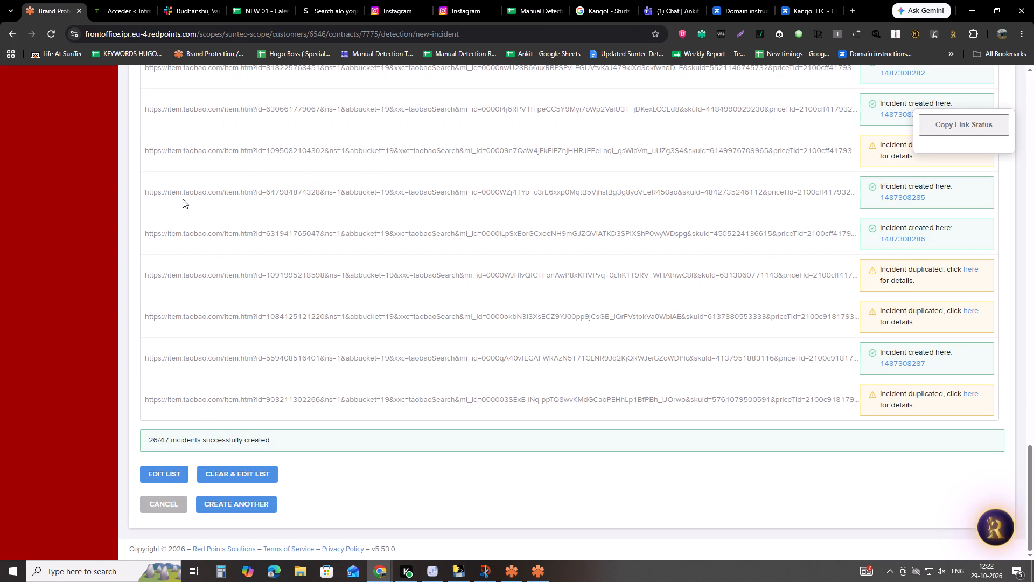
{"action": "left_click", "coordinate": [237, 472]}
{"action": "left_click", "coordinate": [237, 163]}
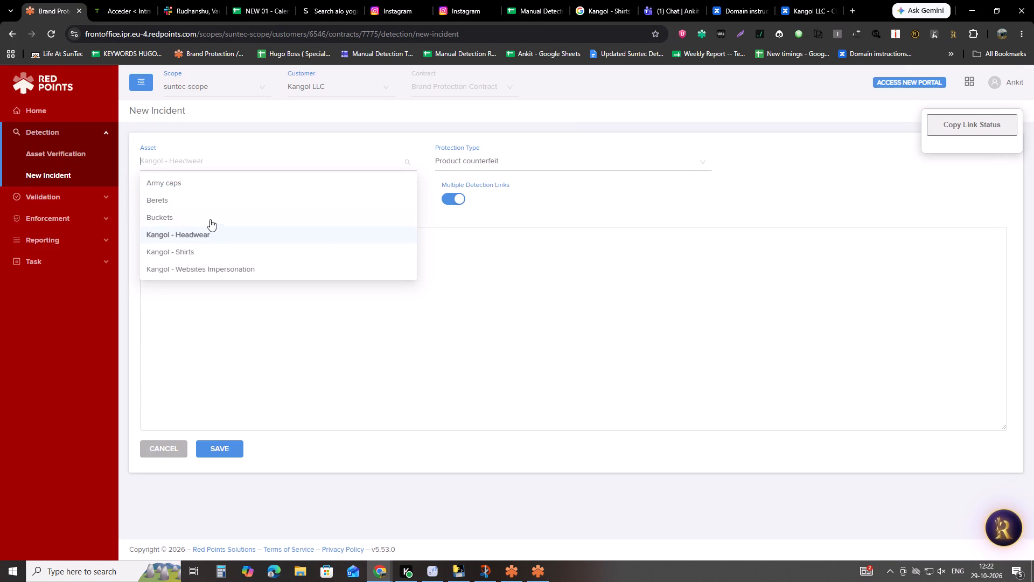
{"action": "left_click", "coordinate": [185, 203]}
{"action": "left_click", "coordinate": [197, 288]}
{"action": "key", "text": "ctrl+v"}
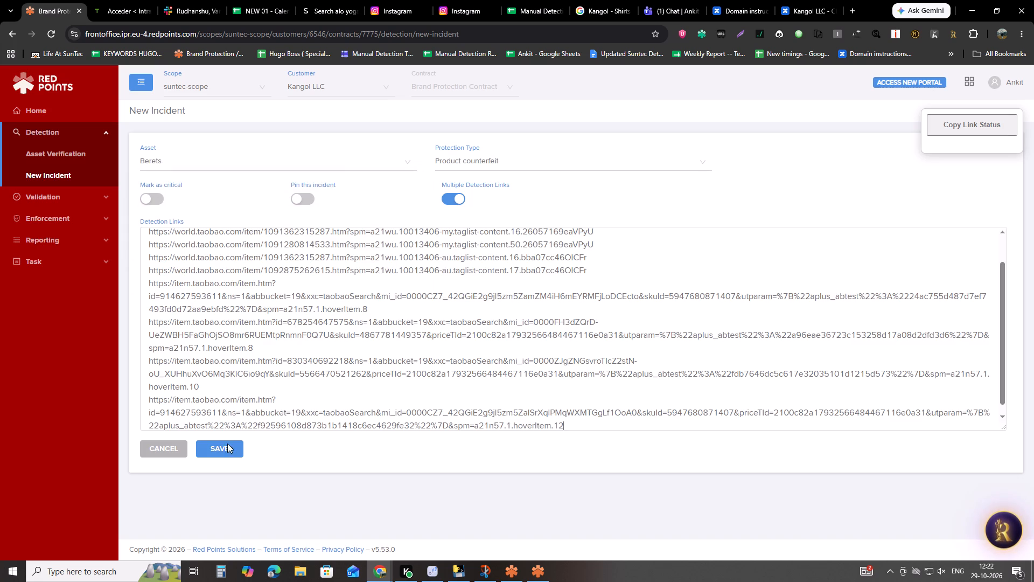
{"action": "left_click", "coordinate": [227, 445]}
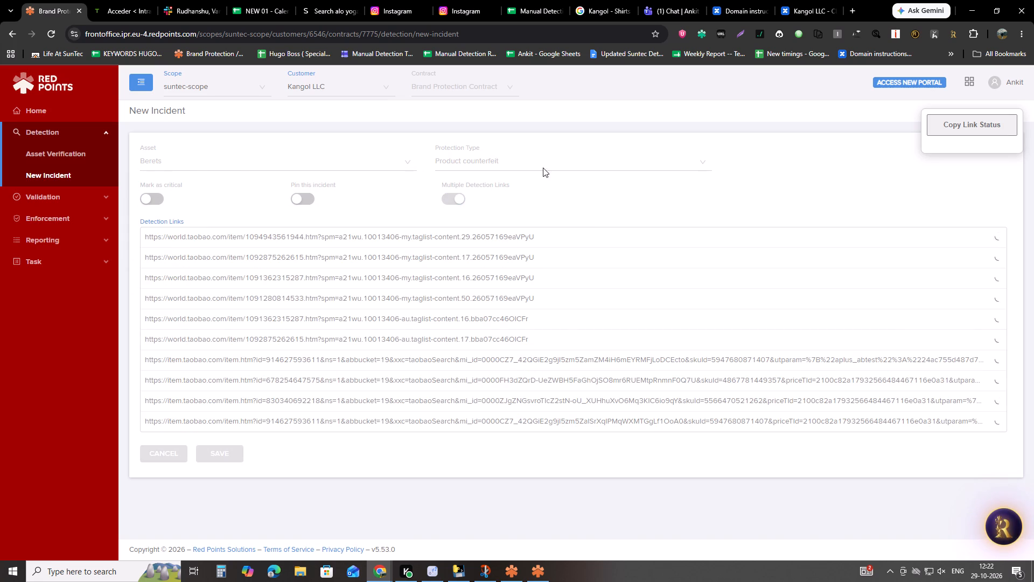
Copy the link statuses of the ten submitted incidents and paste them into Manual Detection Records starting at row 82642.
{"action": "left_click", "coordinate": [979, 127]}
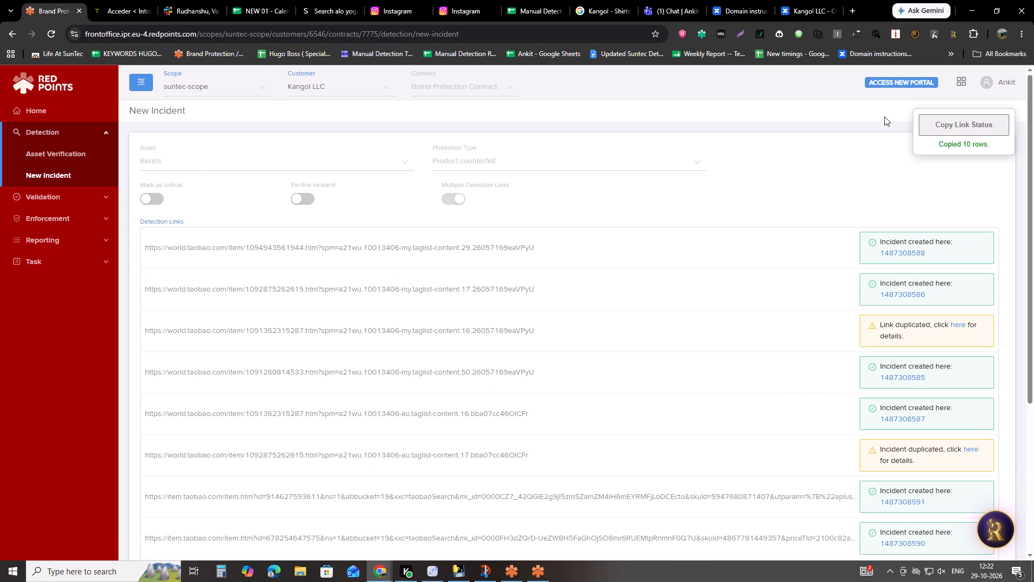
{"action": "left_click", "coordinate": [254, 0]}
{"action": "left_click", "coordinate": [546, 0]}
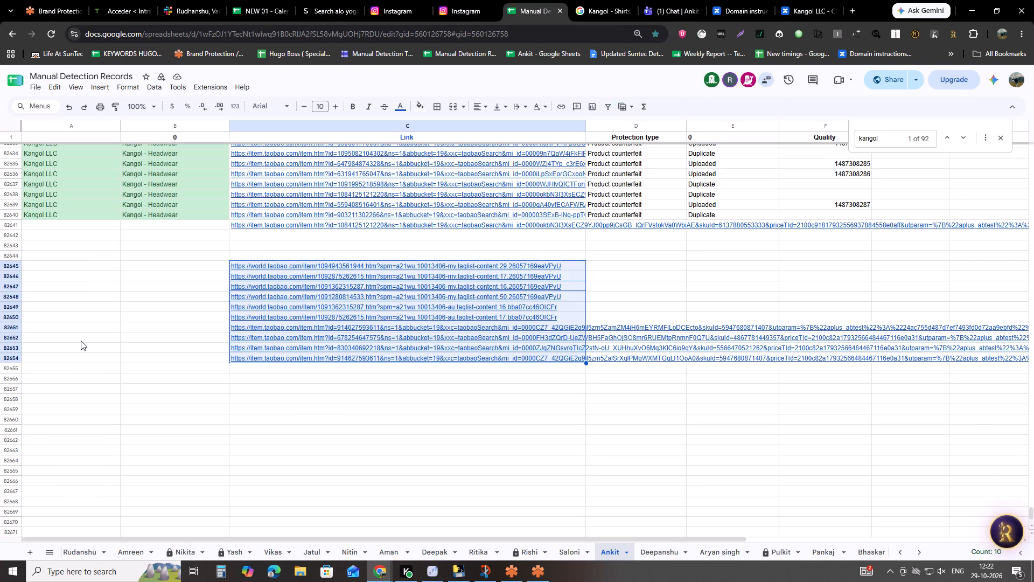
{"action": "left_click", "coordinate": [76, 241]}
{"action": "key", "text": "ctrl+v"}
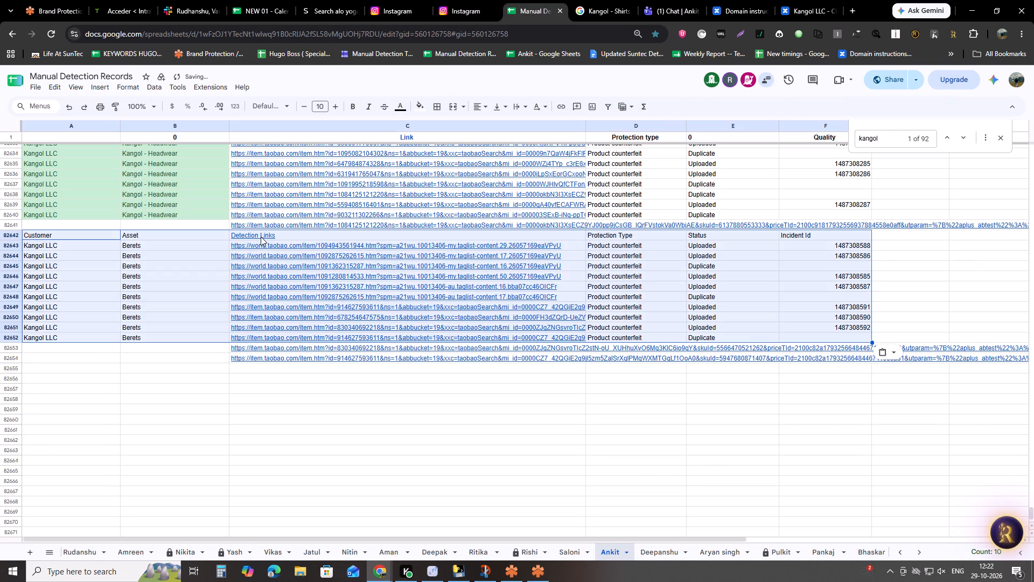
Clear the pasted header and stray link in rows 82641 to 82642 and the leftover links in rows 82653 to 82654.
{"action": "left_click", "coordinate": [261, 237]}
{"action": "right_click", "coordinate": [261, 237]}
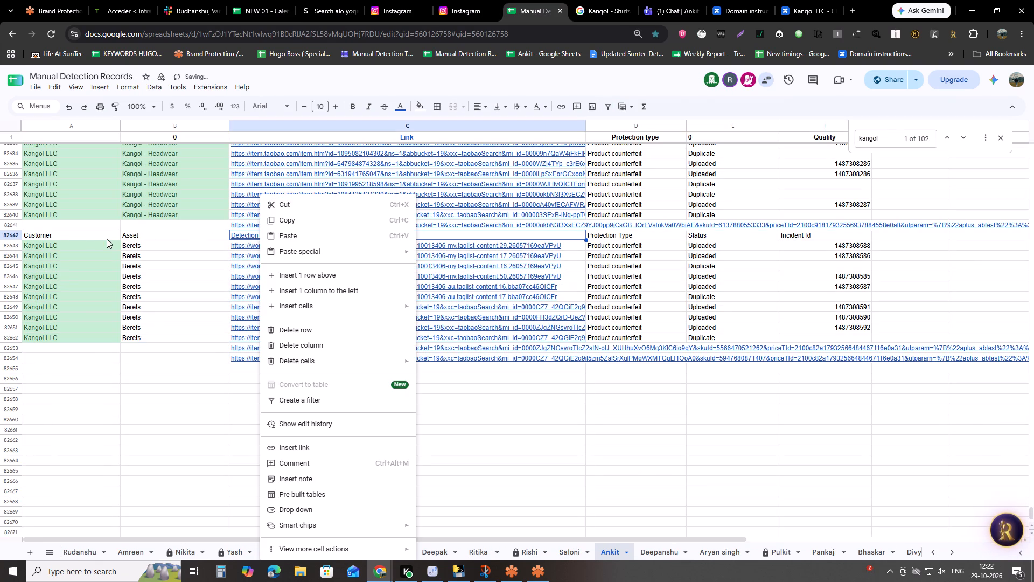
{"action": "left_click_drag", "start_coordinate": [74, 236], "coordinate": [797, 219]}
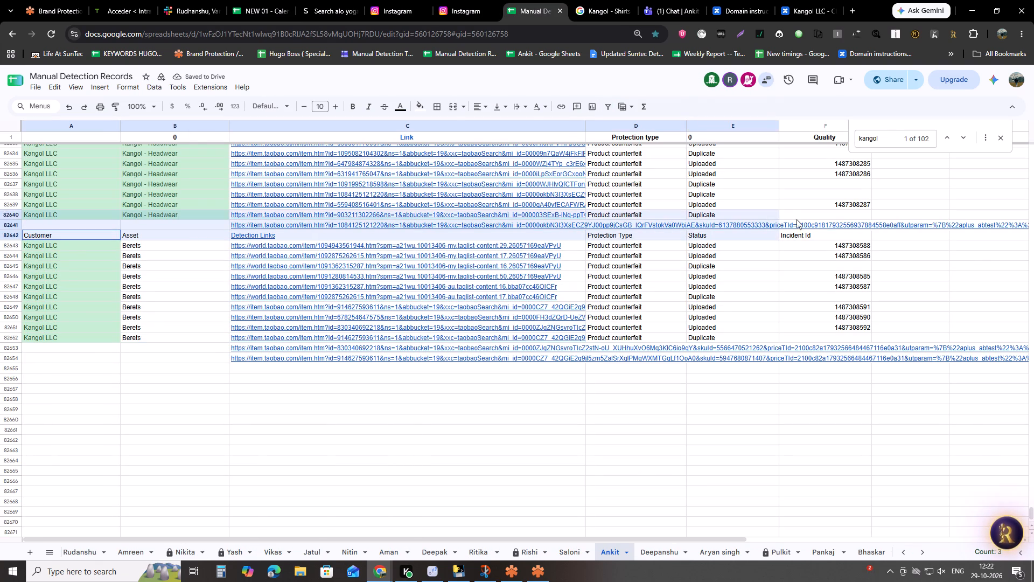
{"action": "left_click_drag", "start_coordinate": [797, 219], "coordinate": [805, 221]}
{"action": "key", "text": "Delete"}
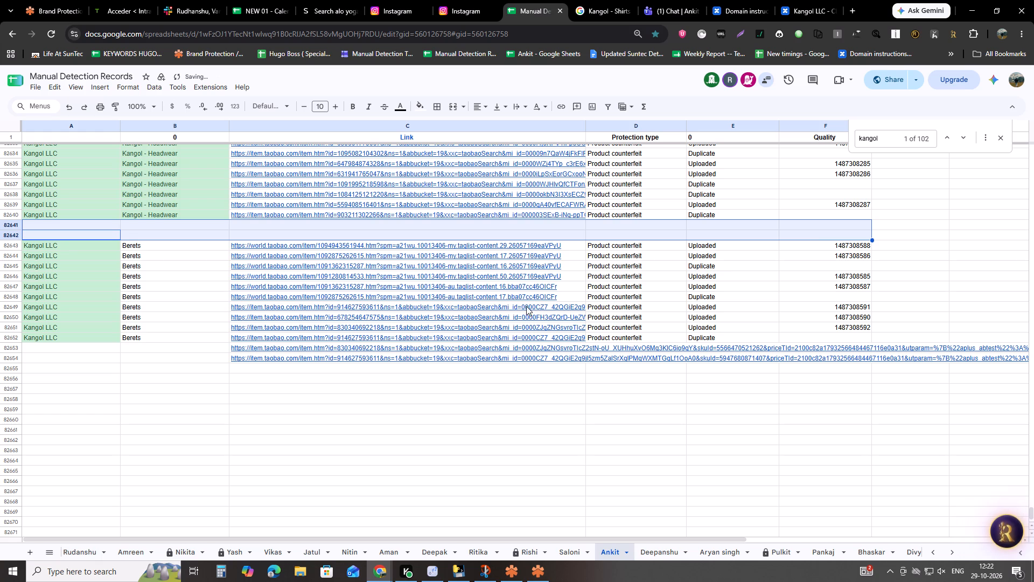
{"action": "left_click_drag", "start_coordinate": [565, 358], "coordinate": [565, 352]}
{"action": "key", "text": "Delete"}
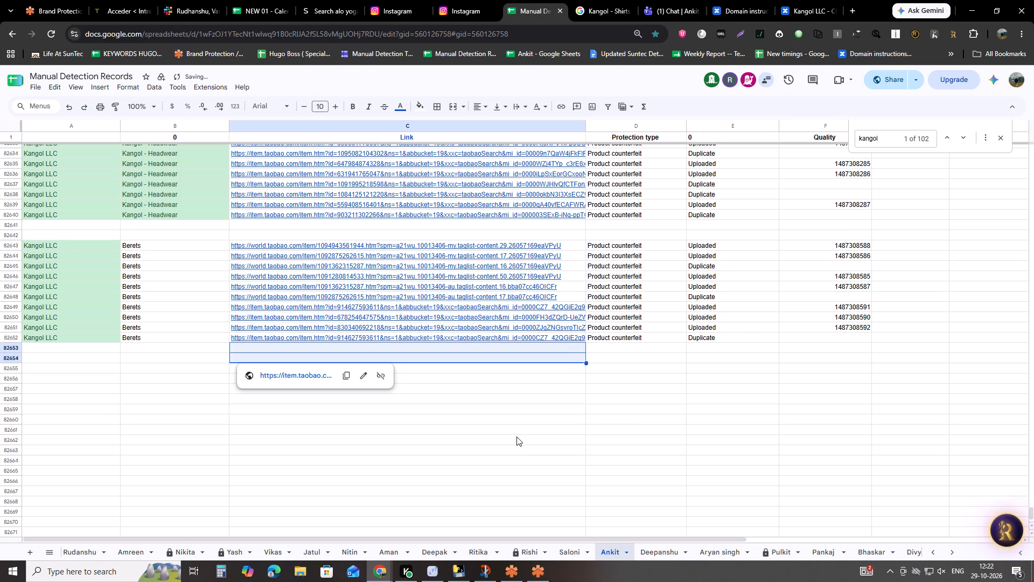
{"action": "left_click", "coordinate": [516, 435]}
In the NEW 01 - Calendar spreadsheet, enter 60 for Kangol LLC in the 29/10 column.
{"action": "left_click", "coordinate": [256, 0]}
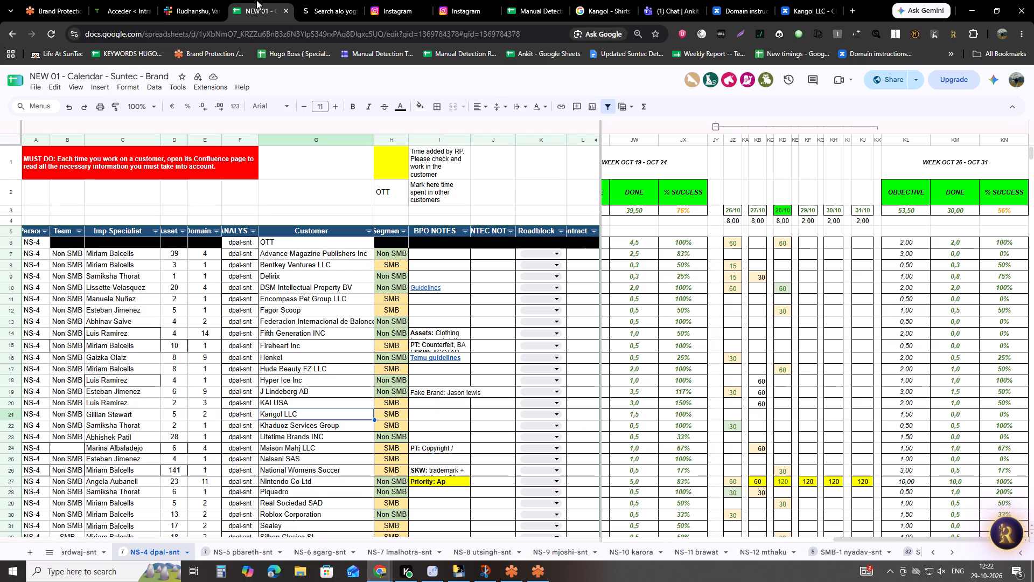
{"action": "scroll", "coordinate": [735, 346], "scroll_direction": "down", "scroll_amount": 2}
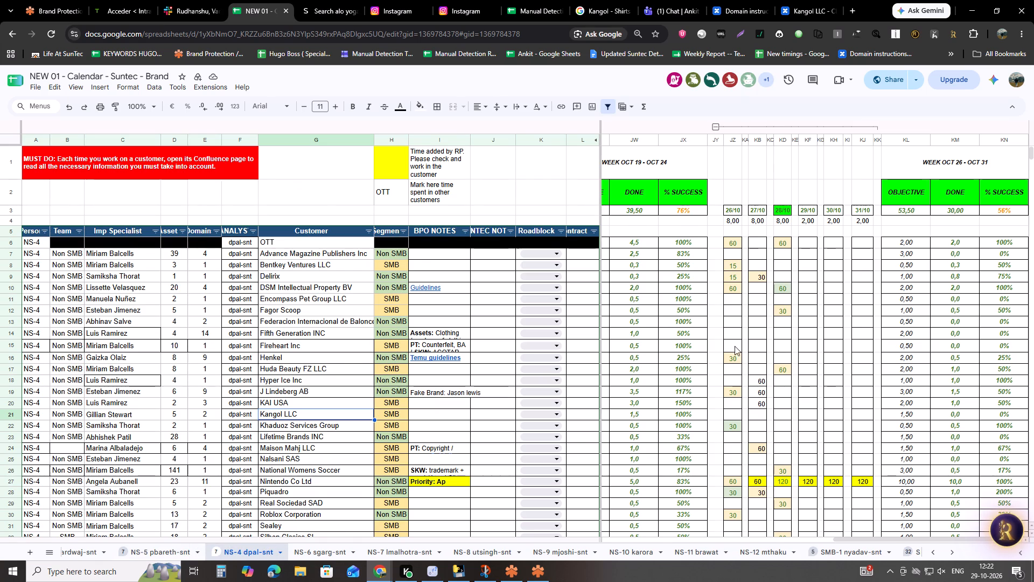
{"action": "scroll", "coordinate": [735, 346], "scroll_direction": "down", "scroll_amount": 2}
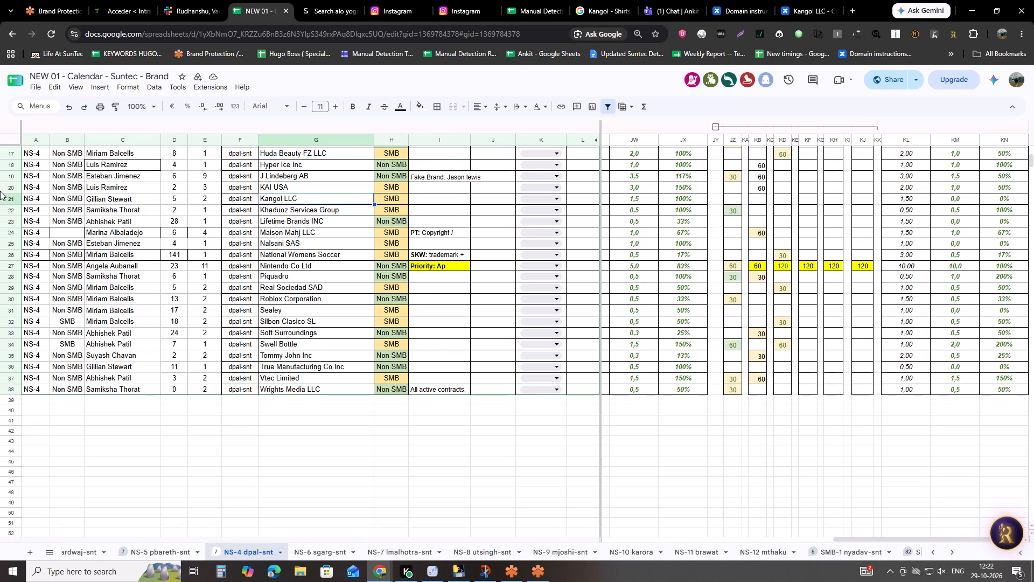
{"action": "left_click", "coordinate": [0, 203]}
{"action": "left_click", "coordinate": [0, 197]}
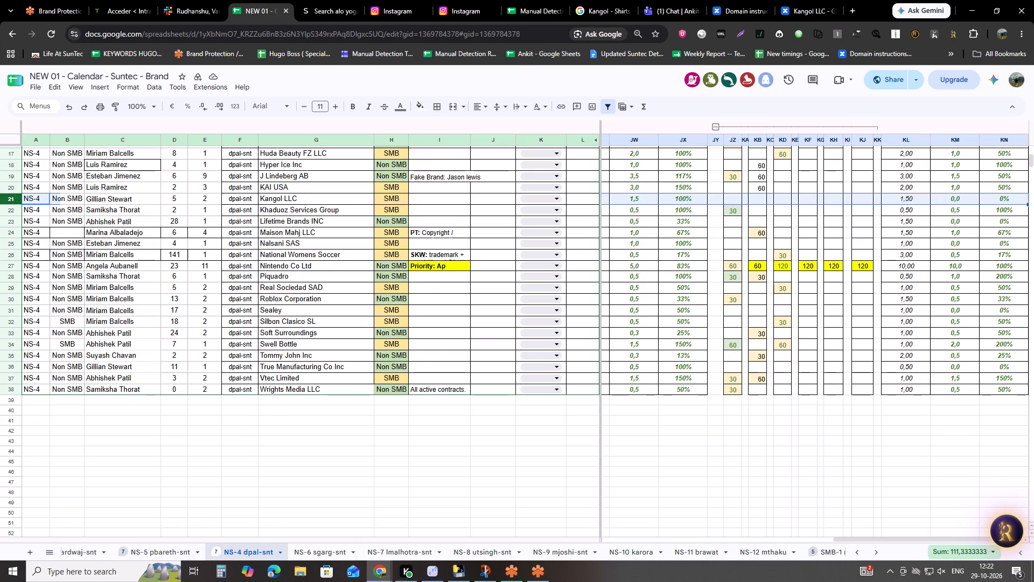
{"action": "left_click", "coordinate": [0, 202]}
{"action": "scroll", "coordinate": [816, 228], "scroll_direction": "up", "scroll_amount": 5}
{"action": "scroll", "coordinate": [817, 232], "scroll_direction": "down", "scroll_amount": 2}
{"action": "left_click", "coordinate": [809, 303]}
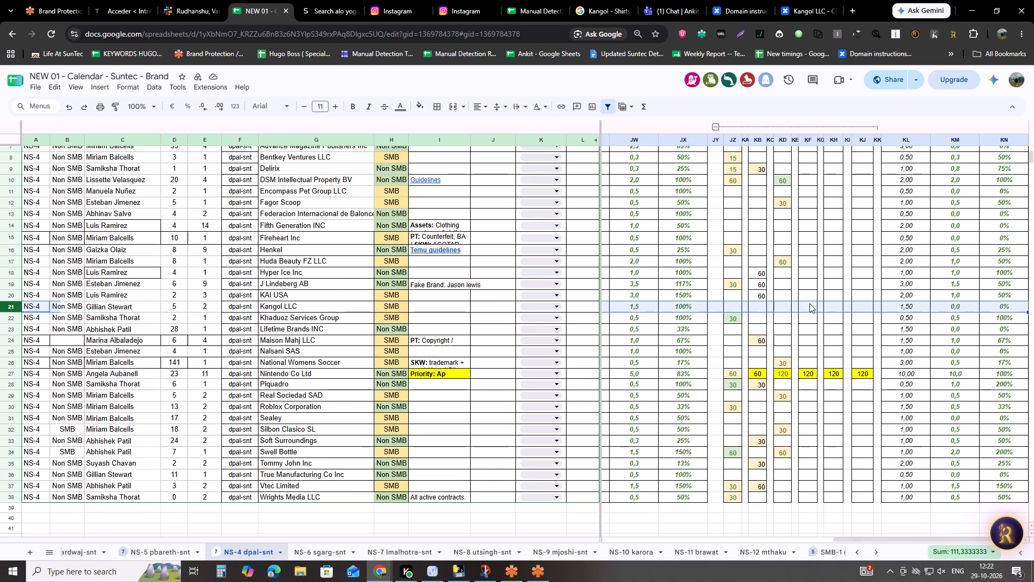
{"action": "key", "text": "6"}
{"action": "key", "text": "0"}
{"action": "key", "text": "Return"}
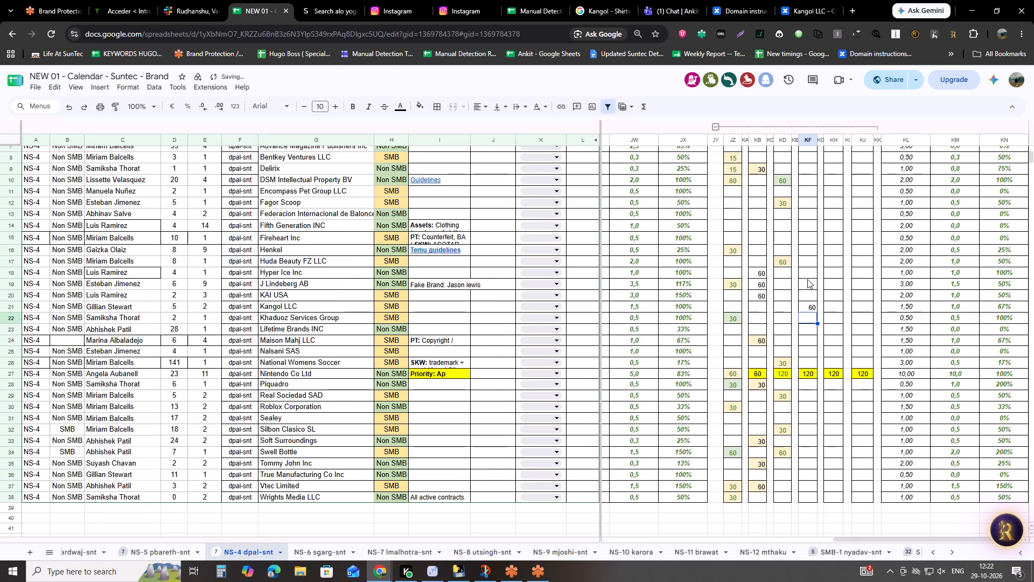
Replace Kangol LLC's 29/10 entry with a copy of Huda Beauty FZ LLC's formatted 60 from 28/10.
{"action": "left_click", "coordinate": [779, 263]}
{"action": "key", "text": "ctrl+c"}
{"action": "left_click", "coordinate": [811, 306]}
{"action": "key", "text": "ctrl+v"}
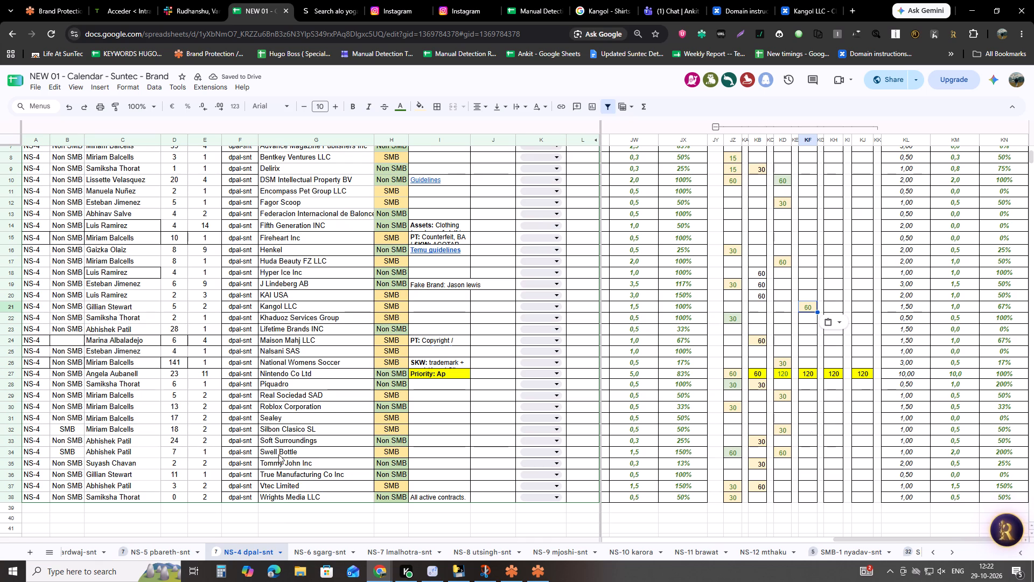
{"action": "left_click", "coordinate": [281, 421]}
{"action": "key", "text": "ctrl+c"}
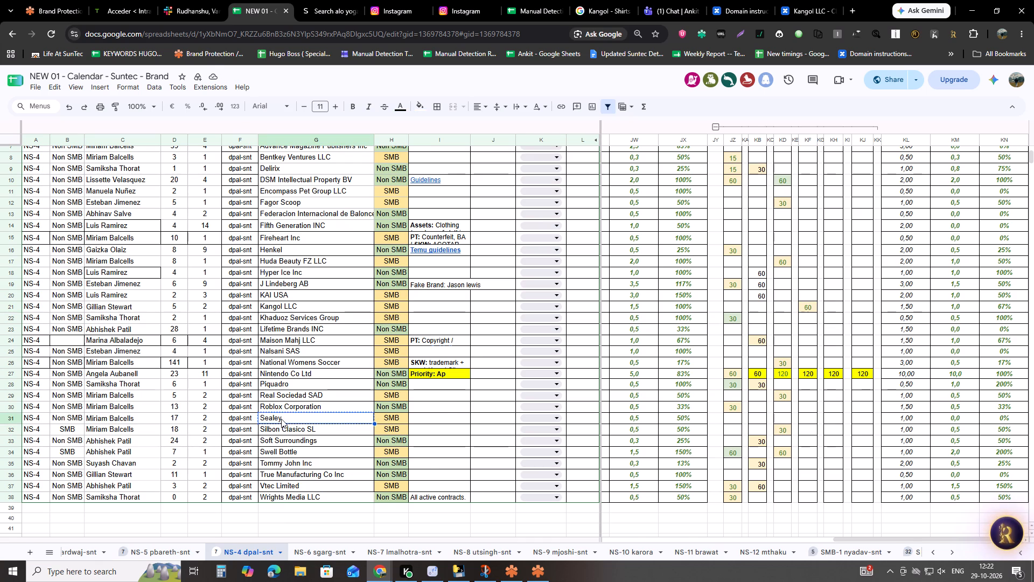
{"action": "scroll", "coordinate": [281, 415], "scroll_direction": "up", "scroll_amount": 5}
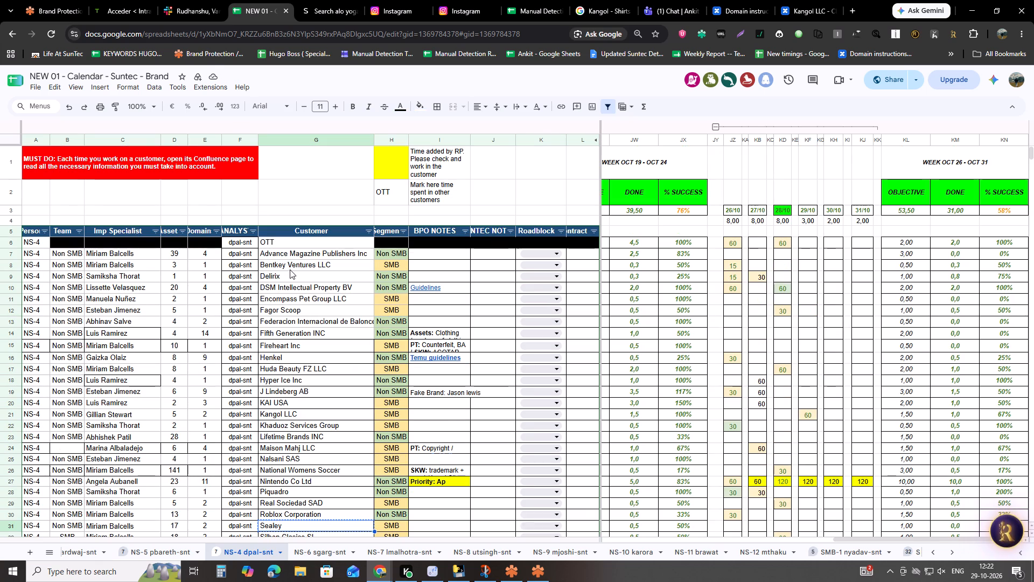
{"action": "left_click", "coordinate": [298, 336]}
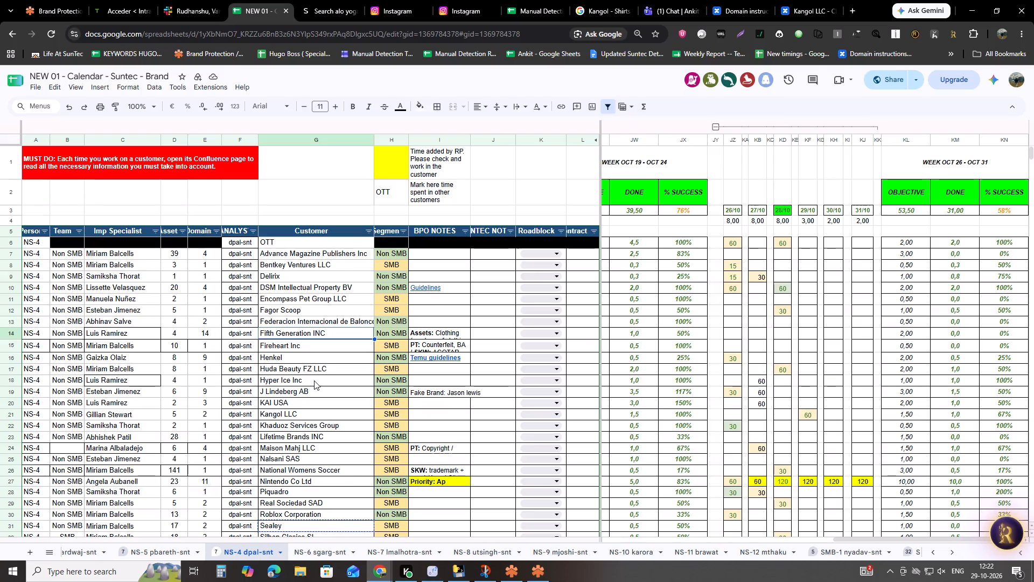
Copy the customer name KAI USA from the calendar and set it as the customer for Red Points' New Incident form.
{"action": "left_click", "coordinate": [314, 400]}
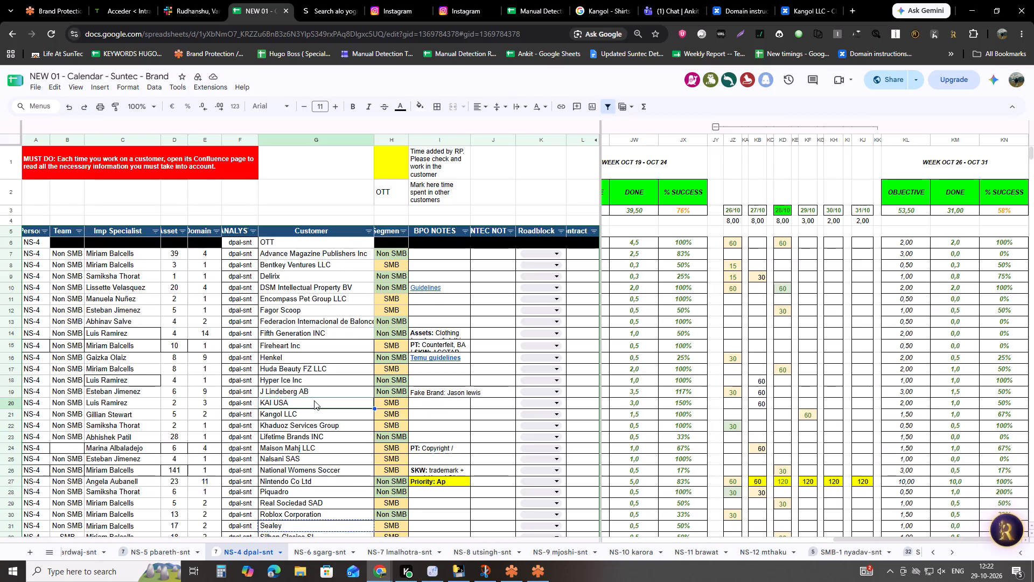
{"action": "key", "text": "ctrl+c"}
{"action": "left_click", "coordinate": [72, 0]}
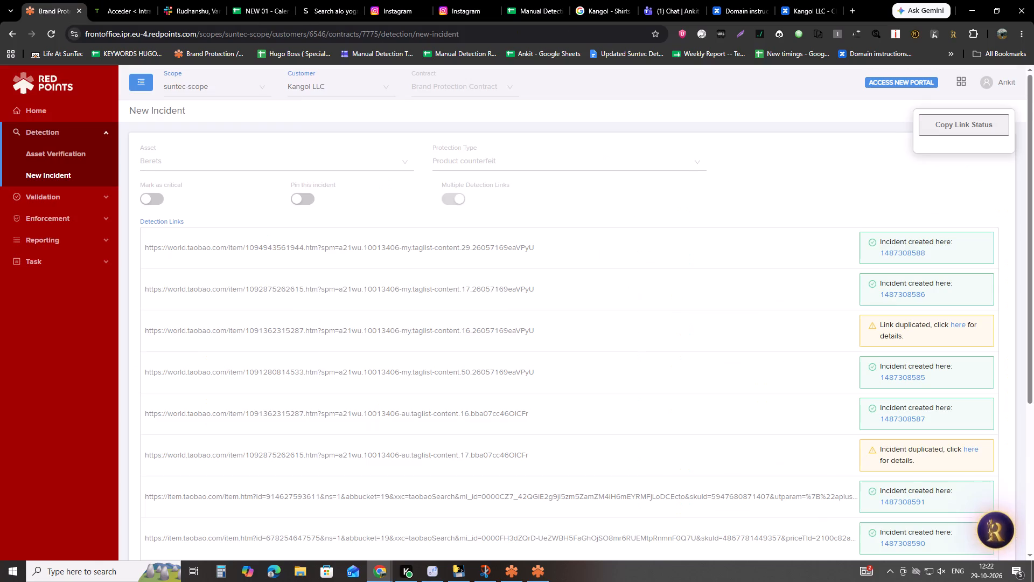
{"action": "left_click", "coordinate": [336, 77]}
{"action": "left_click", "coordinate": [334, 87]}
{"action": "key", "text": "ctrl+v"}
{"action": "left_click", "coordinate": [341, 115]}
Switch to Tuinet Services and sign in with the saved credentials.
{"action": "left_click", "coordinate": [108, 0]}
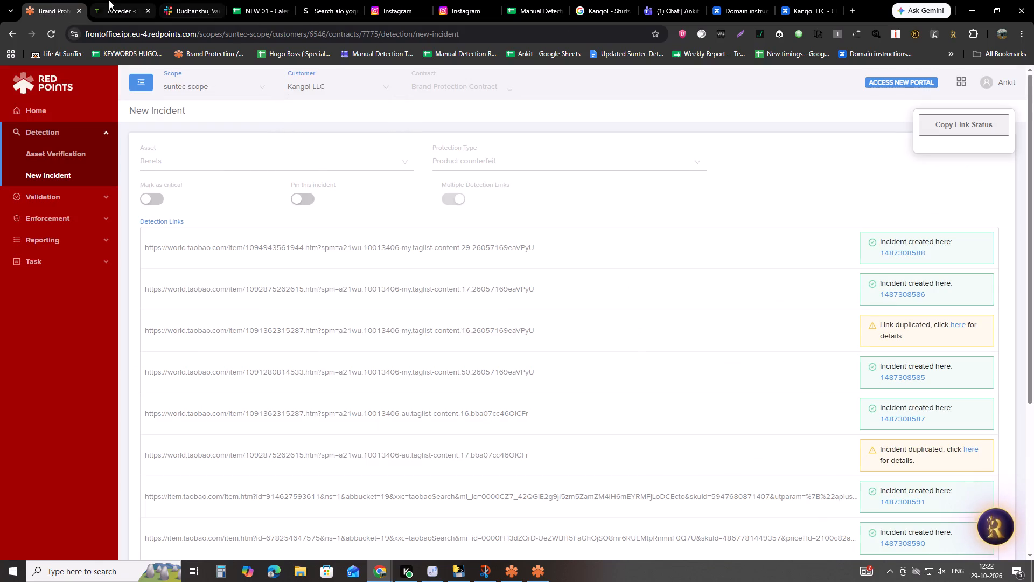
{"action": "left_click", "coordinate": [556, 377]}
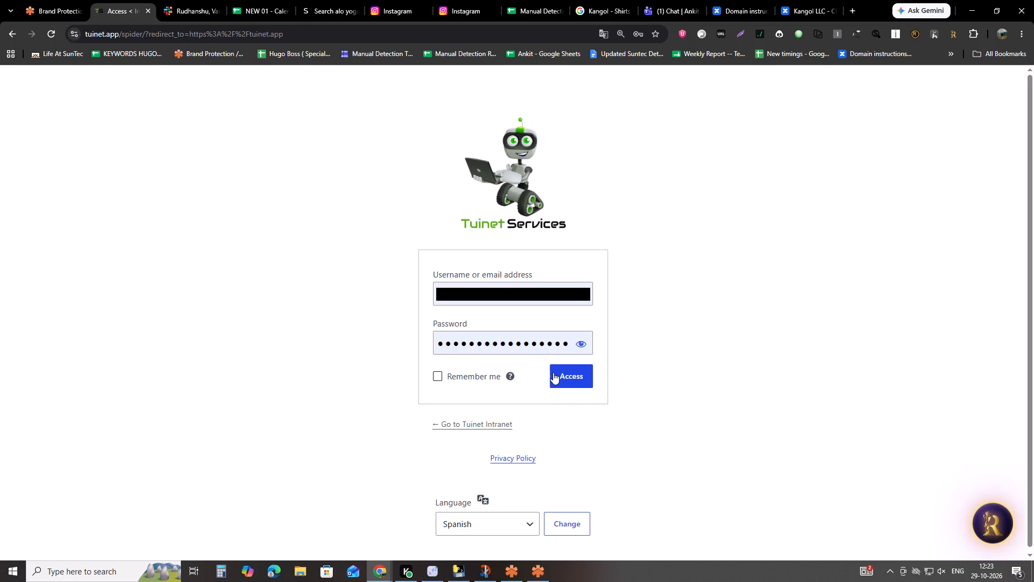
{"action": "left_click", "coordinate": [553, 372]}
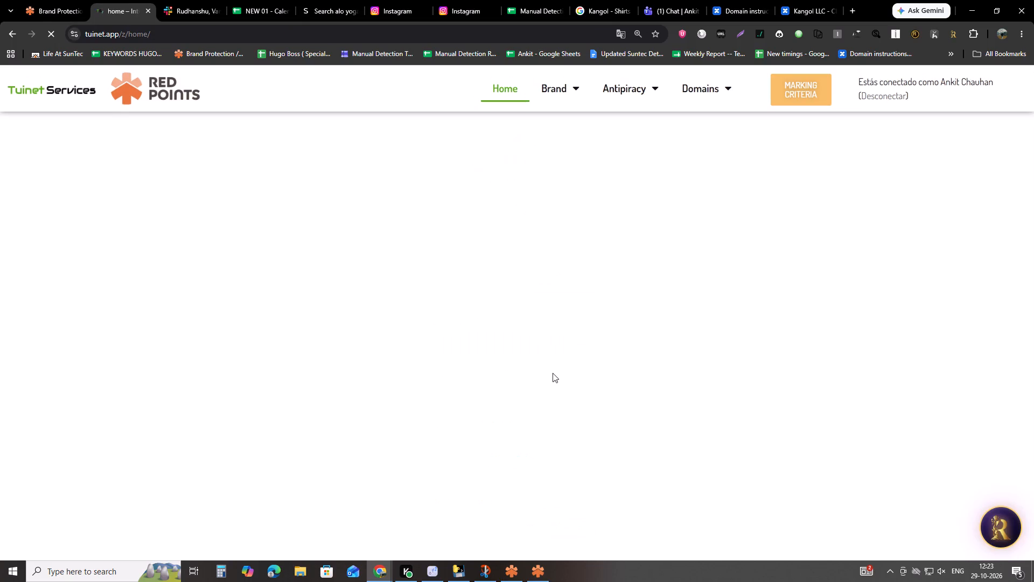
Open the Brand tracking table in Tuinet Services and filter it by customer KAI USA.
{"action": "left_click", "coordinate": [576, 87]}
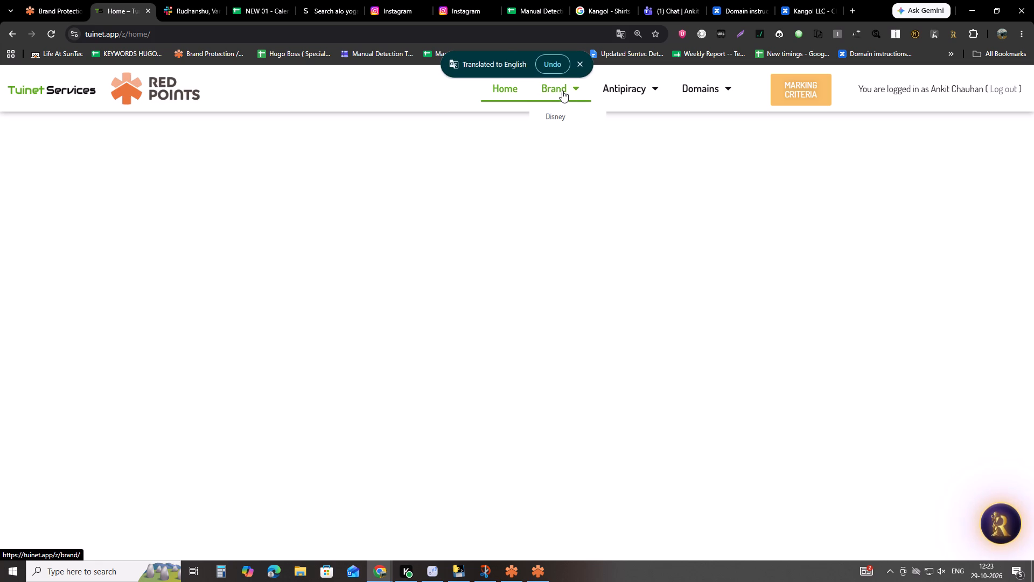
{"action": "left_click", "coordinate": [562, 91]}
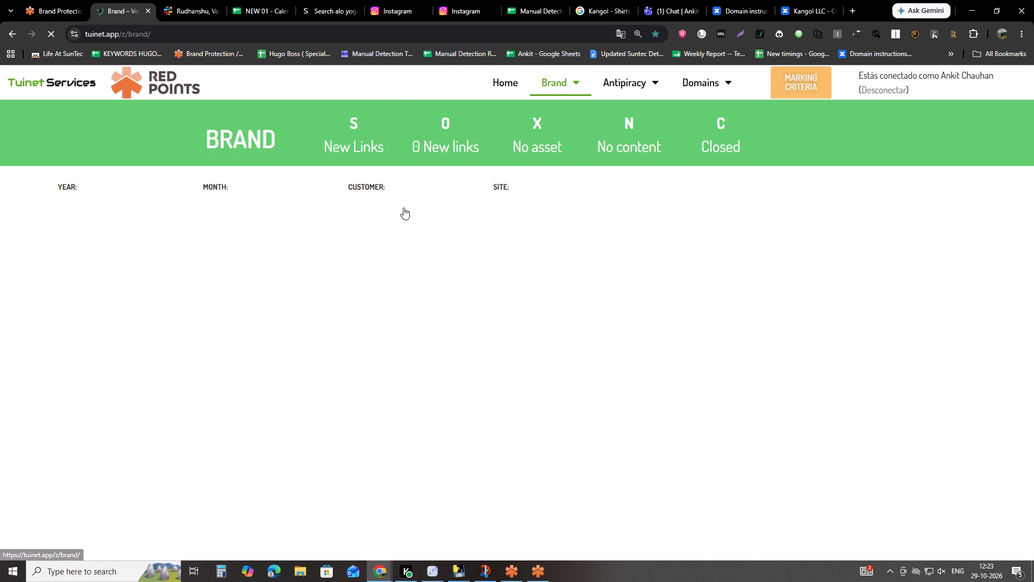
{"action": "left_click", "coordinate": [381, 207]}
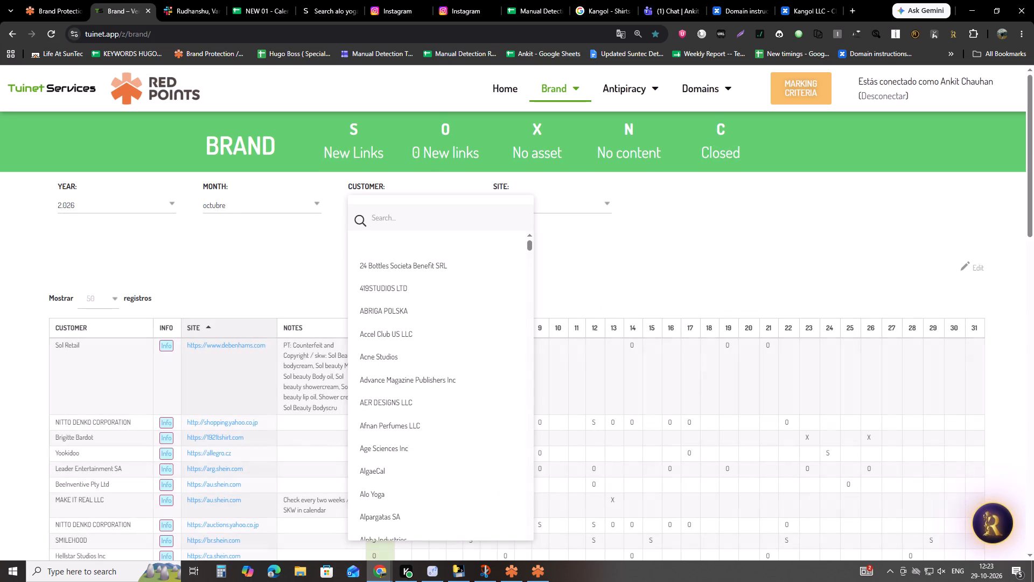
{"action": "key", "text": "ctrl+v"}
{"action": "key", "text": "ctrl+v"}
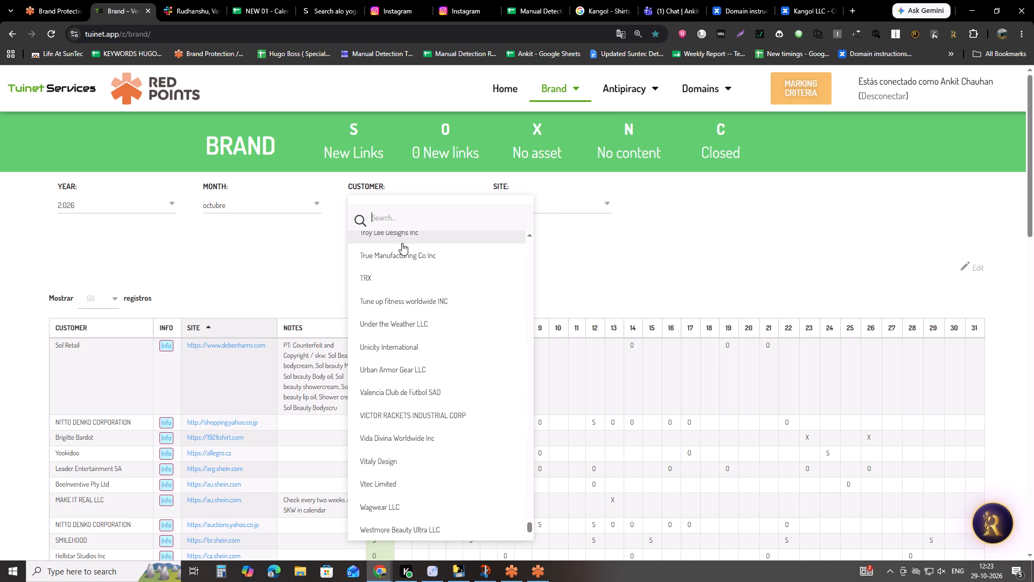
{"action": "left_click", "coordinate": [372, 248]}
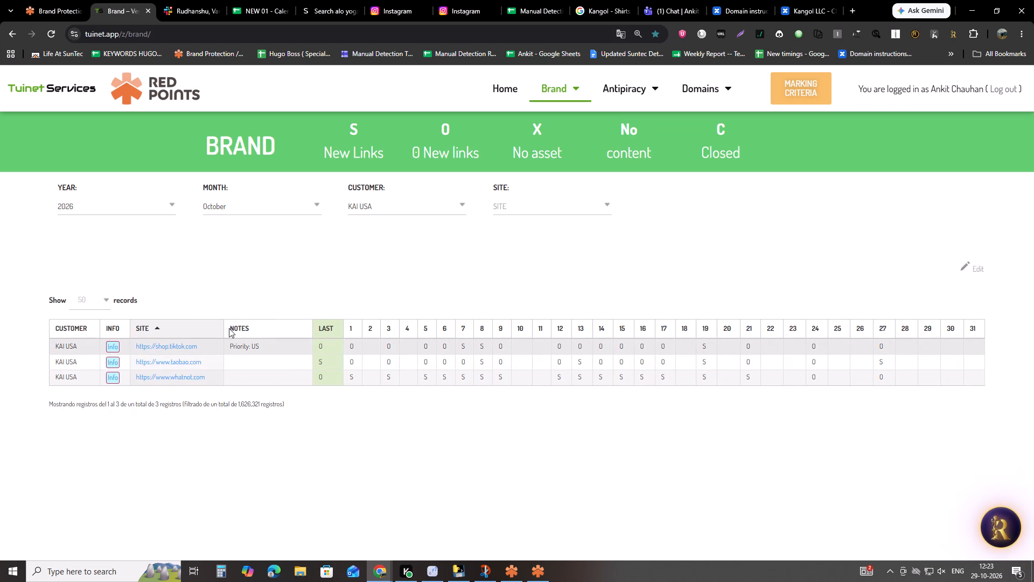
In the Red Points New Incident form, select Zero Tolerance - Knives as the asset.
{"action": "left_click", "coordinate": [27, 0]}
{"action": "left_click", "coordinate": [236, 158]}
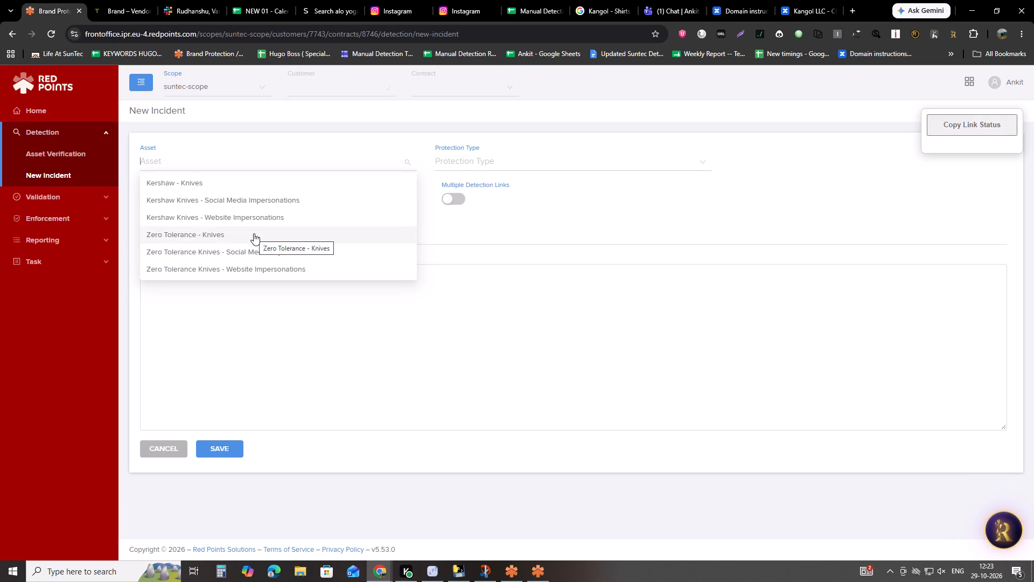
{"action": "left_click", "coordinate": [254, 233]}
Copy the asset name, search Google for "Zero Tolerance - Knives" in a new tab, and view the image results.
{"action": "left_click", "coordinate": [233, 164], "text": "alt"}
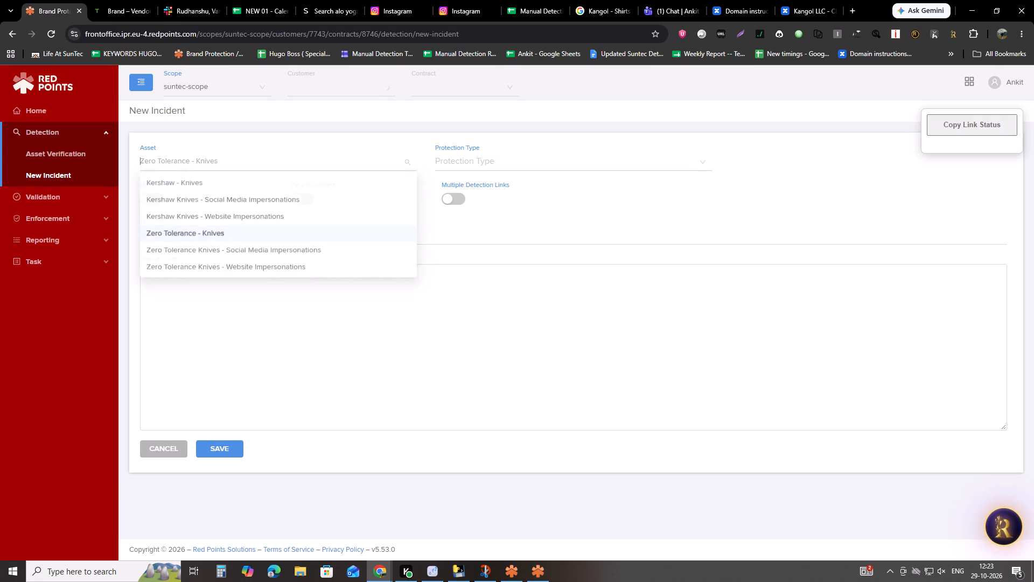
{"action": "left_click", "coordinate": [851, 0]}
{"action": "key", "text": "ctrl+v"}
{"action": "key", "text": "Return"}
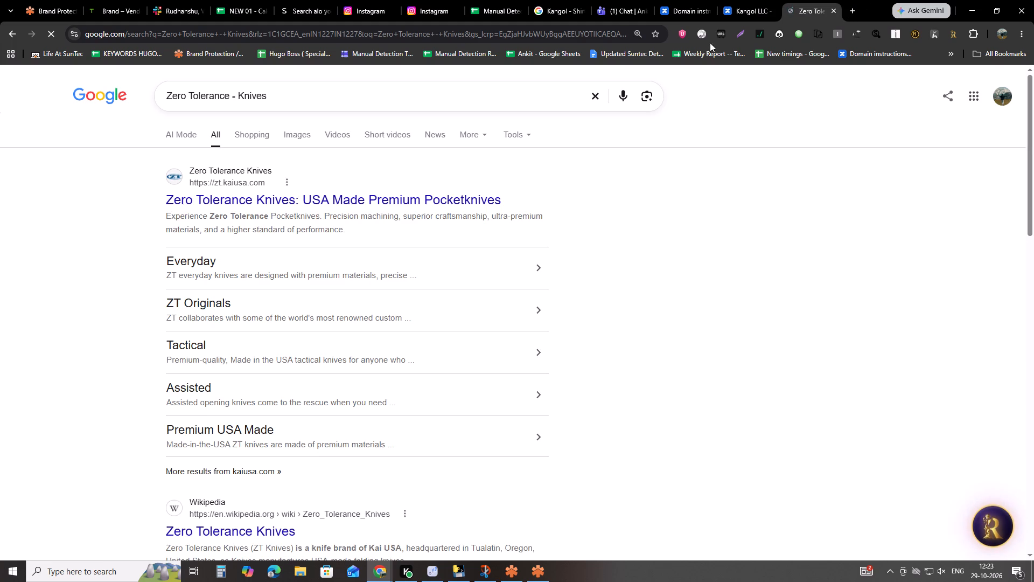
{"action": "left_click", "coordinate": [278, 137]}
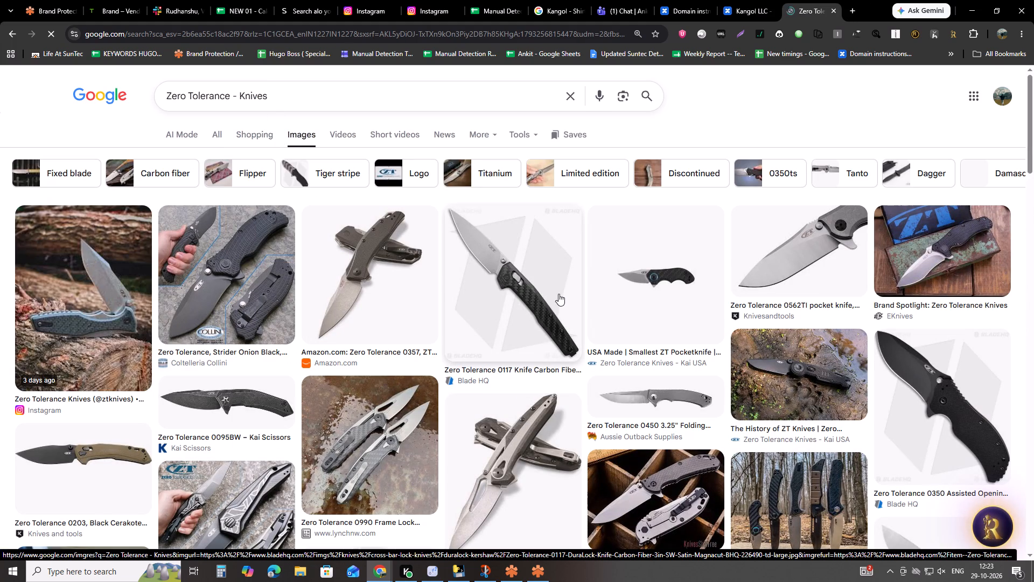
Switch to the Manual Detection Records spreadsheet and open the Deepanshu sheet.
{"action": "left_click", "coordinate": [64, 0]}
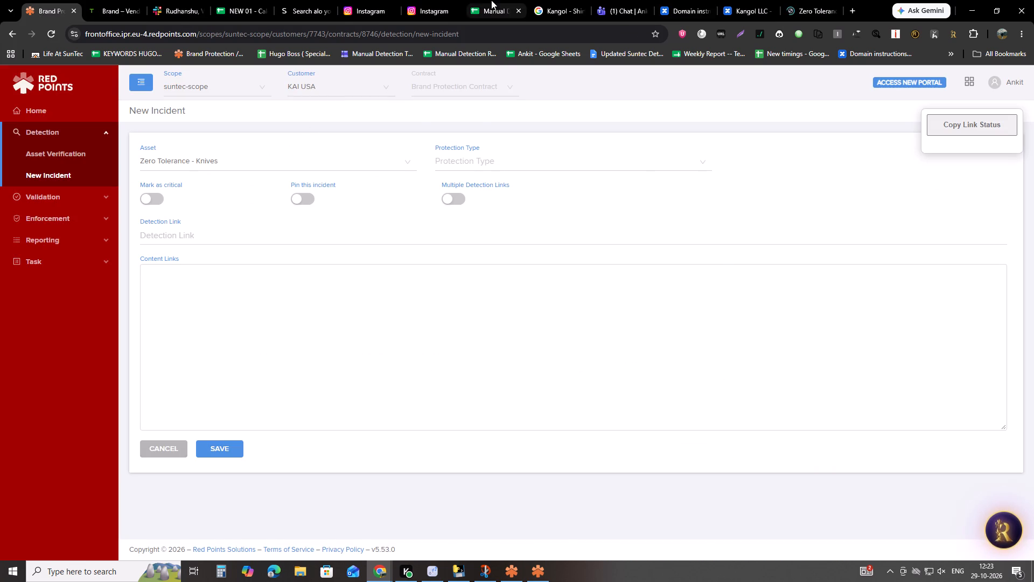
{"action": "left_click", "coordinate": [492, 0]}
{"action": "left_click", "coordinate": [647, 555]}
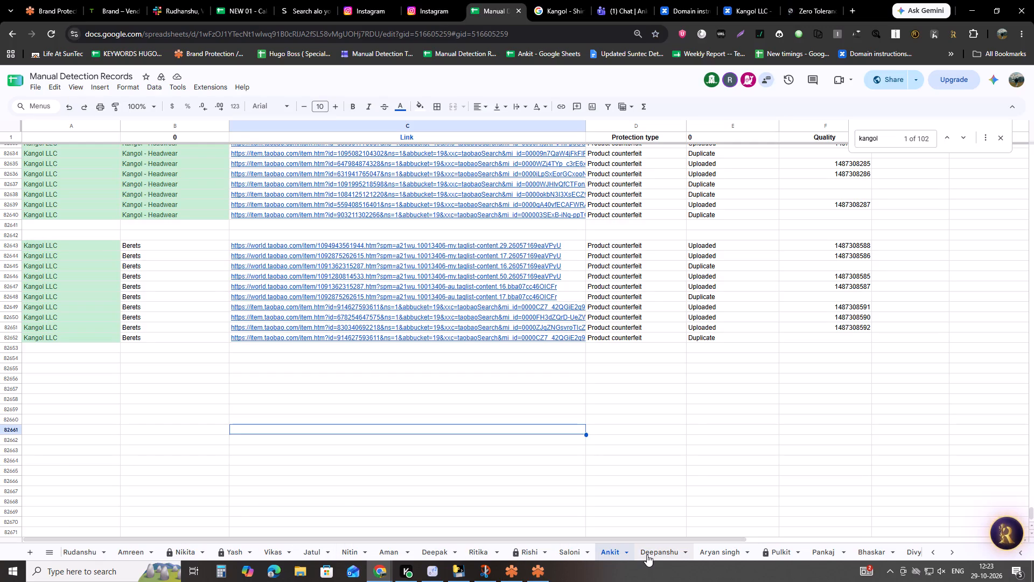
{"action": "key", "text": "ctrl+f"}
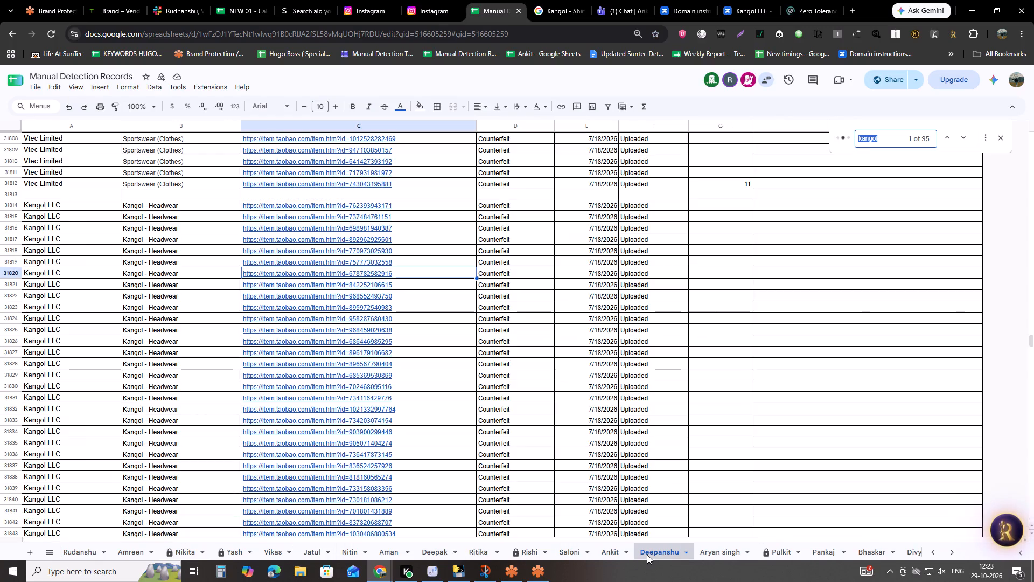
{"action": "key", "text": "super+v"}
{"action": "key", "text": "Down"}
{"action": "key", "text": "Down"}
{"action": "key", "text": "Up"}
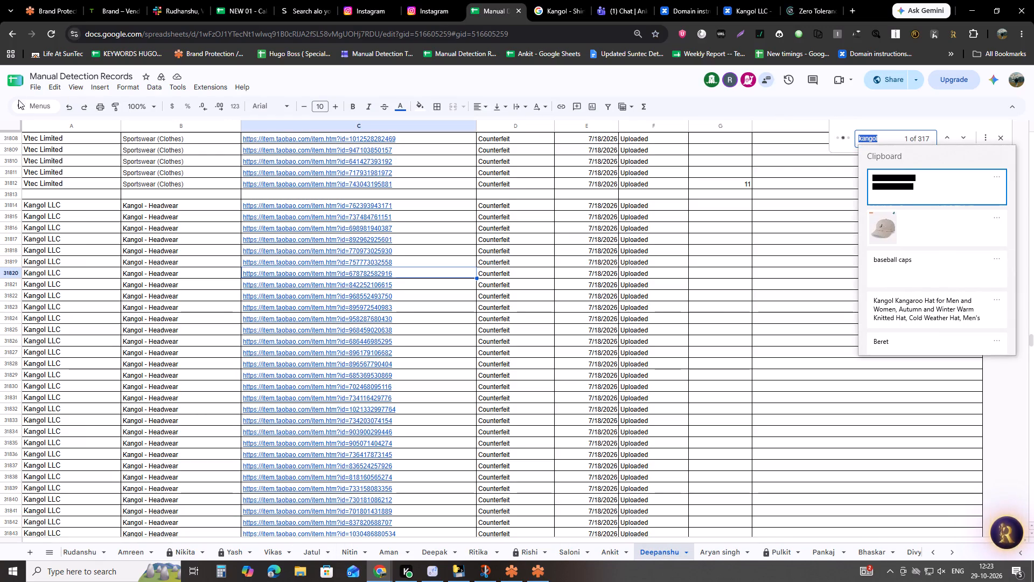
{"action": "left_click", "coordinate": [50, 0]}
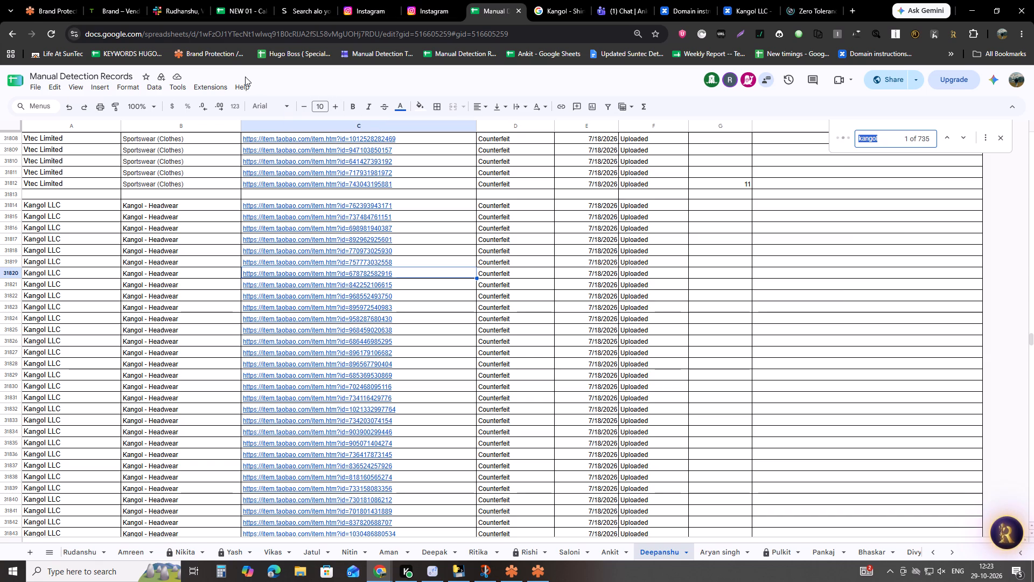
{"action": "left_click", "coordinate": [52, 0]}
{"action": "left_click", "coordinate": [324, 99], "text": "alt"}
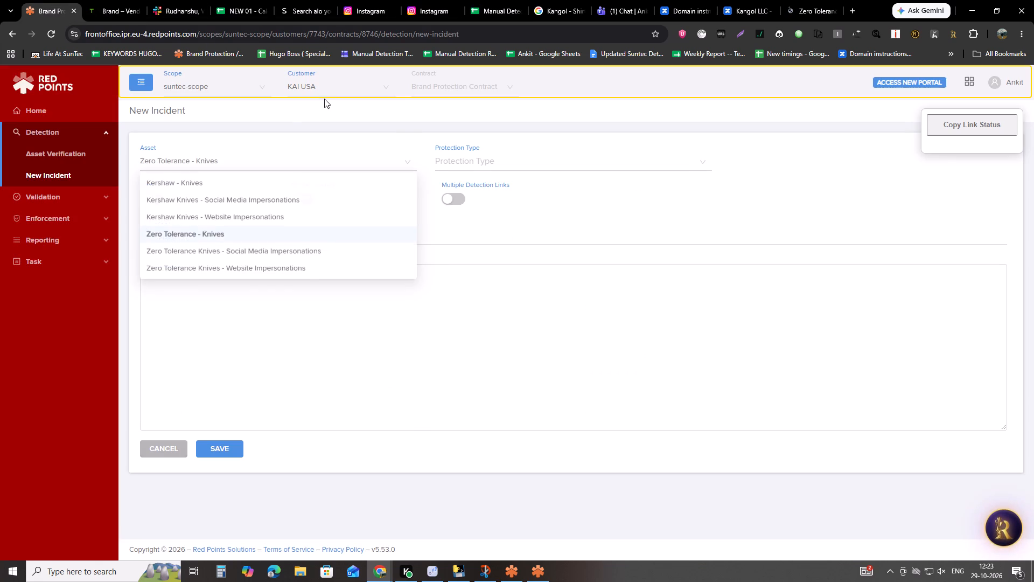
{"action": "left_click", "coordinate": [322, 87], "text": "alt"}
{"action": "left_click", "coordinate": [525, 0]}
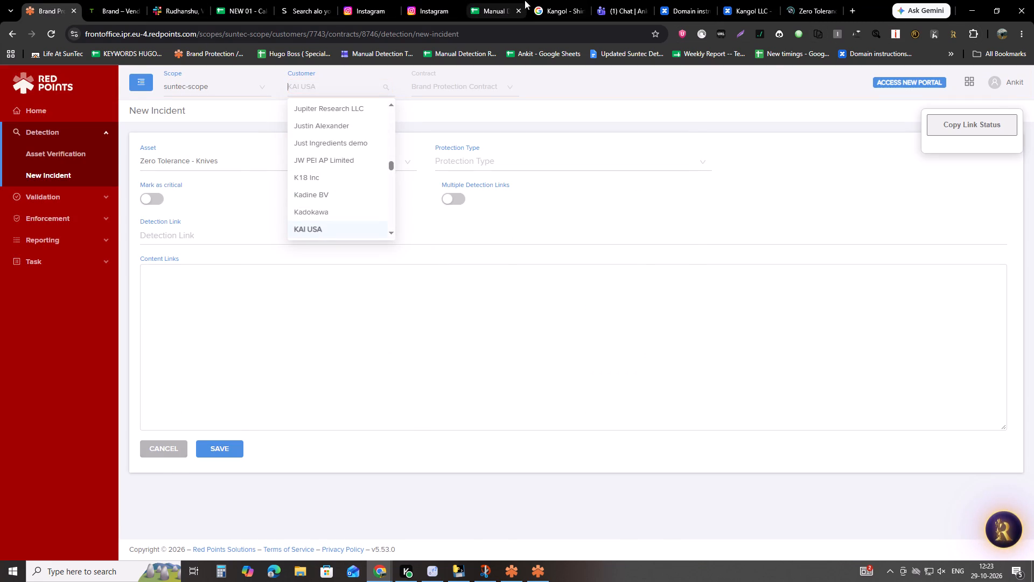
Search the Deepanshu sheet for "kai" and look through the past KAI USA knife entries and the records below them.
{"action": "triple_click", "coordinate": [886, 133]}
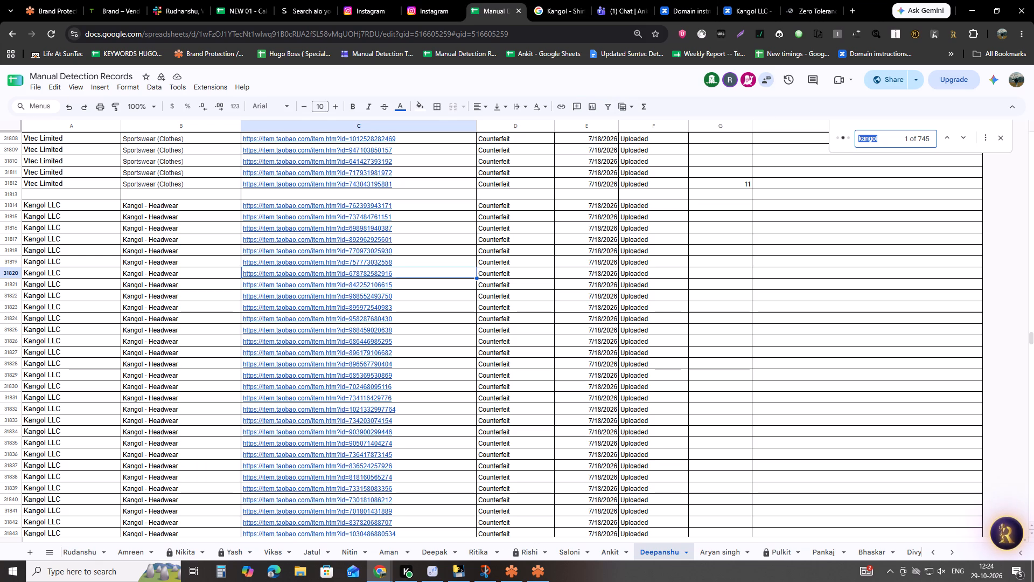
{"action": "key", "text": "BackSpace"}
{"action": "type", "text": "kai"}
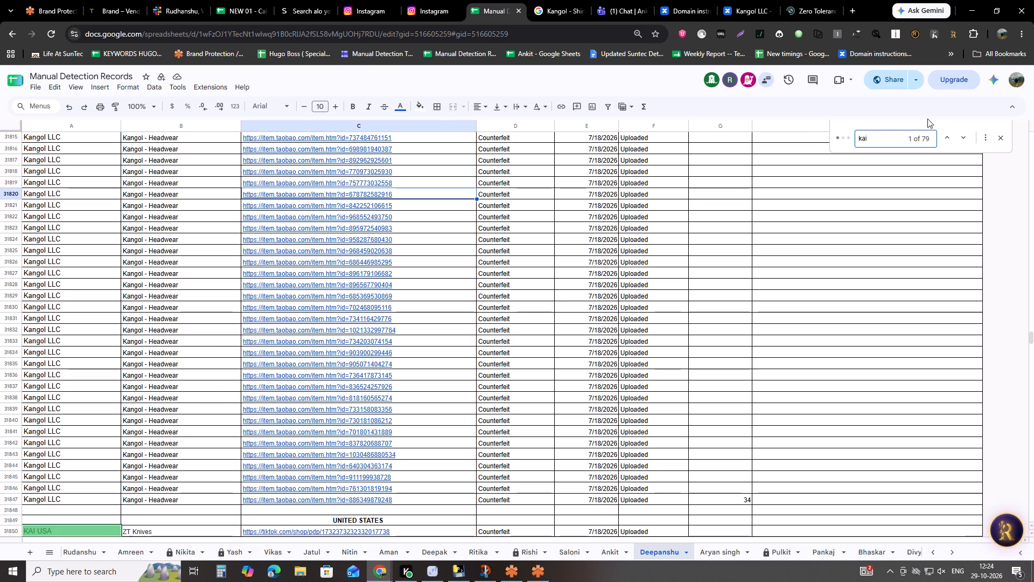
{"action": "scroll", "coordinate": [751, 143], "scroll_direction": "down", "scroll_amount": 4}
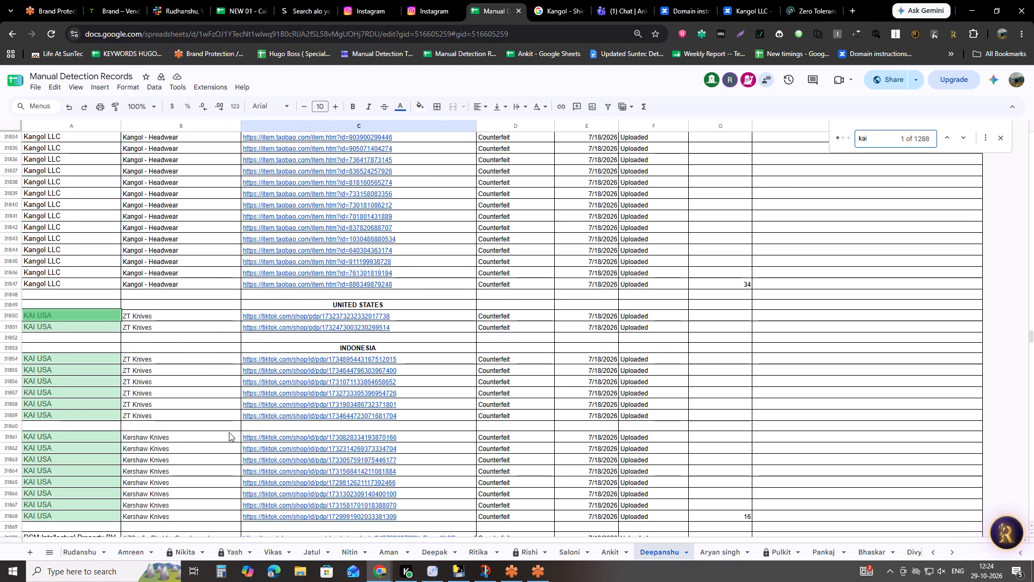
{"action": "scroll", "coordinate": [243, 401], "scroll_direction": "down", "scroll_amount": 4}
{"action": "scroll", "coordinate": [139, 398], "scroll_direction": "down", "scroll_amount": 20}
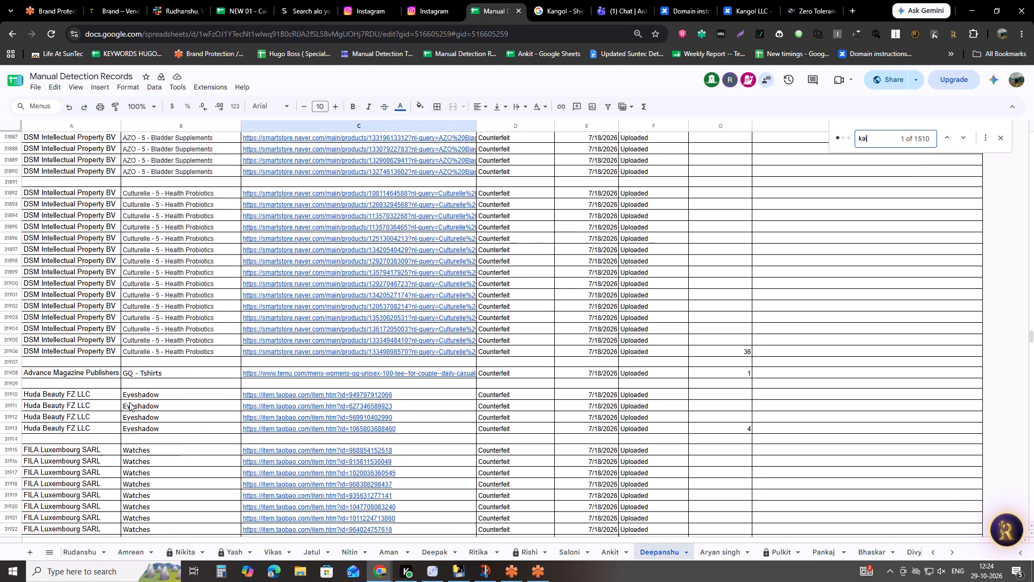
{"action": "scroll", "coordinate": [129, 402], "scroll_direction": "down", "scroll_amount": 20}
{"action": "scroll", "coordinate": [129, 402], "scroll_direction": "down", "scroll_amount": 19}
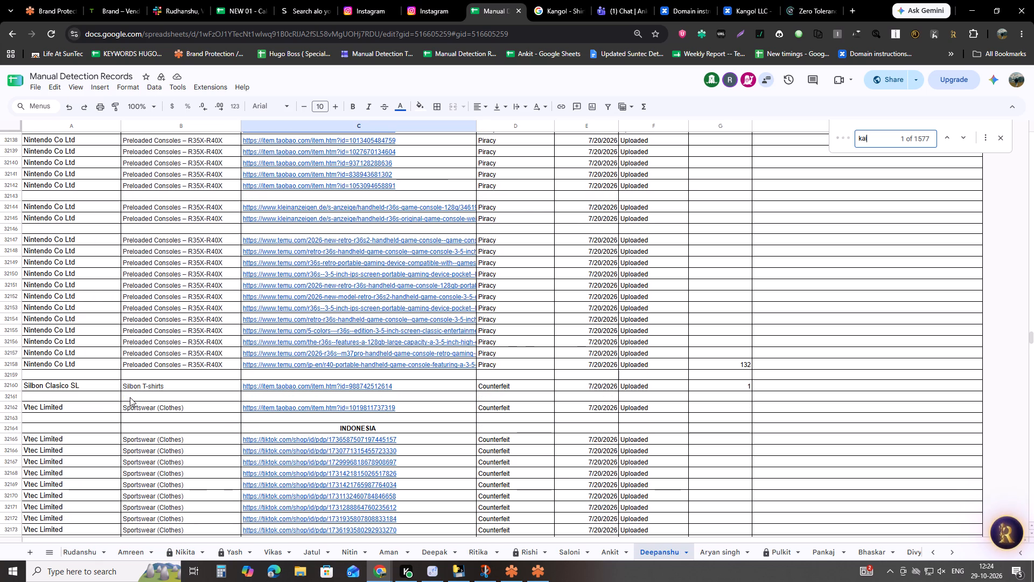
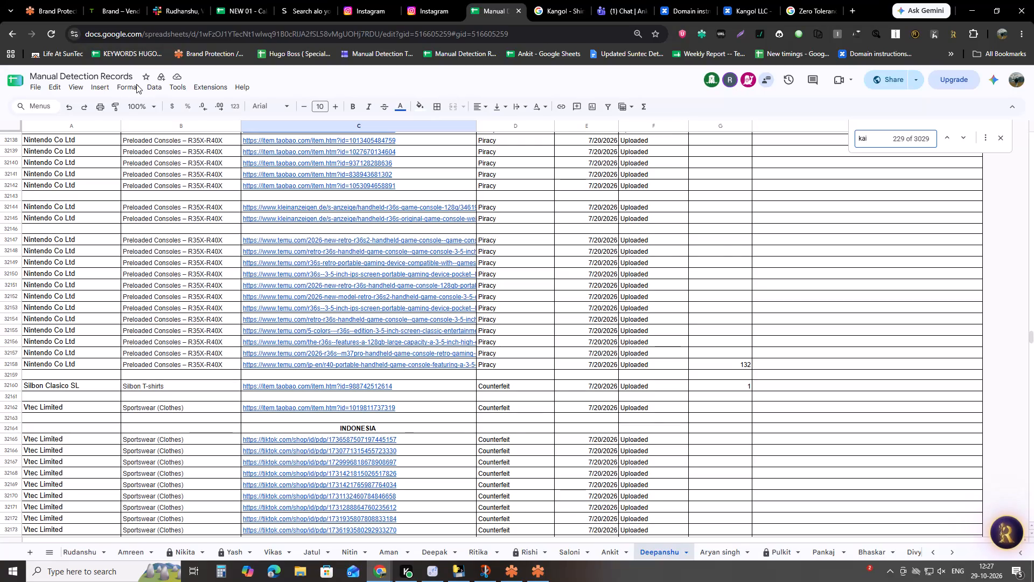
Go to the empty rows just below the last record in the Deepanshu sheet.
{"action": "left_click", "coordinate": [793, 239]}
{"action": "key", "text": "ctrl+Down"}
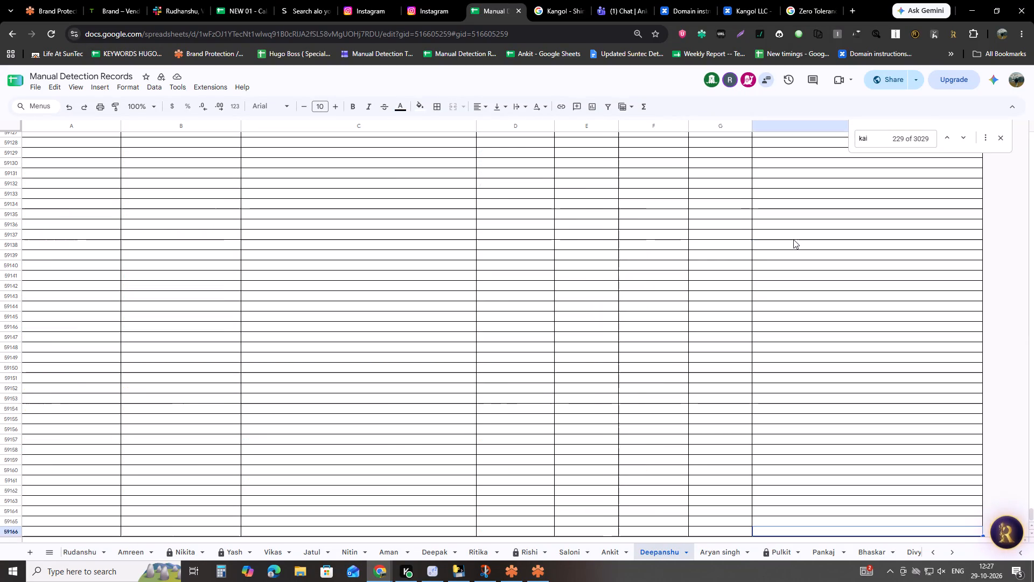
{"action": "key", "text": "ctrl+Left"}
{"action": "key", "text": "ctrl+Left"}
{"action": "key", "text": "ctrl+Up"}
{"action": "key", "text": "Down"}
{"action": "key", "text": "Down"}
{"action": "key", "text": "Tab"}
{"action": "key", "text": "Down"}
{"action": "key", "text": "Tab"}
{"action": "key", "text": "Down"}
{"action": "key", "text": "Down"}
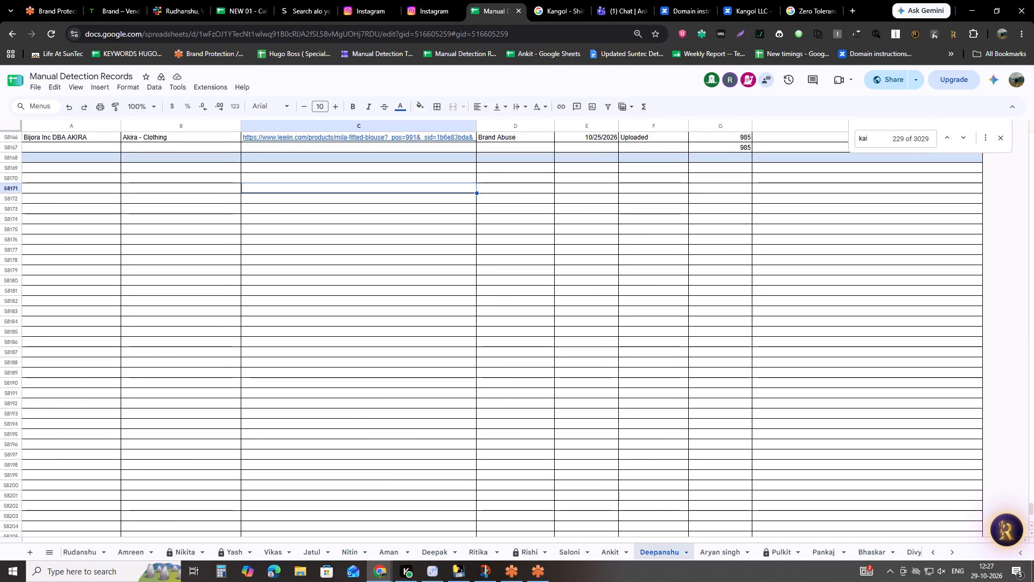
{"action": "key", "text": "Down"}
{"action": "key", "text": "Down"}
Switch to the Incognito window, separate the Taobao Kangol beret tab into its own window, and replace it with a blank tab.
{"action": "key", "text": "alt+Tab"}
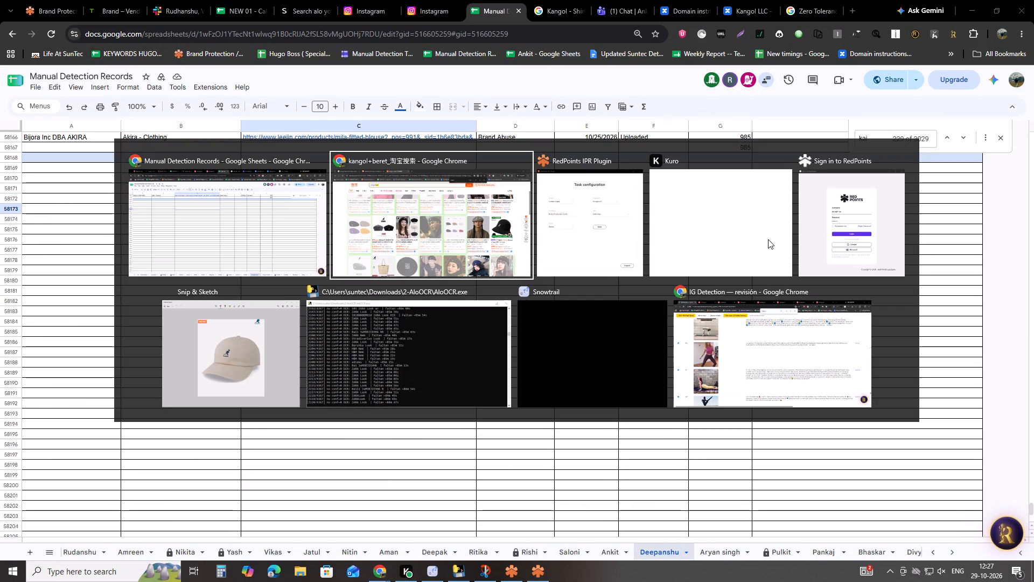
{"action": "key", "text": "alt+Tab"}
{"action": "key", "text": "alt+Tab"}
{"action": "key", "text": "alt+Tab"}
{"action": "key", "text": "alt+Tab"}
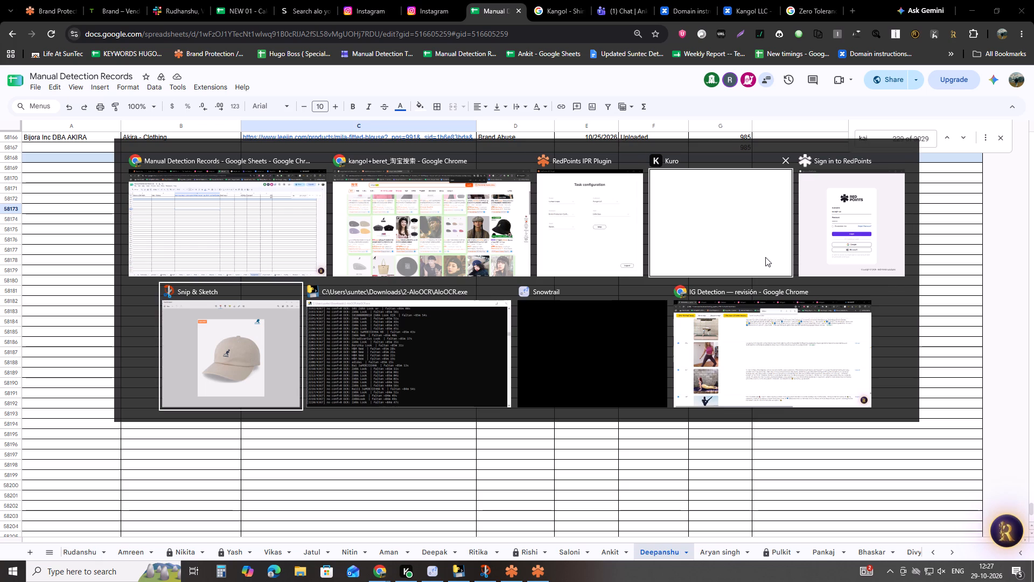
{"action": "key", "text": "alt+Tab"}
{"action": "key", "text": "alt+Tab"}
{"action": "key", "text": "alt+Tab"}
{"action": "key", "text": "alt+Tab"}
{"action": "key", "text": "alt+Tab"}
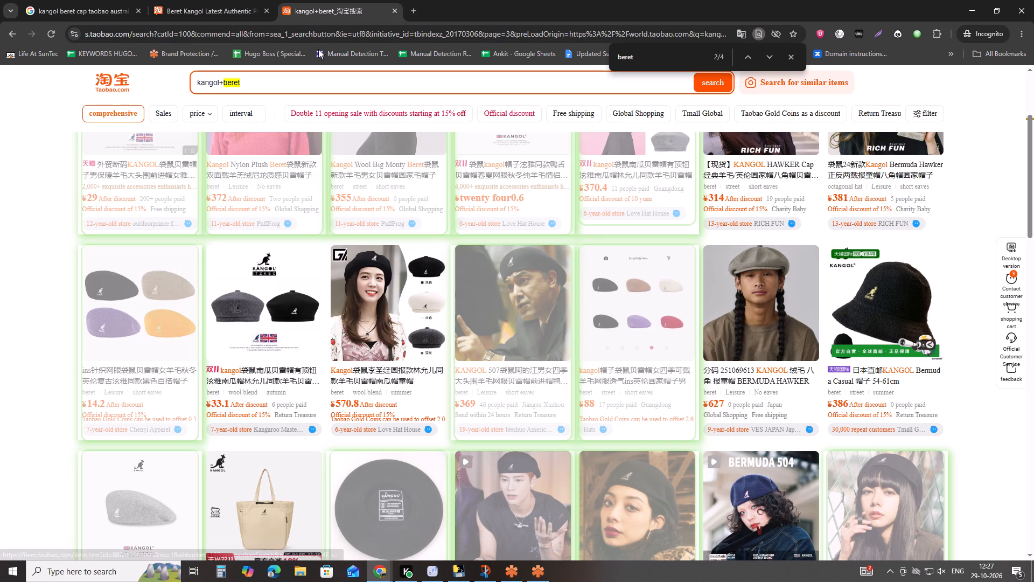
{"action": "left_click_drag", "start_coordinate": [331, 12], "coordinate": [364, 86]}
{"action": "triple_click", "coordinate": [428, 92]}
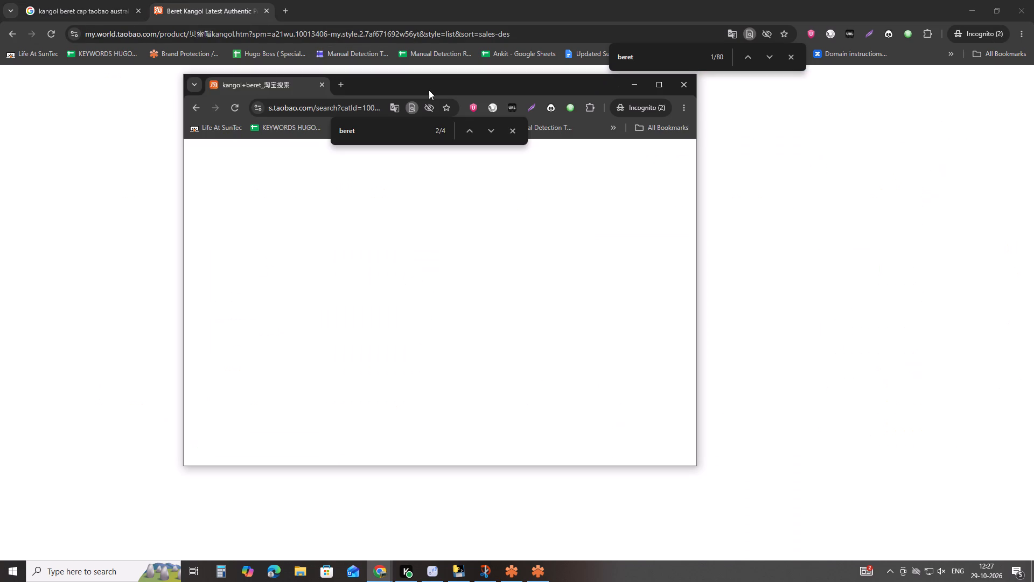
{"action": "left_click", "coordinate": [152, 9]}
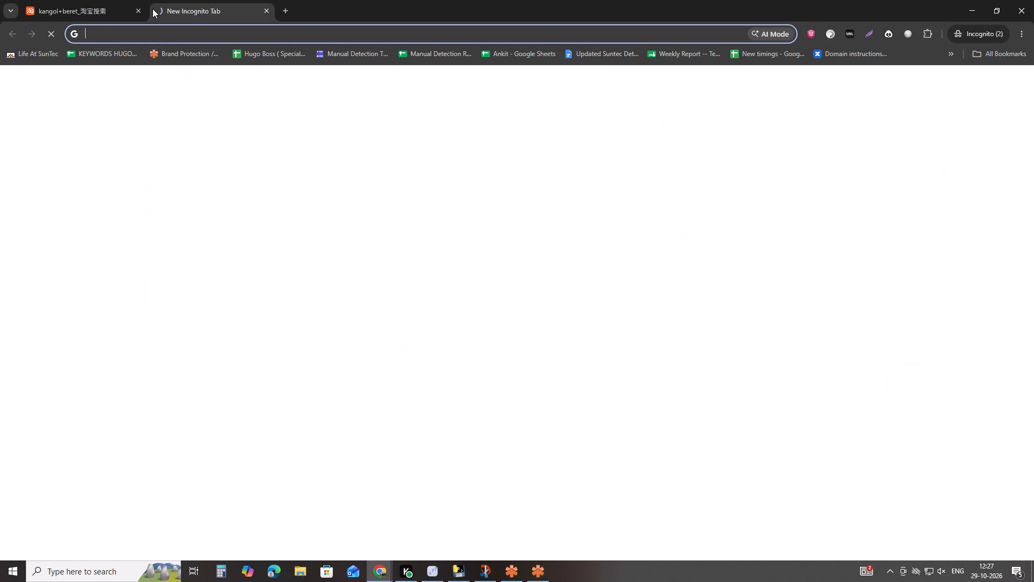
{"action": "left_click", "coordinate": [141, 15]}
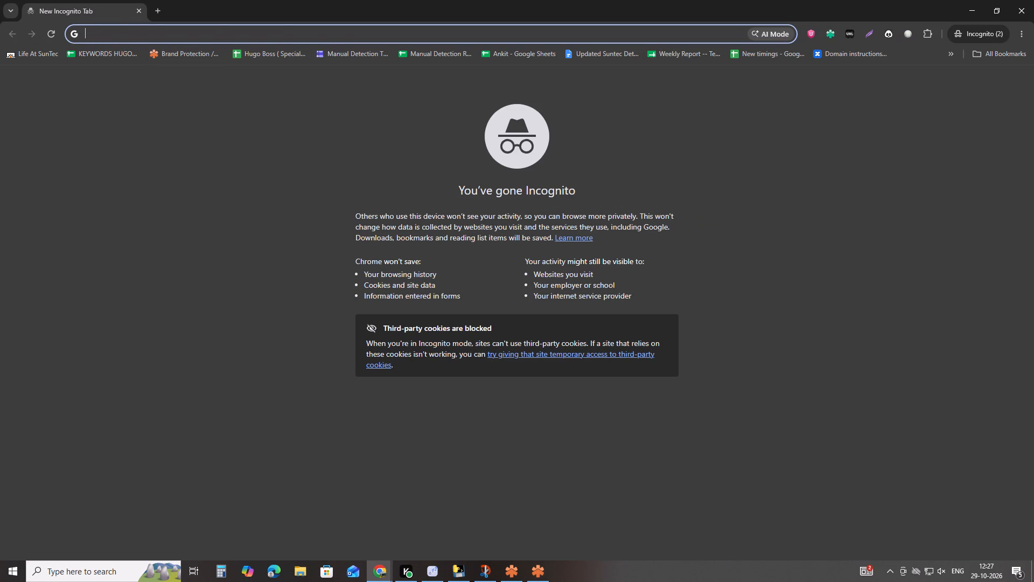
Search Google for "gets balts" and switch to the suggested spelling "gets belt".
{"action": "type", "text": "gets"}
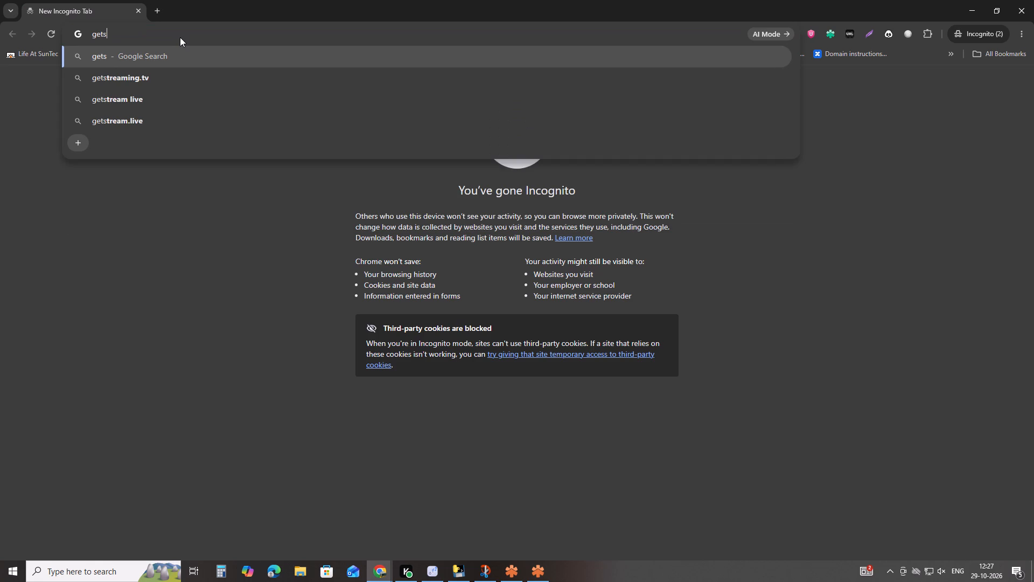
{"action": "key", "text": "space"}
{"action": "type", "text": "balts"}
{"action": "key", "text": "Return"}
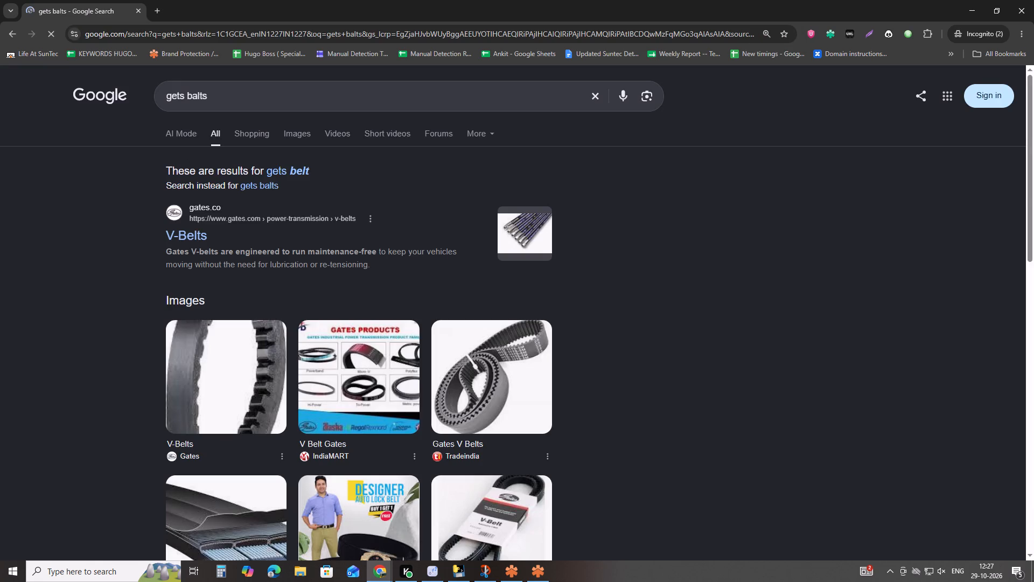
{"action": "left_click", "coordinate": [290, 170]}
Extend the Google search to "gets belt in taobao.com".
{"action": "left_click", "coordinate": [281, 101]}
{"action": "key", "text": "space"}
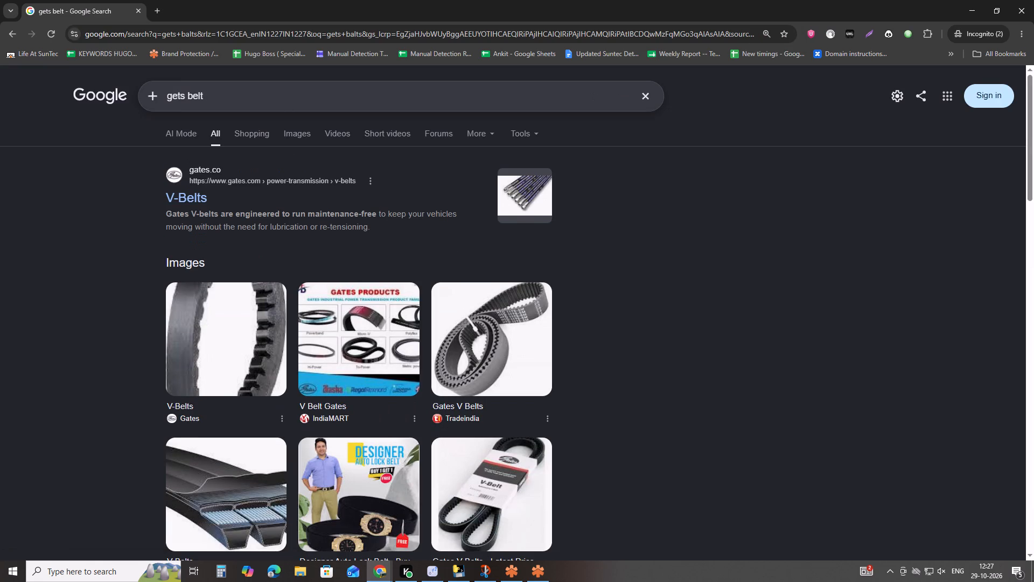
{"action": "type", "text": "in taobao.com"}
{"action": "key", "text": "ctrl+a"}
{"action": "key", "text": "Return"}
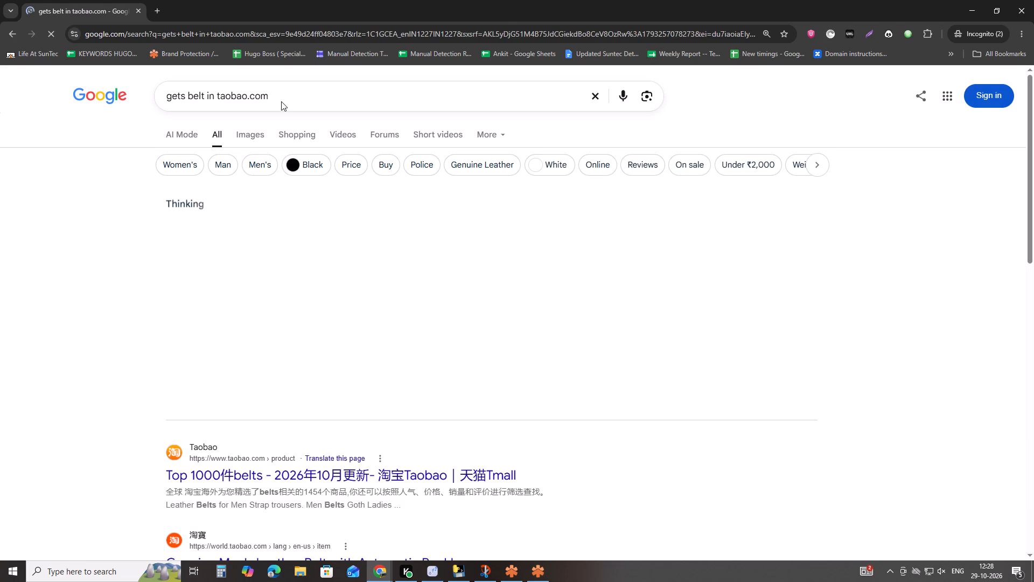
Open the Taobao "Top 1000" belts result, examine its listings, close it, and look through the remaining search results.
{"action": "left_click", "coordinate": [207, 451], "text": "ctrl"}
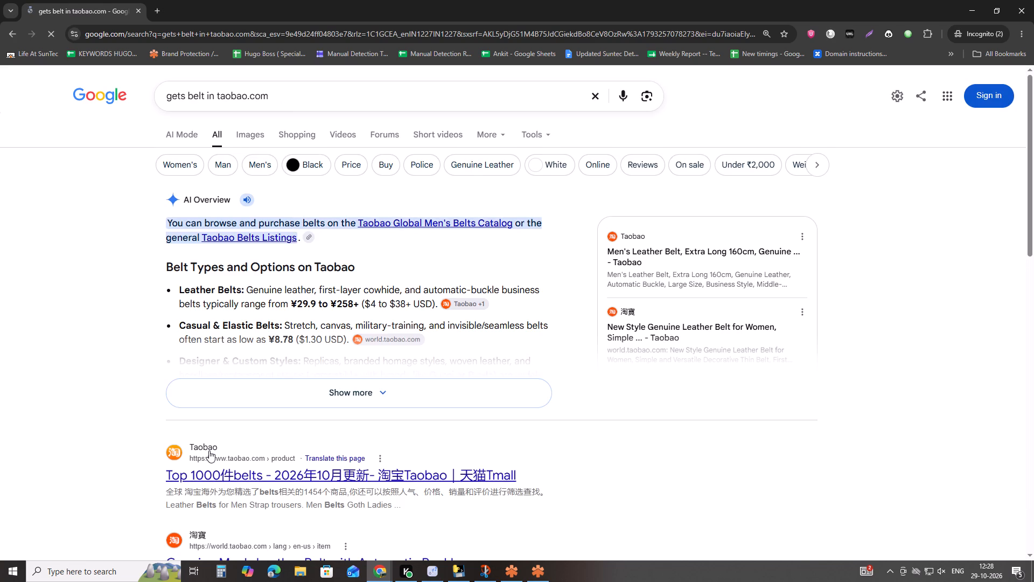
{"action": "left_click", "coordinate": [187, 0]}
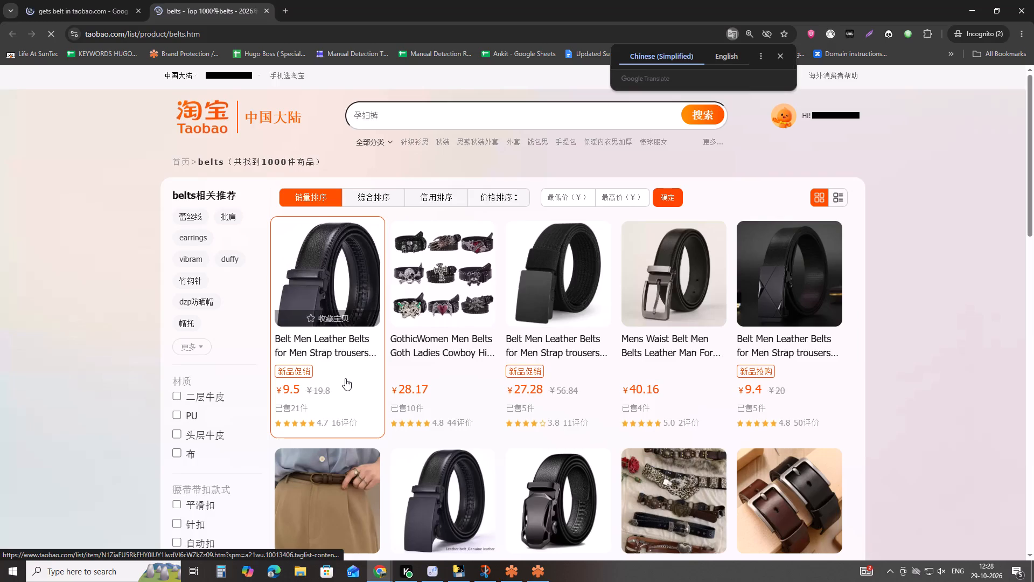
{"action": "scroll", "coordinate": [833, 204], "scroll_direction": "down", "scroll_amount": 7}
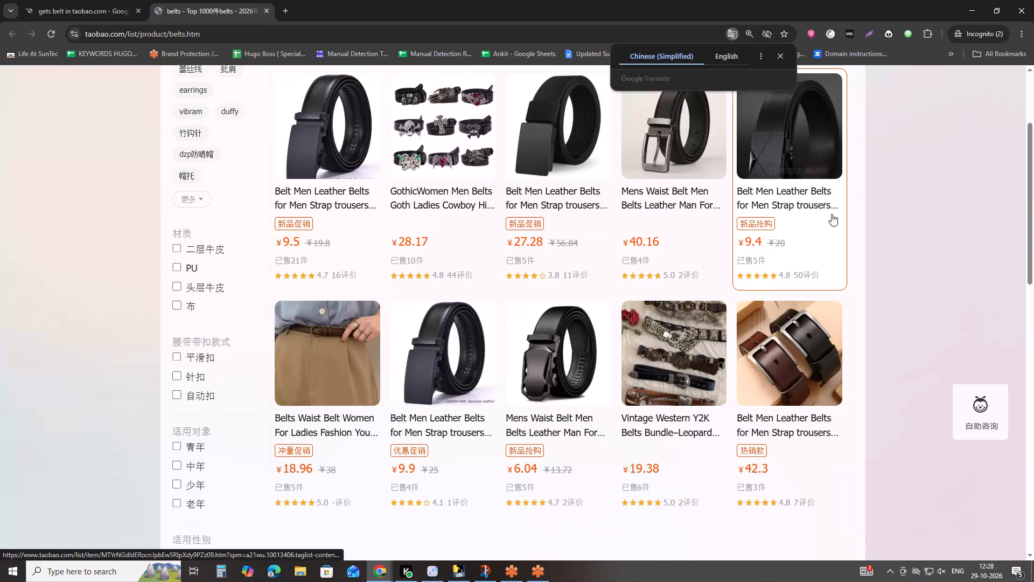
{"action": "scroll", "coordinate": [535, 331], "scroll_direction": "down", "scroll_amount": 7}
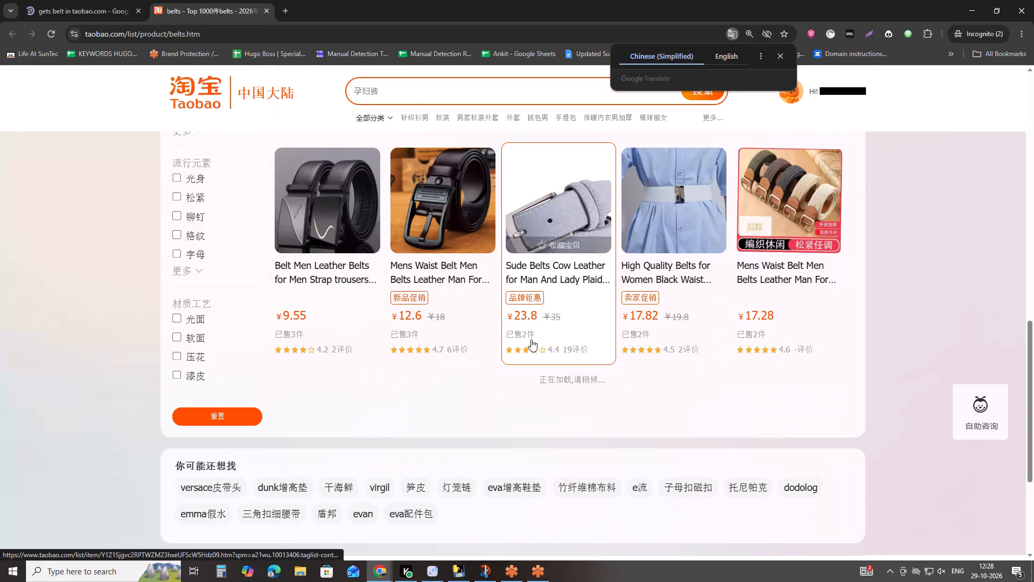
{"action": "scroll", "coordinate": [534, 335], "scroll_direction": "down", "scroll_amount": 6}
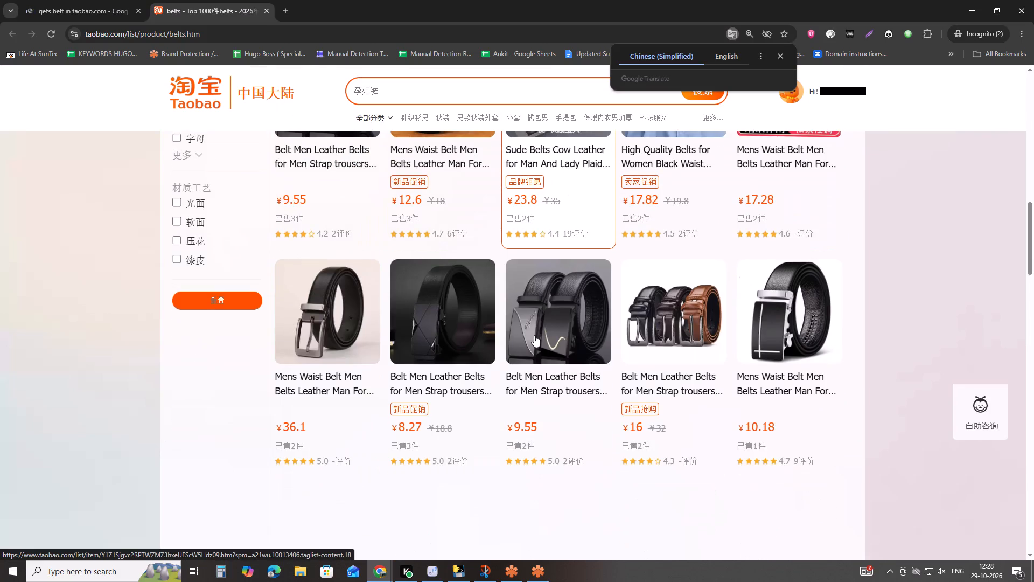
{"action": "scroll", "coordinate": [534, 335], "scroll_direction": "down", "scroll_amount": 10}
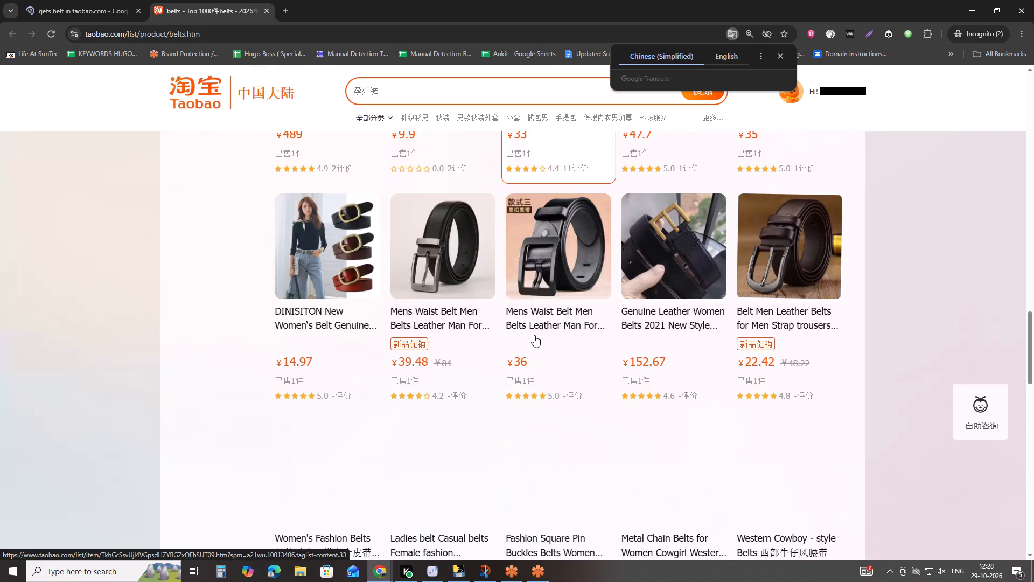
{"action": "scroll", "coordinate": [534, 335], "scroll_direction": "down", "scroll_amount": 6}
{"action": "key", "text": "ctrl+w"}
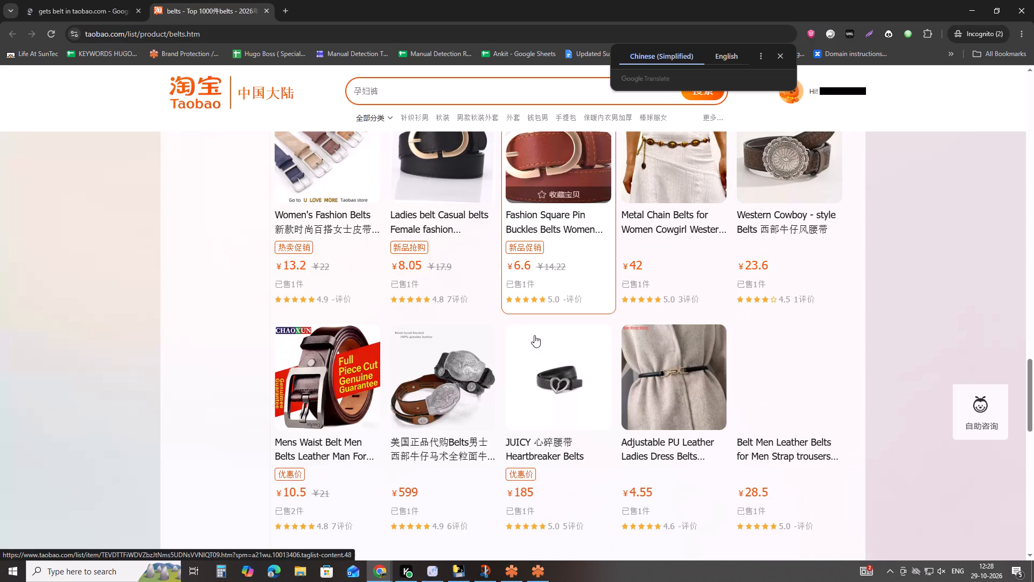
{"action": "scroll", "coordinate": [369, 389], "scroll_direction": "down", "scroll_amount": 4}
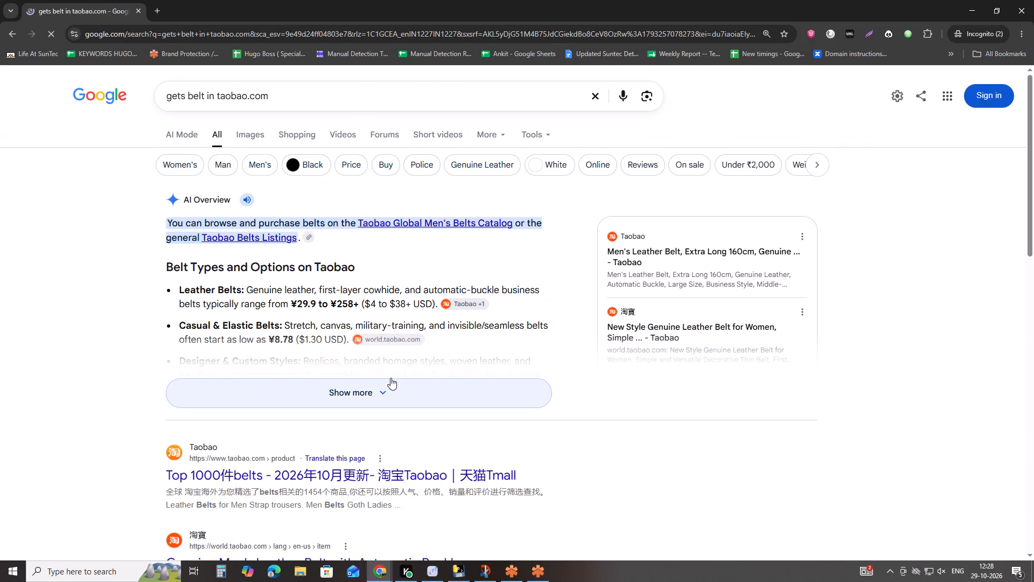
{"action": "scroll", "coordinate": [247, 395], "scroll_direction": "down", "scroll_amount": 8}
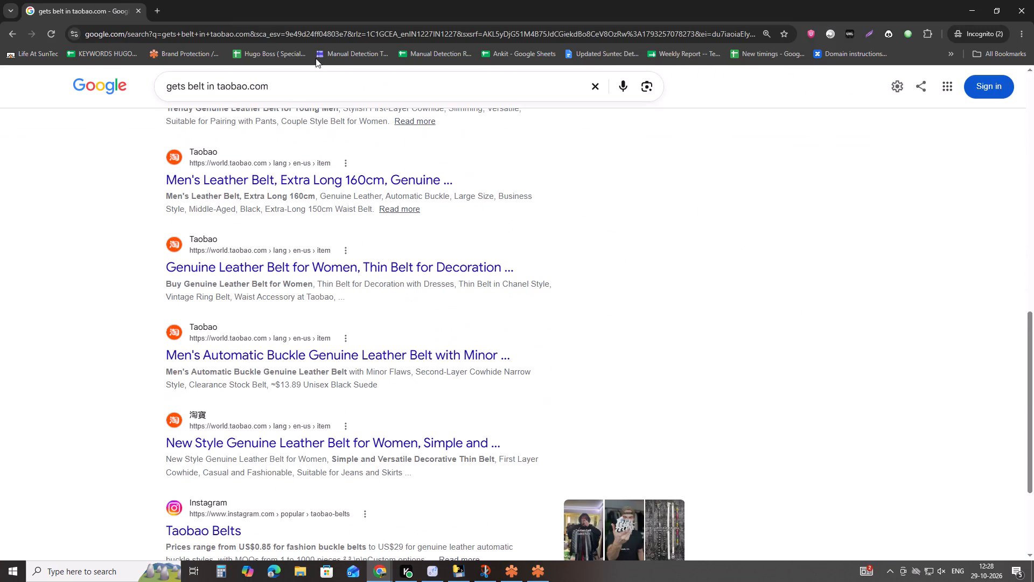
Change the Google search to "gets belt in taobao 100" and look through the results.
{"action": "left_click", "coordinate": [307, 90]}
{"action": "key", "text": "shift+Left"}
{"action": "key", "text": "shift+Left"}
{"action": "key", "text": "shift+Left"}
{"action": "key", "text": "shift+Left"}
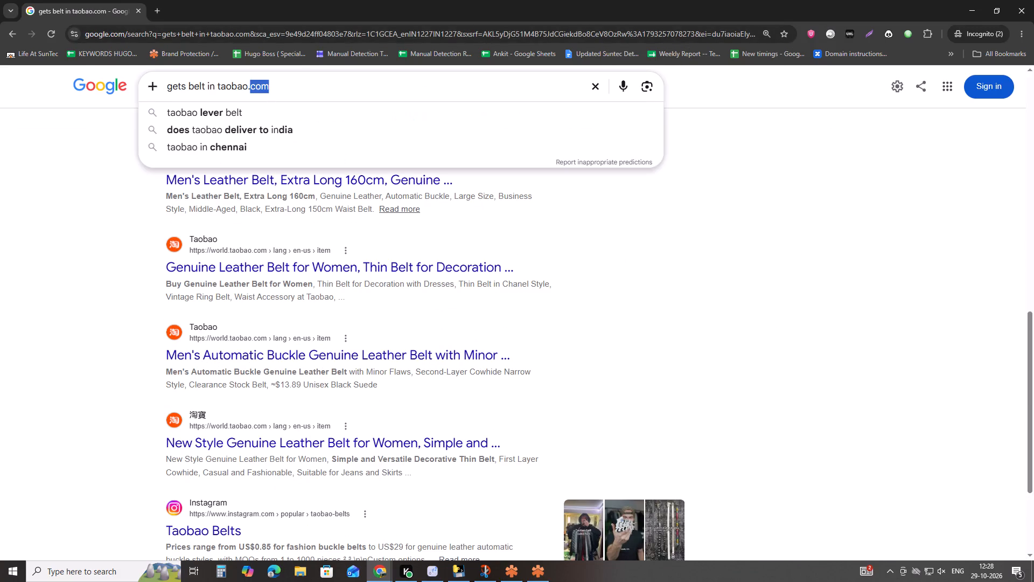
{"action": "key", "text": "Delete"}
{"action": "key", "text": "space"}
{"action": "type", "text": "100"}
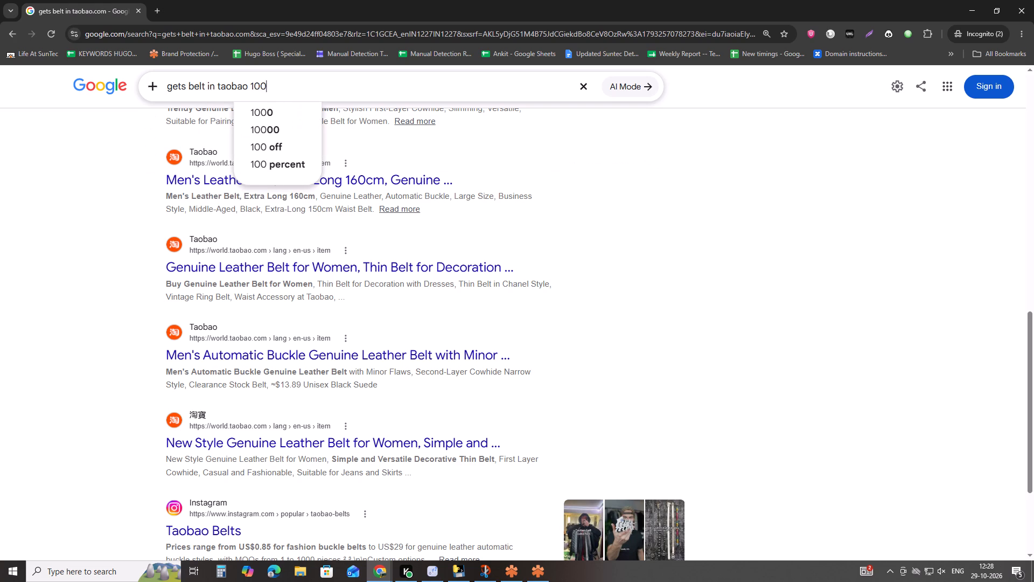
{"action": "key", "text": "Return"}
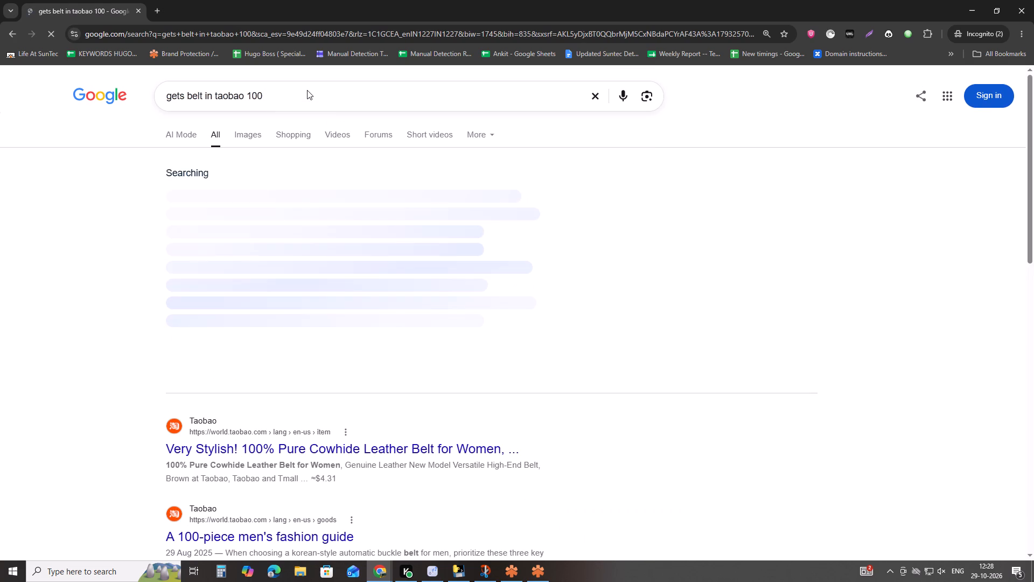
{"action": "scroll", "coordinate": [366, 406], "scroll_direction": "down", "scroll_amount": 5}
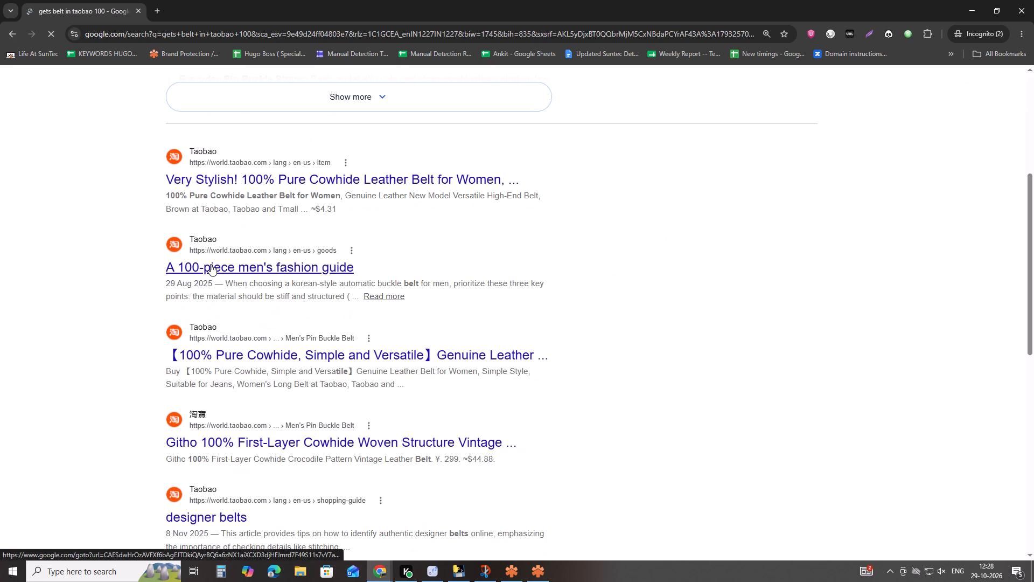
{"action": "scroll", "coordinate": [211, 264], "scroll_direction": "up", "scroll_amount": 6}
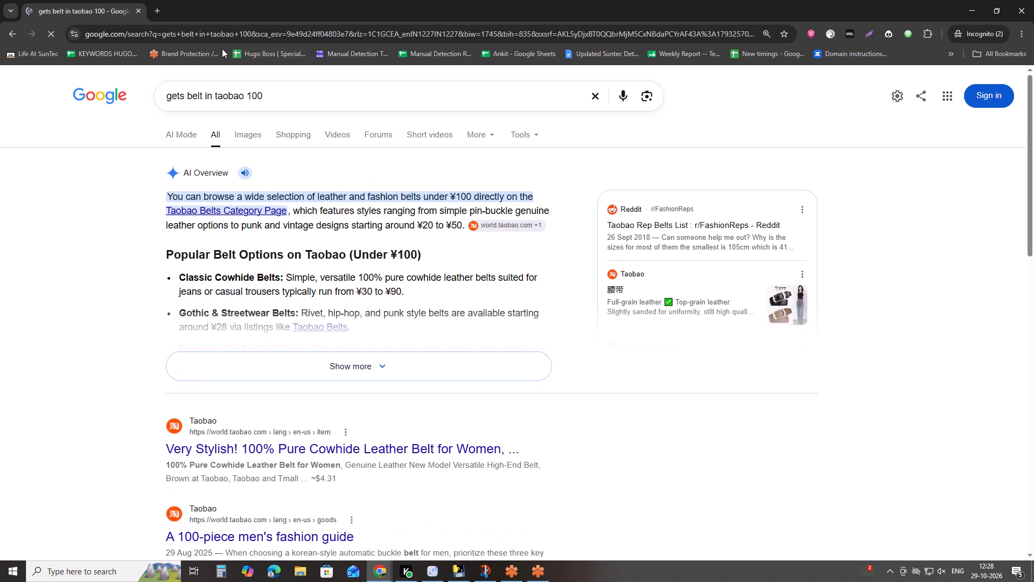
Refine the search to "gets v belt in taobao 100", look through the results, and open the second results page.
{"action": "left_click", "coordinate": [188, 95]}
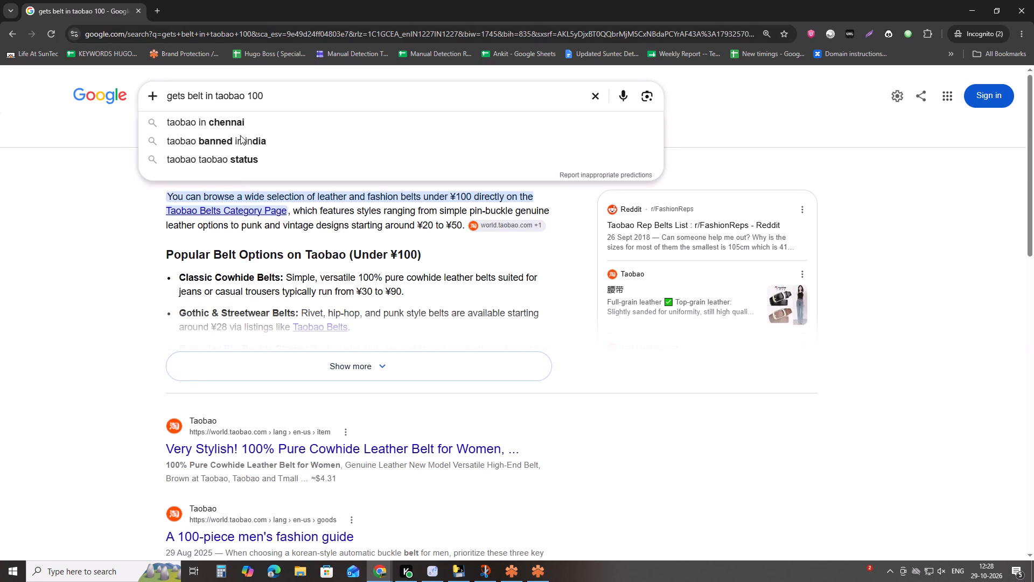
{"action": "key", "text": "v"}
{"action": "key", "text": "space"}
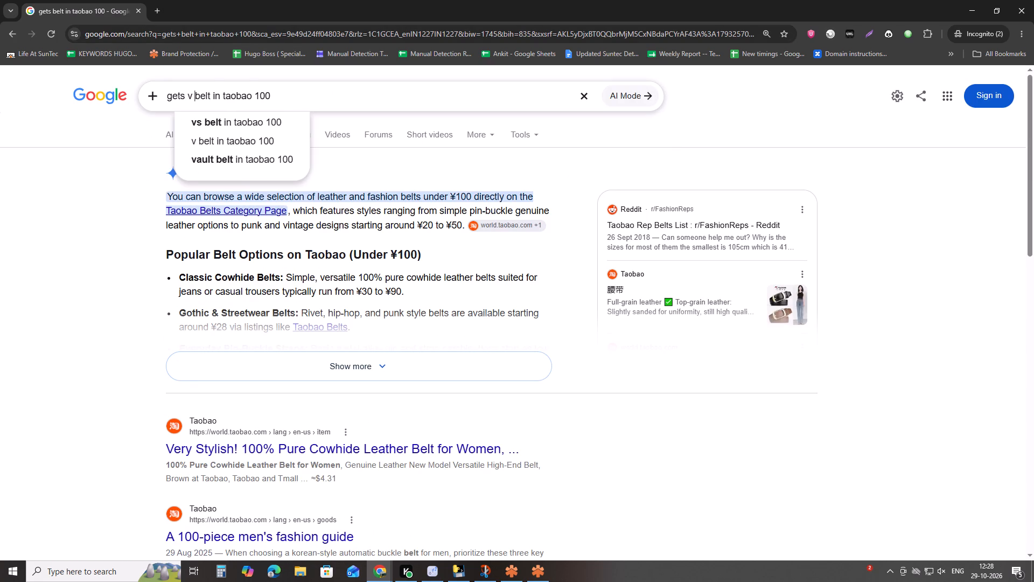
{"action": "key", "text": "ctrl+a"}
{"action": "key", "text": "Return"}
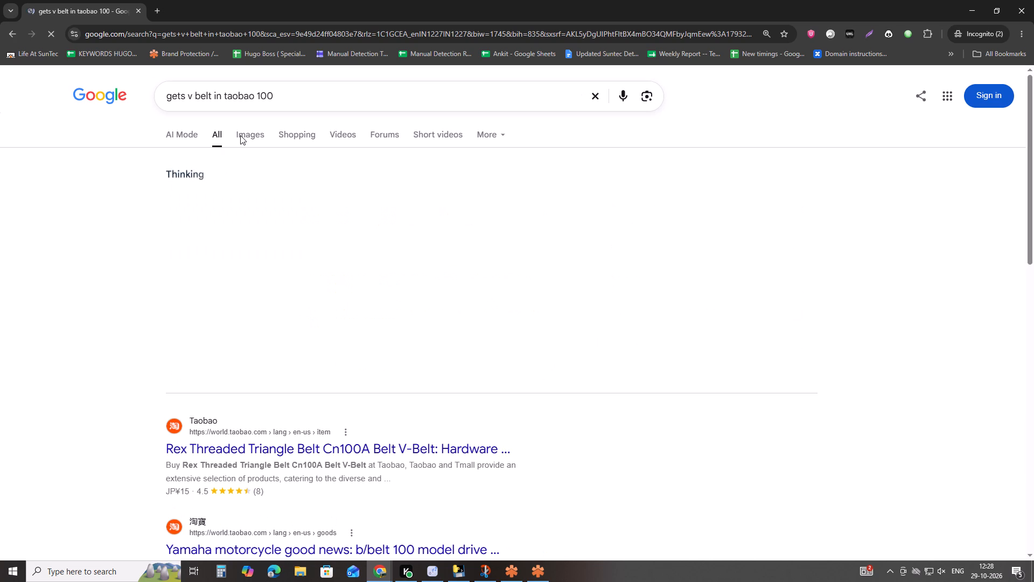
{"action": "scroll", "coordinate": [324, 383], "scroll_direction": "down", "scroll_amount": 5}
{"action": "scroll", "coordinate": [252, 342], "scroll_direction": "down", "scroll_amount": 5}
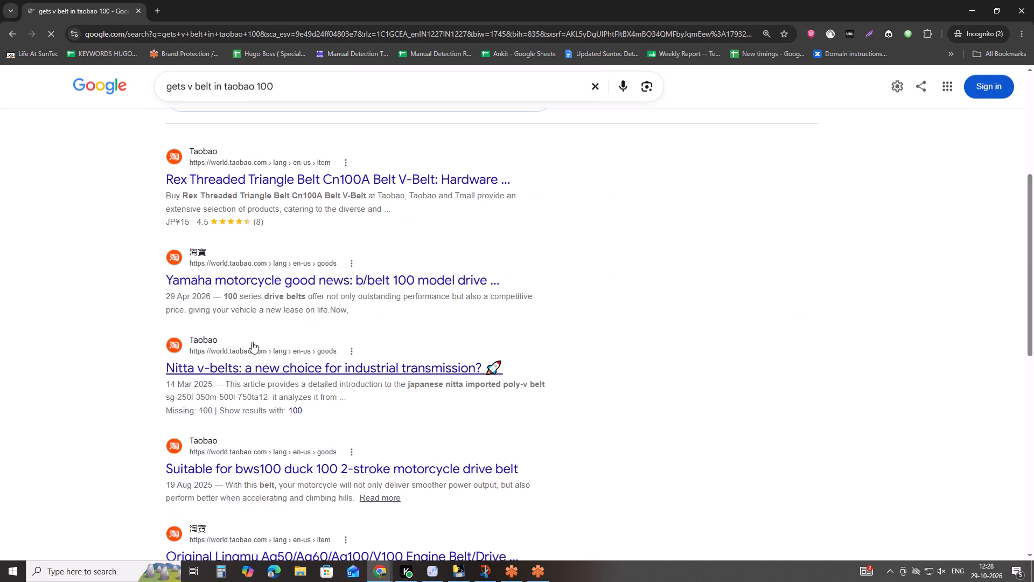
{"action": "scroll", "coordinate": [252, 342], "scroll_direction": "down", "scroll_amount": 7}
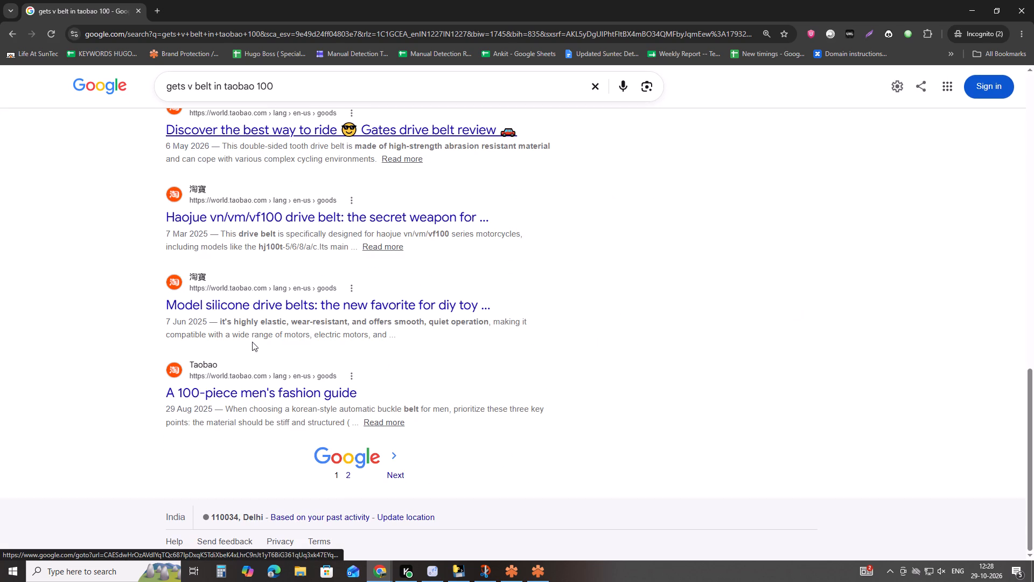
{"action": "left_click", "coordinate": [347, 481]}
{"action": "left_click", "coordinate": [348, 477]}
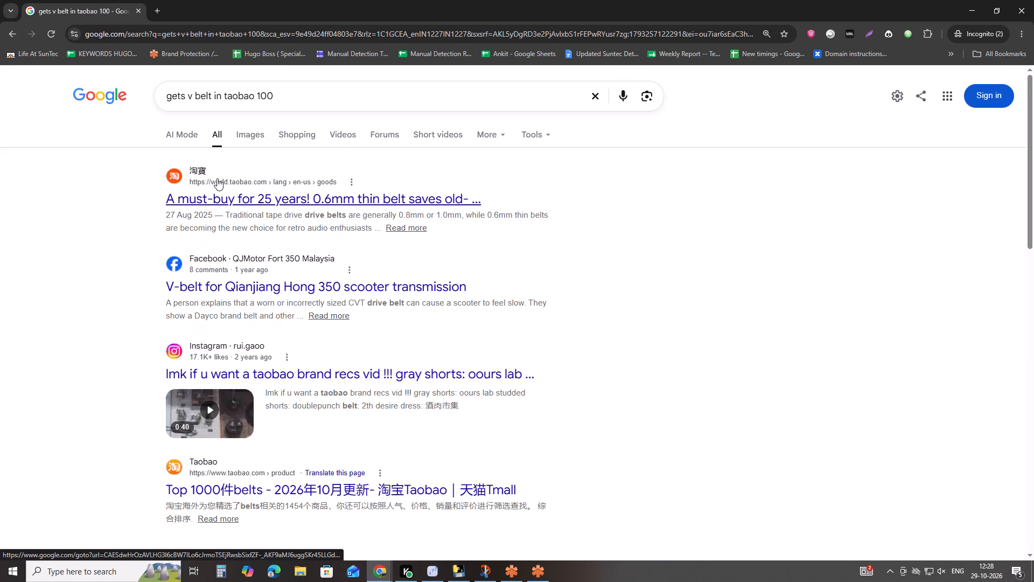
Search Google for "gets v belts" in a new Incognito tab.
{"action": "left_click", "coordinate": [158, 3]}
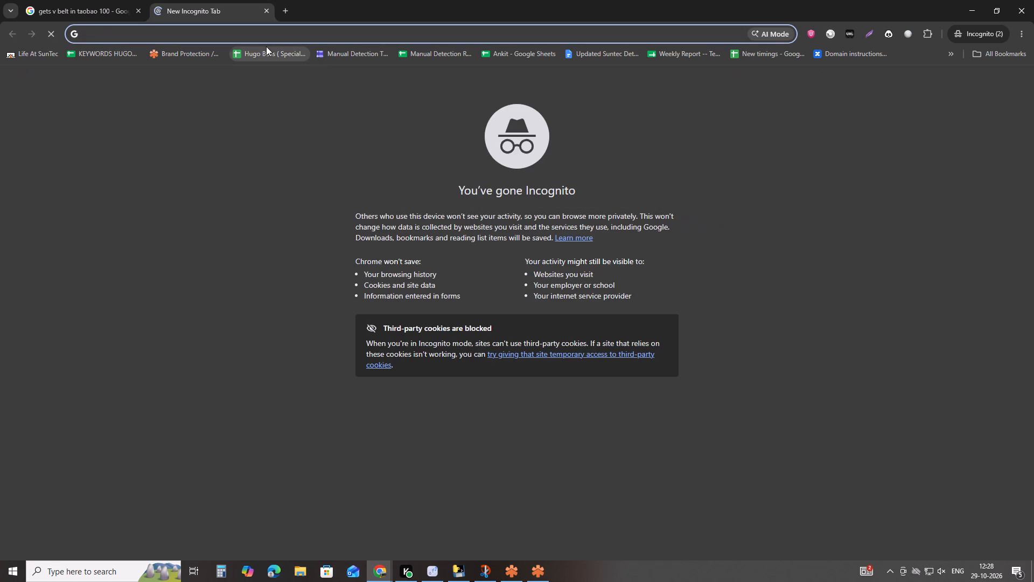
{"action": "type", "text": "gets b"}
{"action": "key", "text": "space"}
{"action": "key", "text": "BackSpace"}
{"action": "key", "text": "BackSpace"}
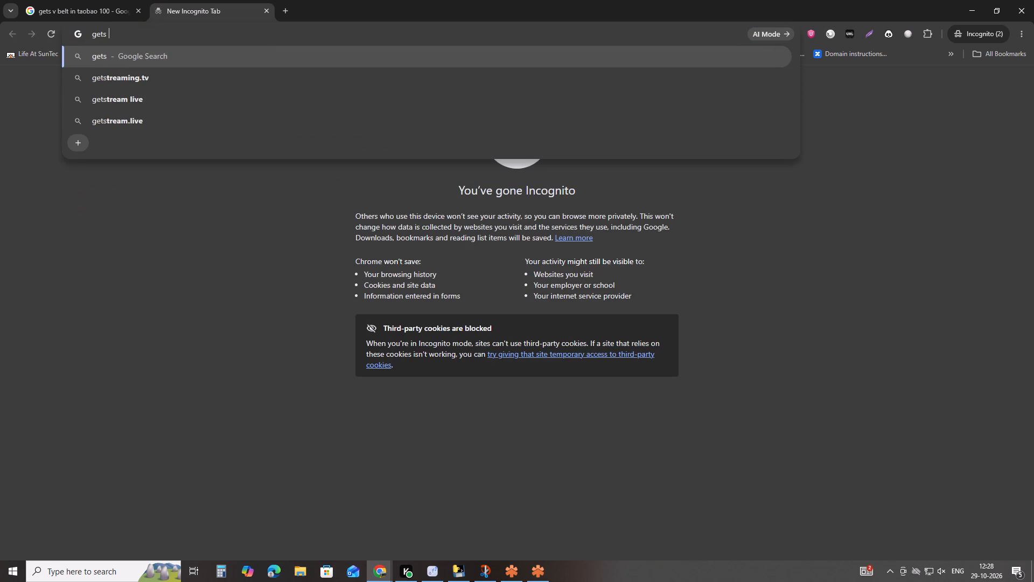
{"action": "type", "text": "v"}
{"action": "key", "text": "space"}
{"action": "type", "text": "belts"}
{"action": "key", "text": "Return"}
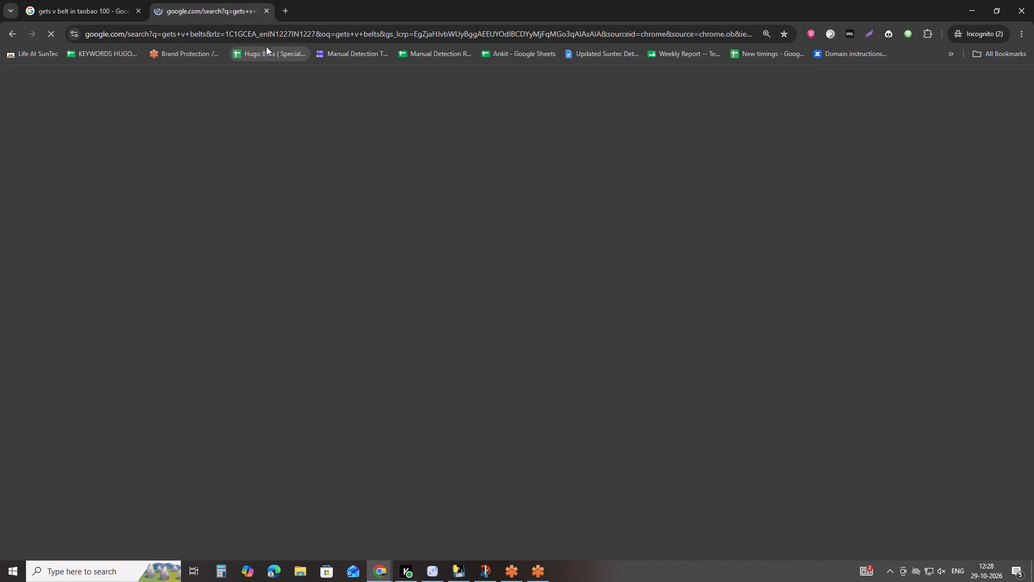
Correct the Google search to "gates v belt", refine it to "gates v belt taobao 100", and close the old search tab.
{"action": "left_click", "coordinate": [297, 196]}
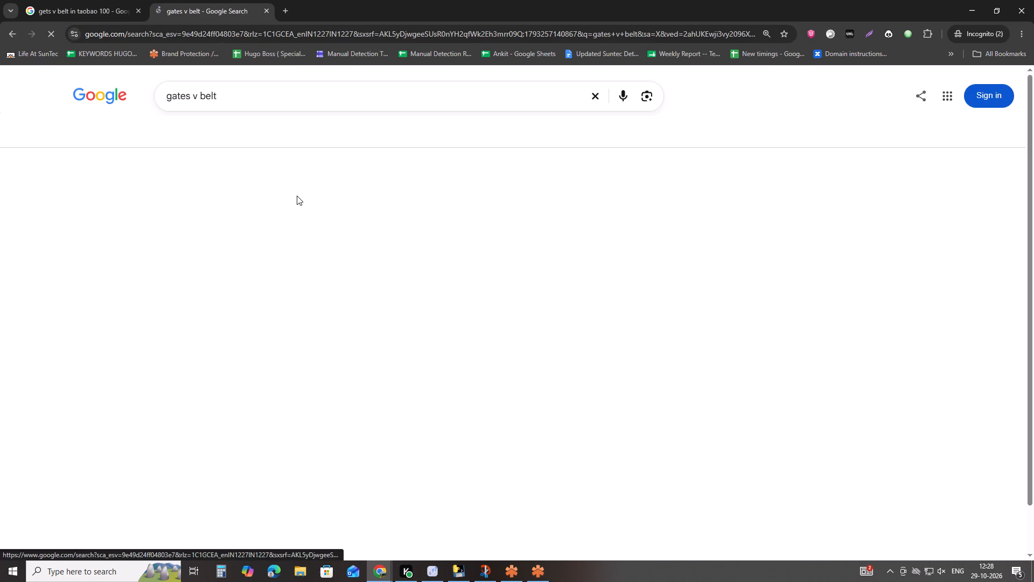
{"action": "left_click", "coordinate": [240, 94]}
{"action": "key", "text": "ctrl+a"}
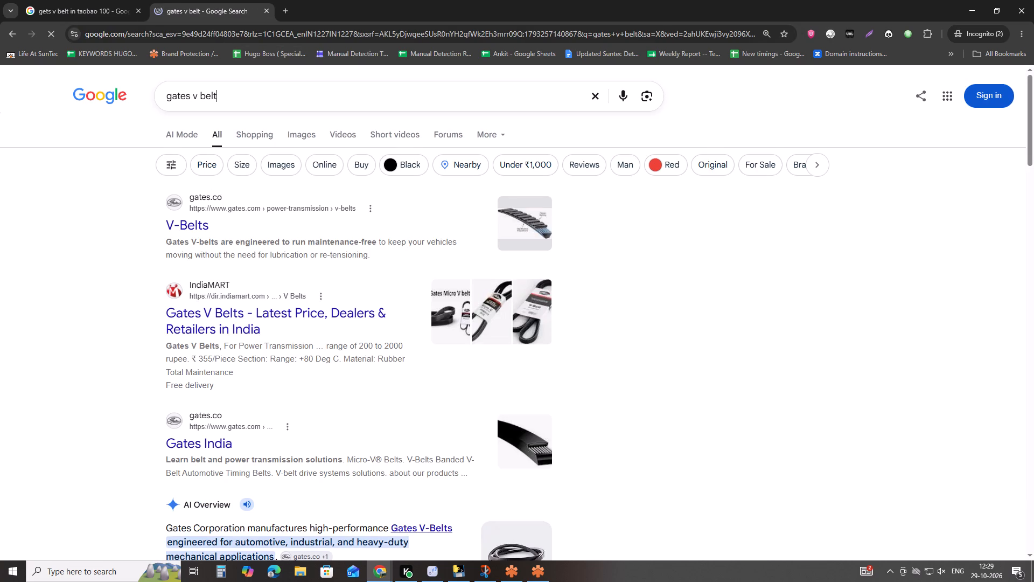
{"action": "left_click", "coordinate": [247, 91]}
{"action": "key", "text": "space"}
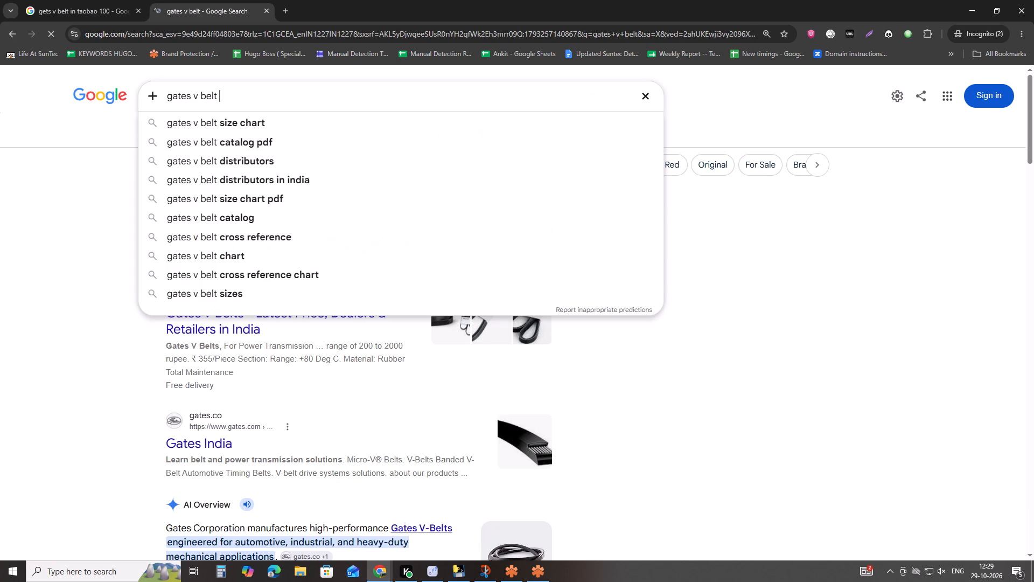
{"action": "type", "text": "taobao"}
{"action": "key", "text": "space"}
{"action": "type", "text": "100"}
{"action": "key", "text": "Return"}
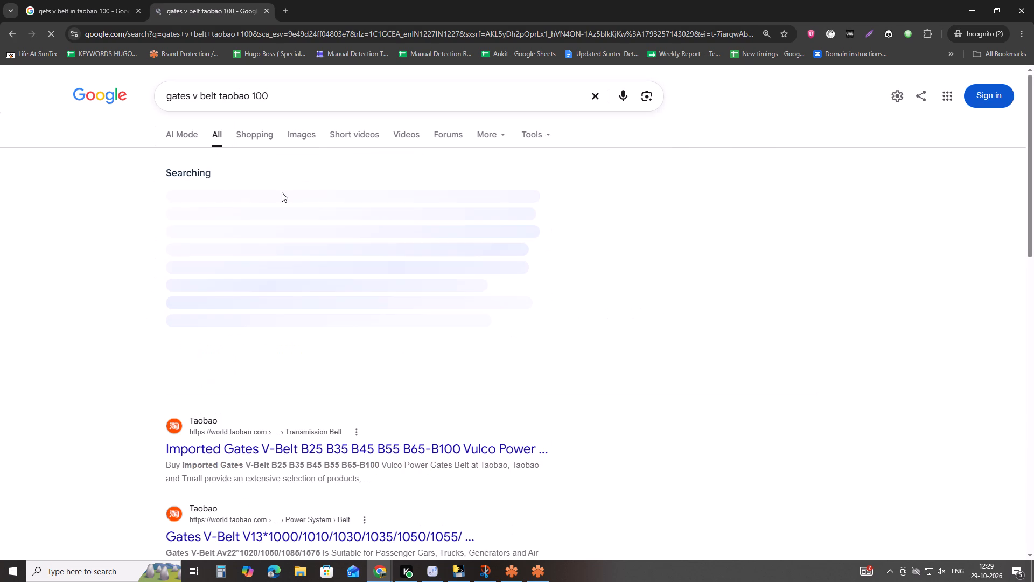
{"action": "left_click", "coordinate": [140, 12]}
Look through the search results and open the Taobao listing for imported Gates V-Belts B25 to B100 in a new tab.
{"action": "scroll", "coordinate": [278, 355], "scroll_direction": "down", "scroll_amount": 3}
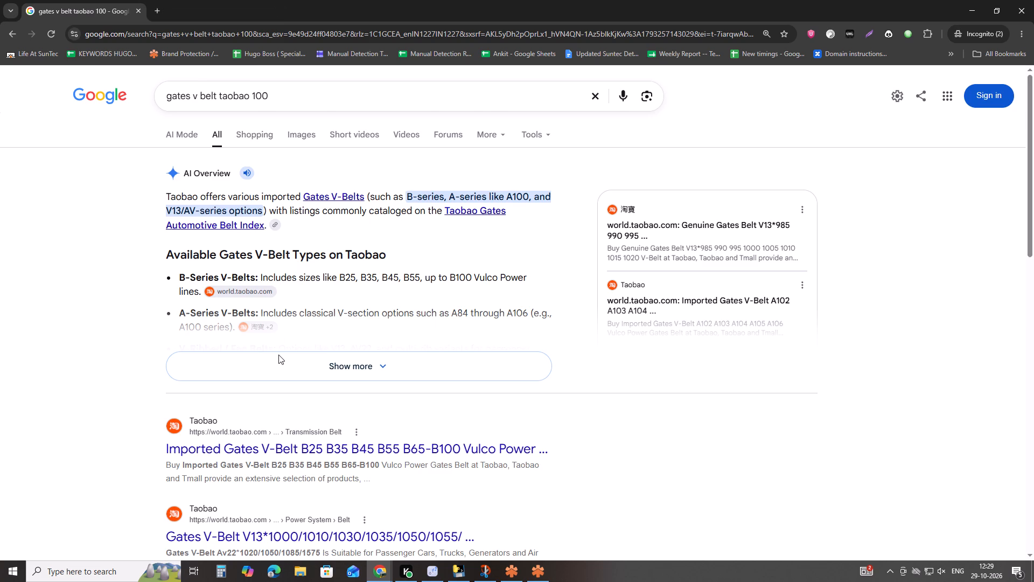
{"action": "scroll", "coordinate": [352, 405], "scroll_direction": "down", "scroll_amount": 3}
{"action": "scroll", "coordinate": [243, 405], "scroll_direction": "down", "scroll_amount": 9}
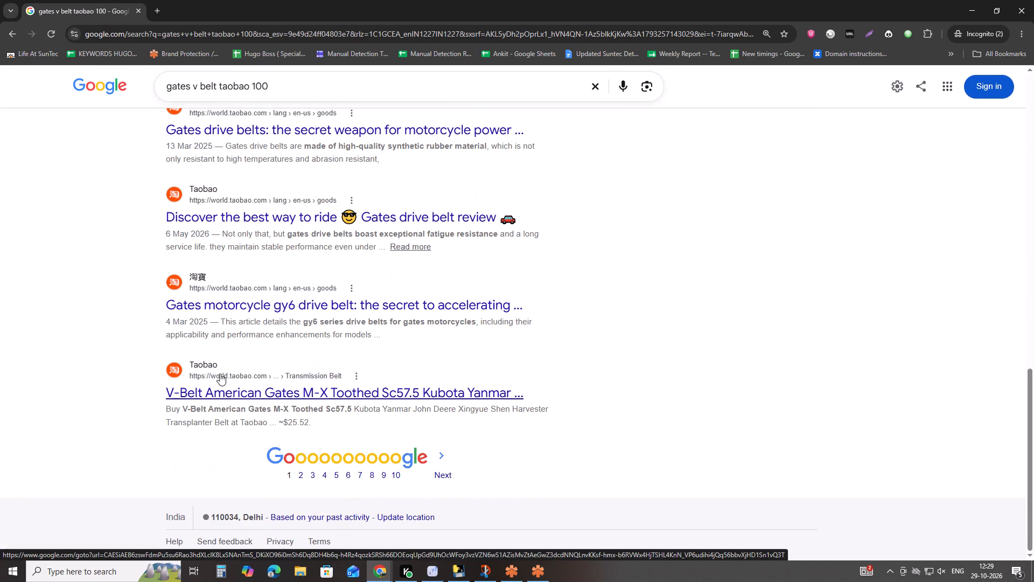
{"action": "scroll", "coordinate": [221, 357], "scroll_direction": "up", "scroll_amount": 11}
{"action": "left_click", "coordinate": [204, 221], "text": "ctrl"}
{"action": "key", "text": "ctrl+Tab"}
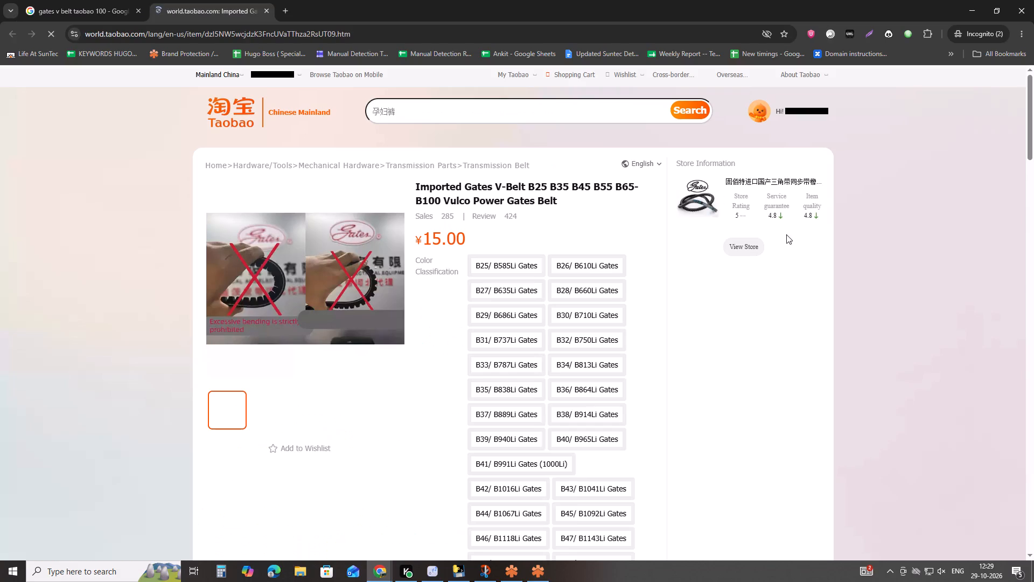
Open the store selling the imported Gates V-Belts and try to activate the browser extension on its product page.
{"action": "left_click", "coordinate": [758, 183]}
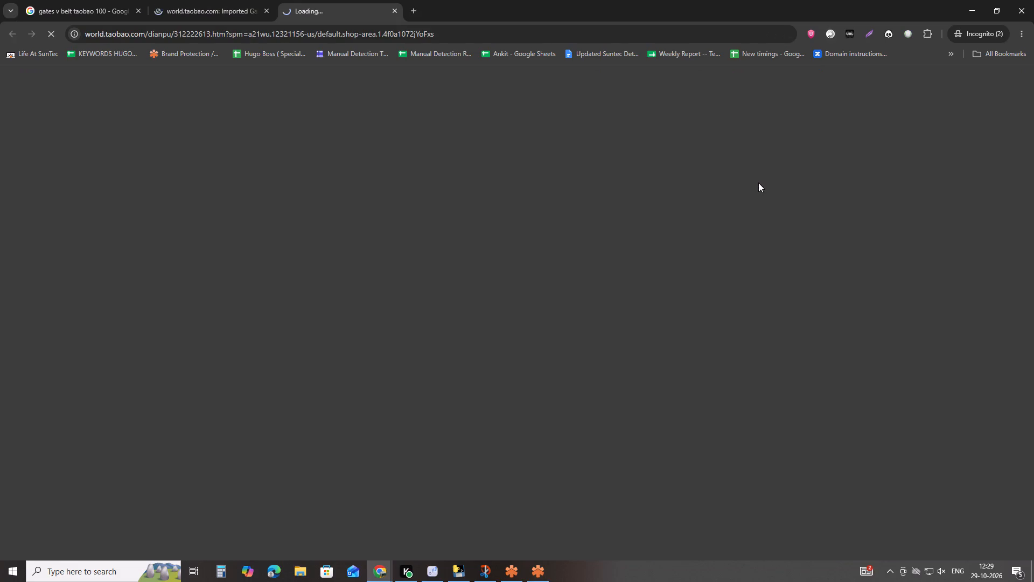
{"action": "left_click", "coordinate": [828, 33]}
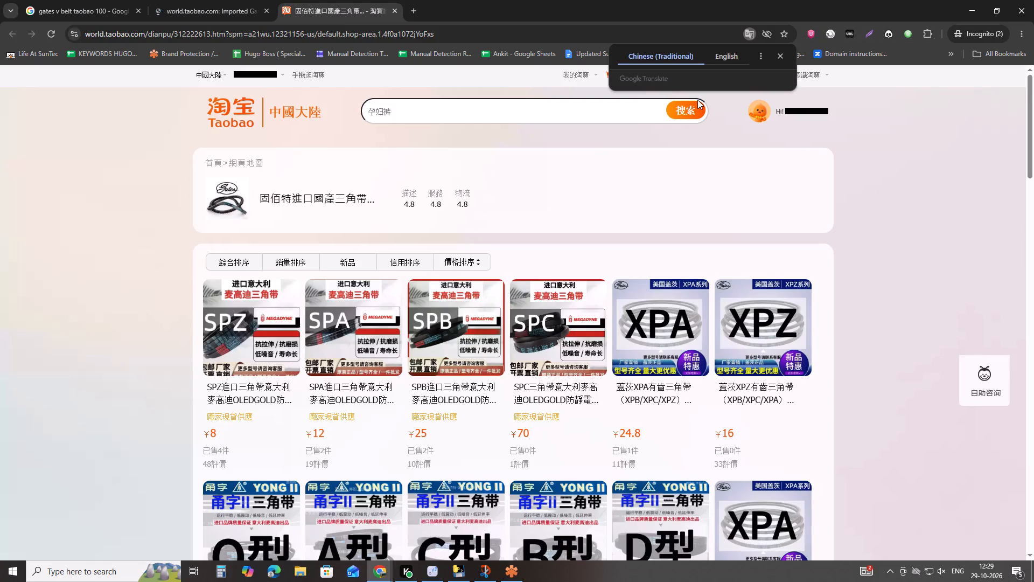
{"action": "left_click", "coordinate": [830, 36]}
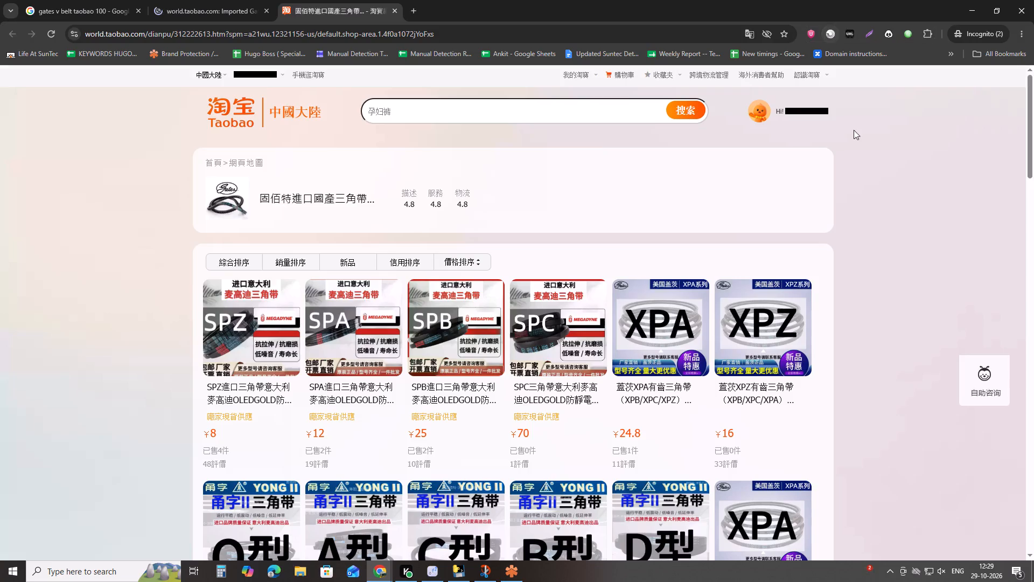
{"action": "left_click", "coordinate": [828, 36]}
Switch to the browser window showing the Taobao Malaysia results for Kangol berets.
{"action": "key", "text": "alt+Tab"}
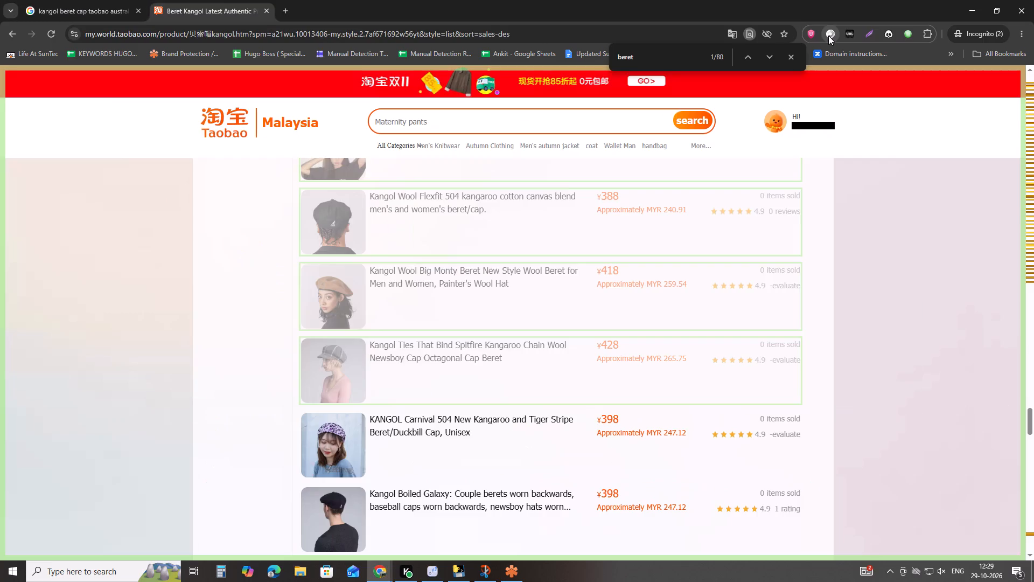
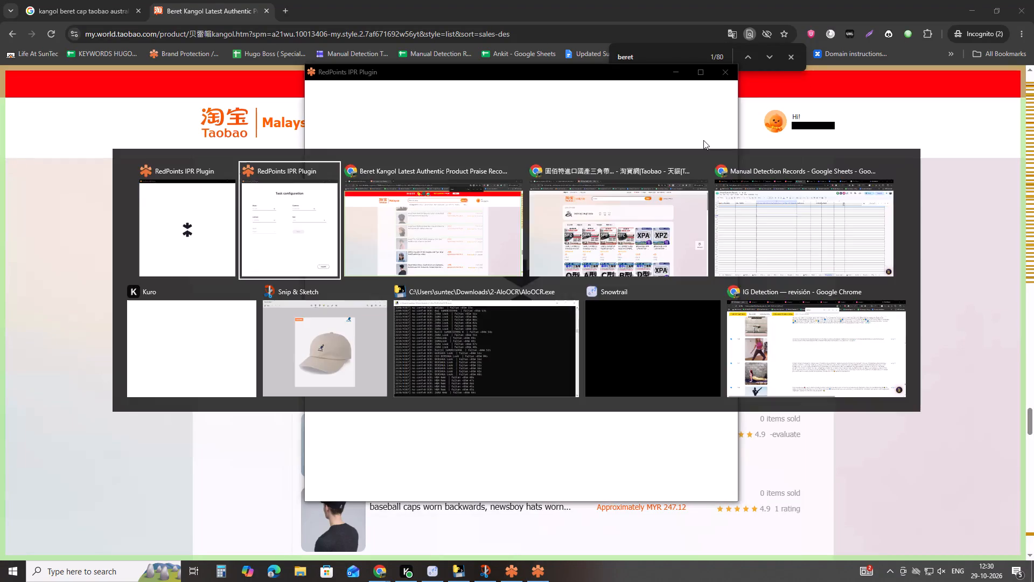
Close the duplicate RedPoints IPR Plugin windows and stop the running task.
{"action": "left_click", "coordinate": [723, 73]}
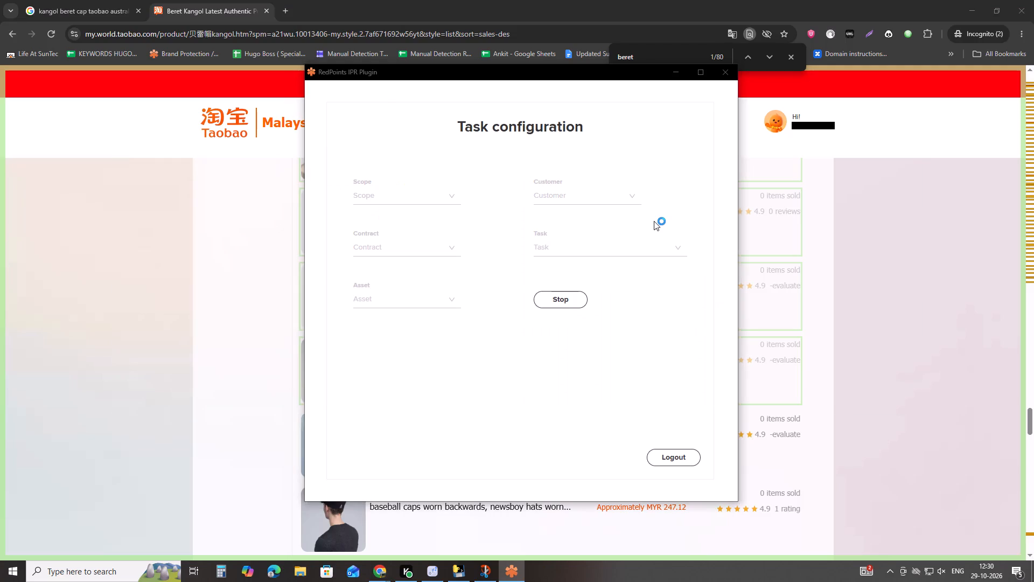
{"action": "left_click", "coordinate": [568, 300]}
{"action": "key", "text": "alt+Tab"}
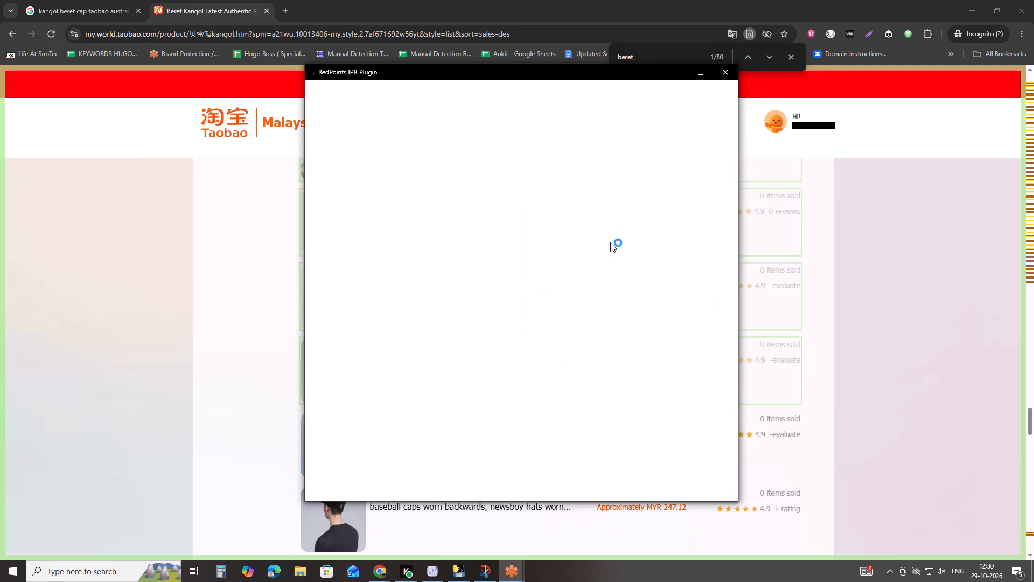
{"action": "left_click", "coordinate": [723, 73]}
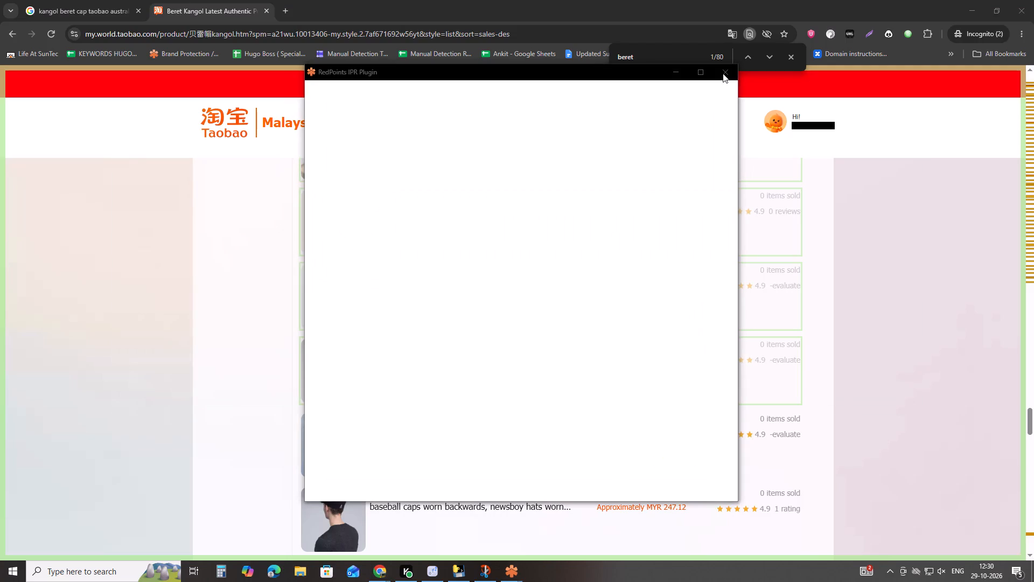
{"action": "left_click", "coordinate": [725, 73]}
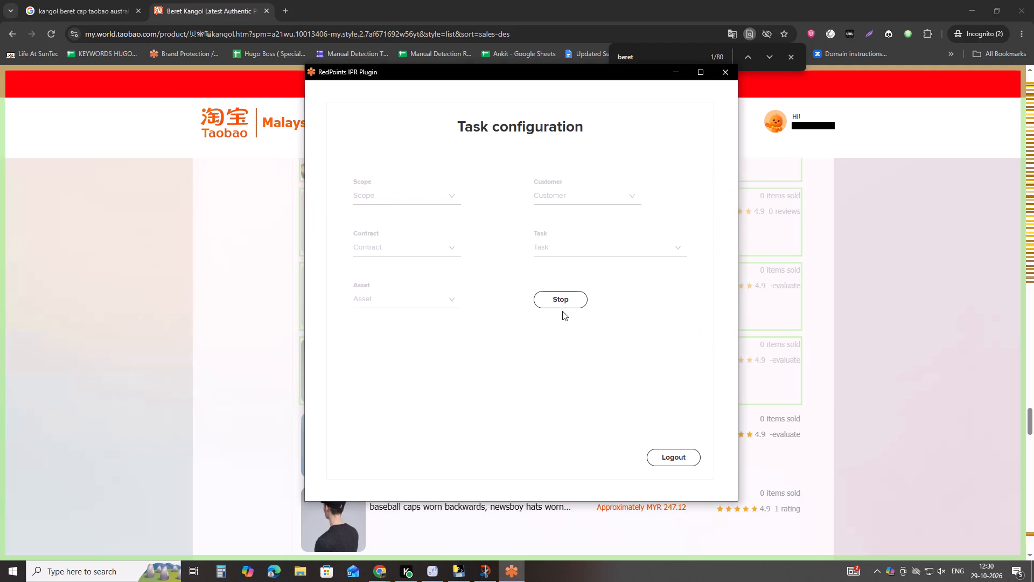
{"action": "left_click", "coordinate": [564, 300]}
Configure a Detection task for customer Gates Corporation under Brand Protection Contract, choose its asset, and start it.
{"action": "left_click", "coordinate": [597, 192]}
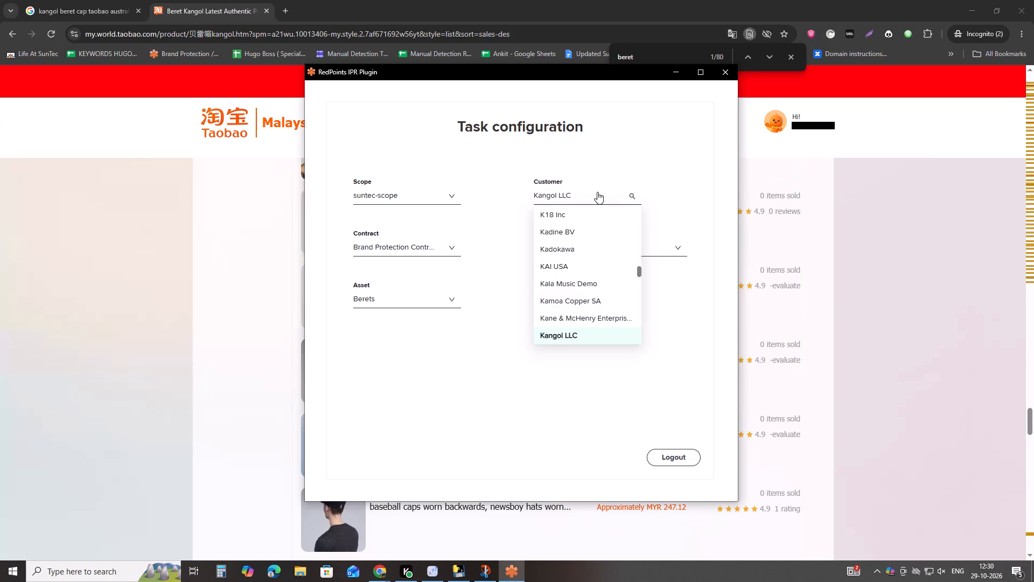
{"action": "type", "text": "gets"}
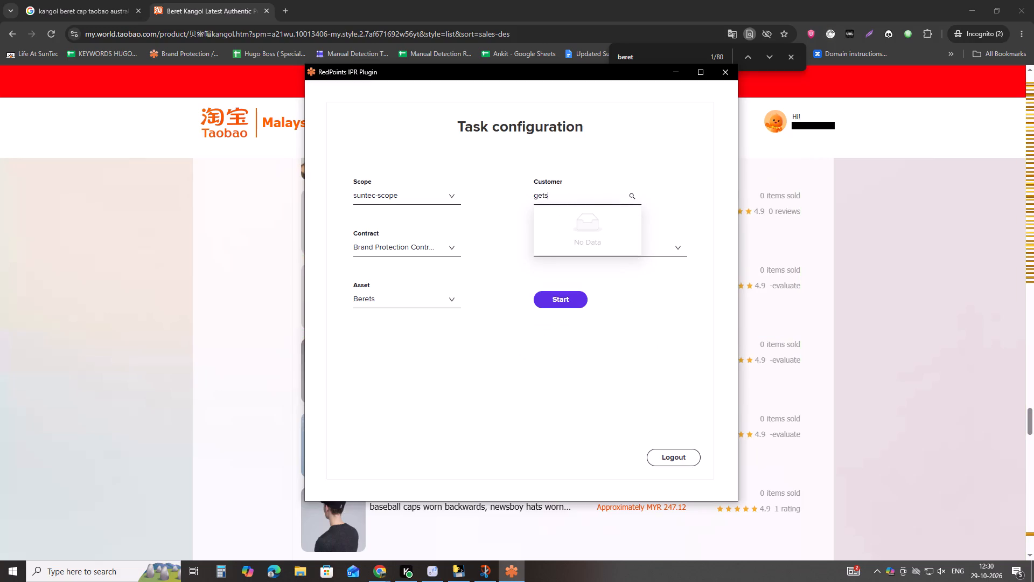
{"action": "key", "text": "BackSpace"}
{"action": "key", "text": "BackSpace"}
{"action": "key", "text": "BackSpace"}
{"action": "type", "text": "ates"}
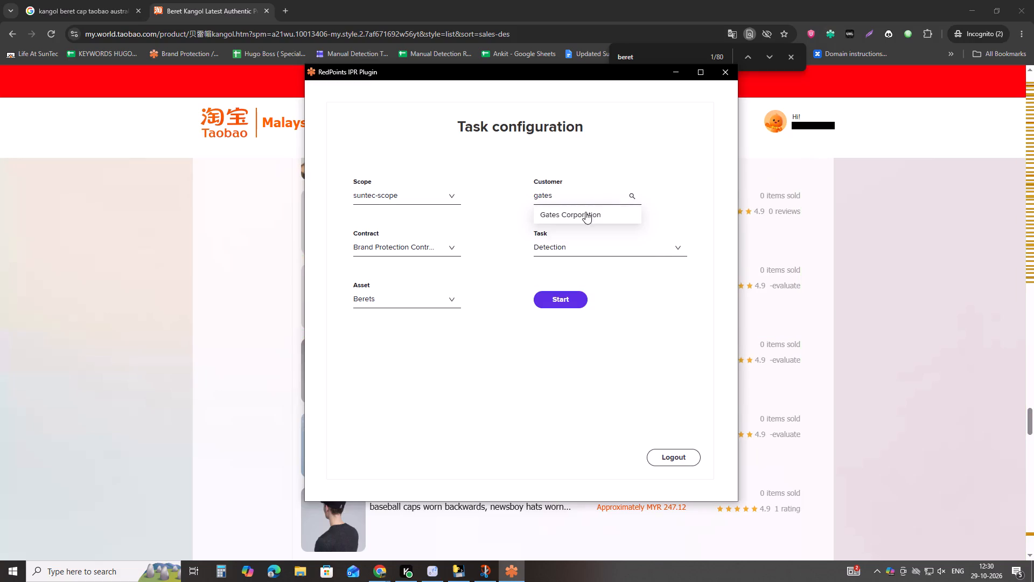
{"action": "left_click", "coordinate": [583, 215]}
{"action": "left_click", "coordinate": [412, 244]}
{"action": "left_click", "coordinate": [406, 267]}
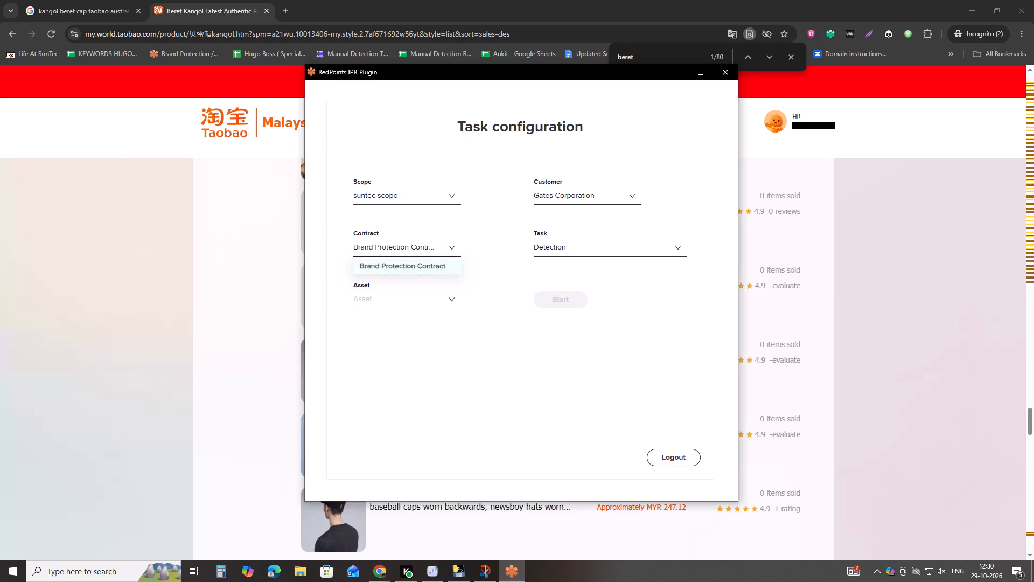
{"action": "left_click", "coordinate": [404, 297]}
{"action": "left_click", "coordinate": [404, 334]}
{"action": "left_click", "coordinate": [559, 306]}
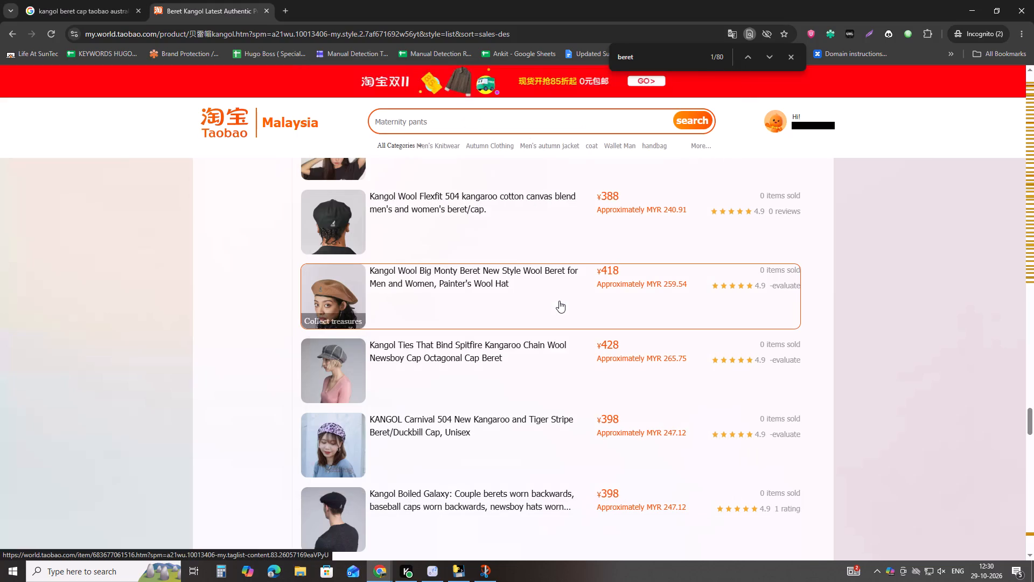
Return to the imported Gates V-belt store and look through its product listings for Gates-branded belts.
{"action": "key", "text": "alt+Tab"}
{"action": "scroll", "coordinate": [597, 363], "scroll_direction": "down", "scroll_amount": 6}
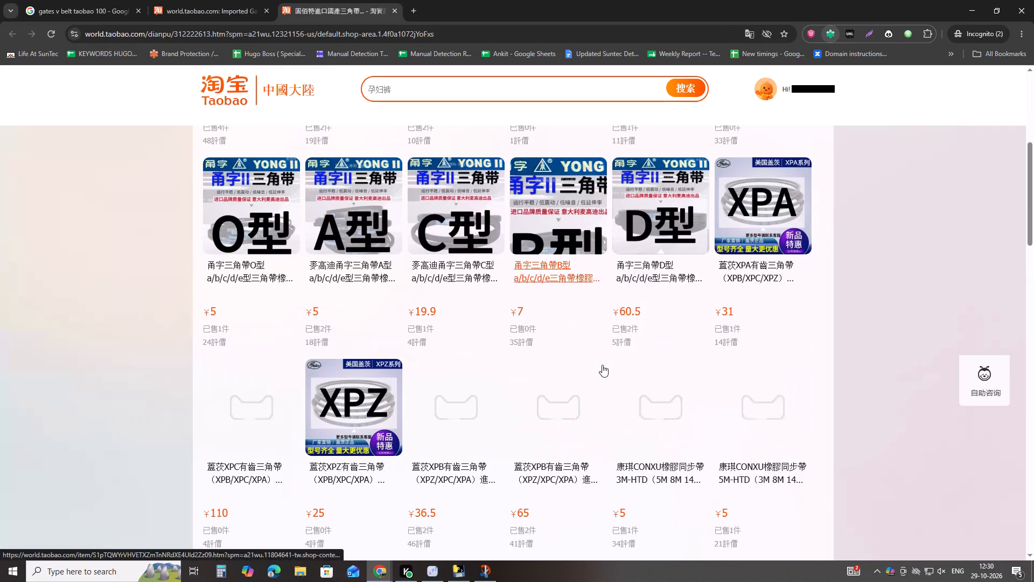
{"action": "scroll", "coordinate": [602, 365], "scroll_direction": "down", "scroll_amount": 6}
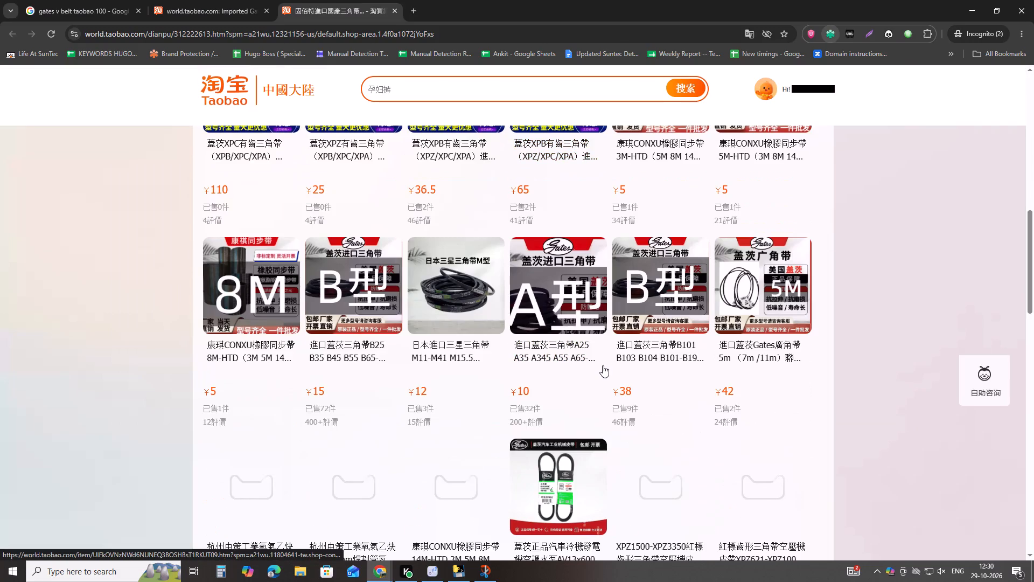
{"action": "scroll", "coordinate": [603, 365], "scroll_direction": "down", "scroll_amount": 6}
{"action": "key", "text": "alt+Tab"}
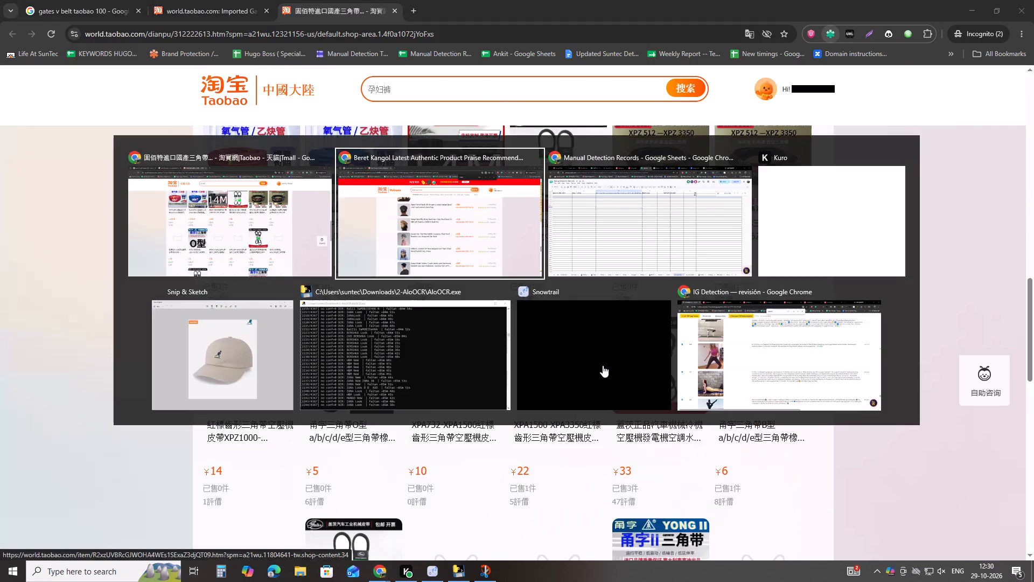
{"action": "key", "text": "alt+Tab"}
{"action": "key", "text": "alt+Tab"}
{"action": "key", "text": "alt+Tab"}
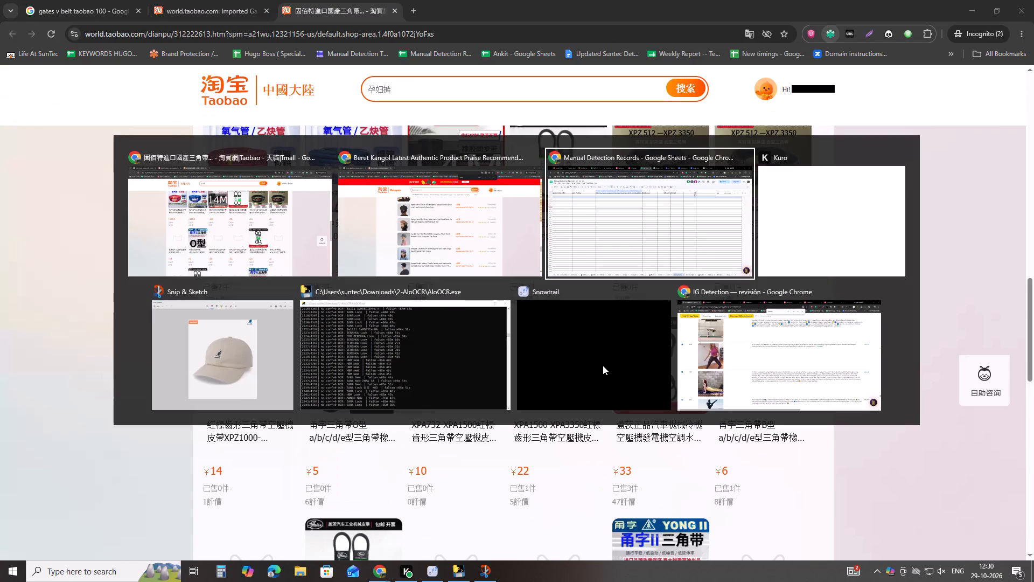
{"action": "key", "text": "alt+Tab"}
{"action": "scroll", "coordinate": [474, 267], "scroll_direction": "up", "scroll_amount": 6}
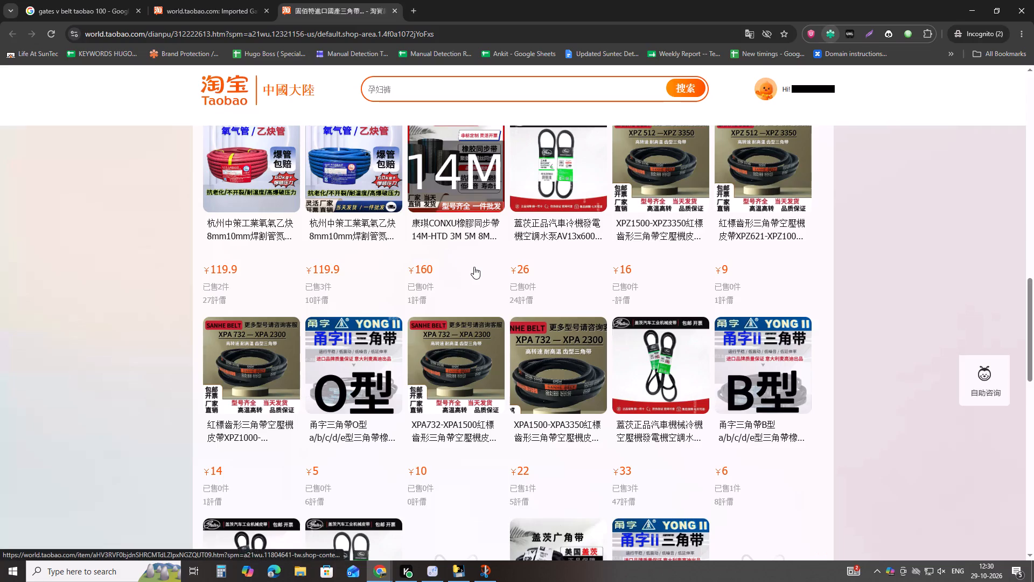
{"action": "scroll", "coordinate": [474, 267], "scroll_direction": "up", "scroll_amount": 1}
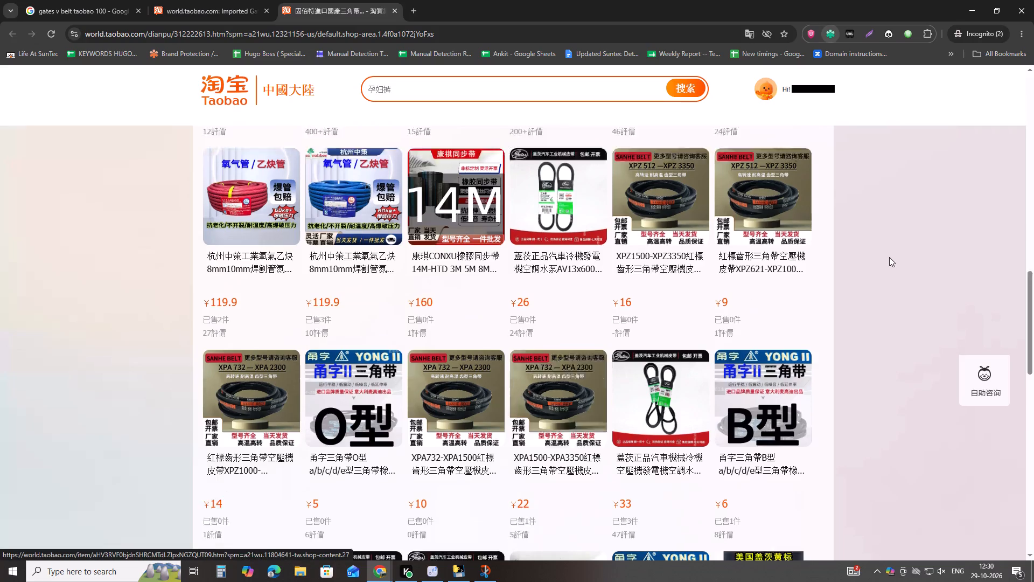
{"action": "scroll", "coordinate": [889, 257], "scroll_direction": "up", "scroll_amount": 13}
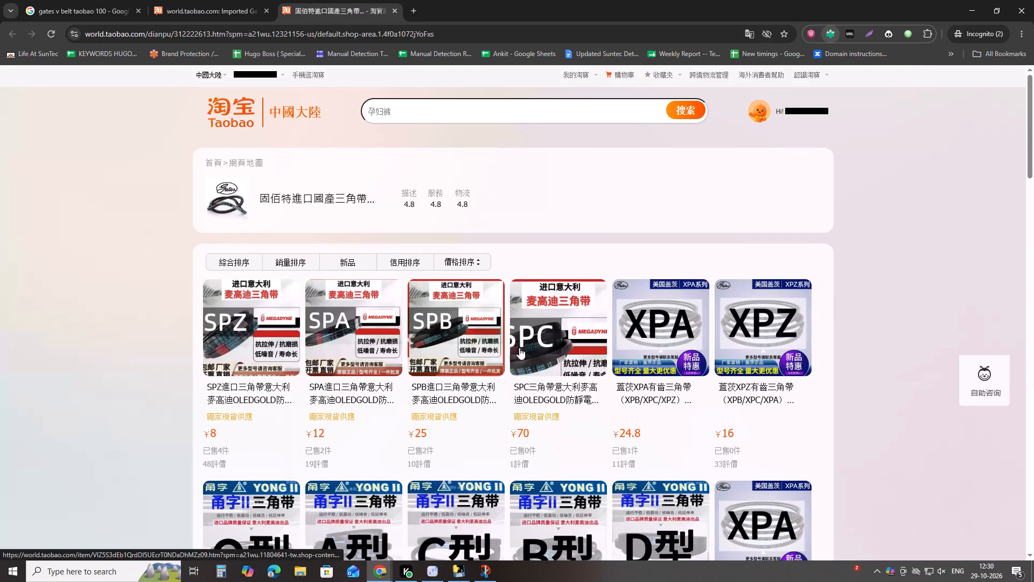
{"action": "scroll", "coordinate": [749, 347], "scroll_direction": "down", "scroll_amount": 1}
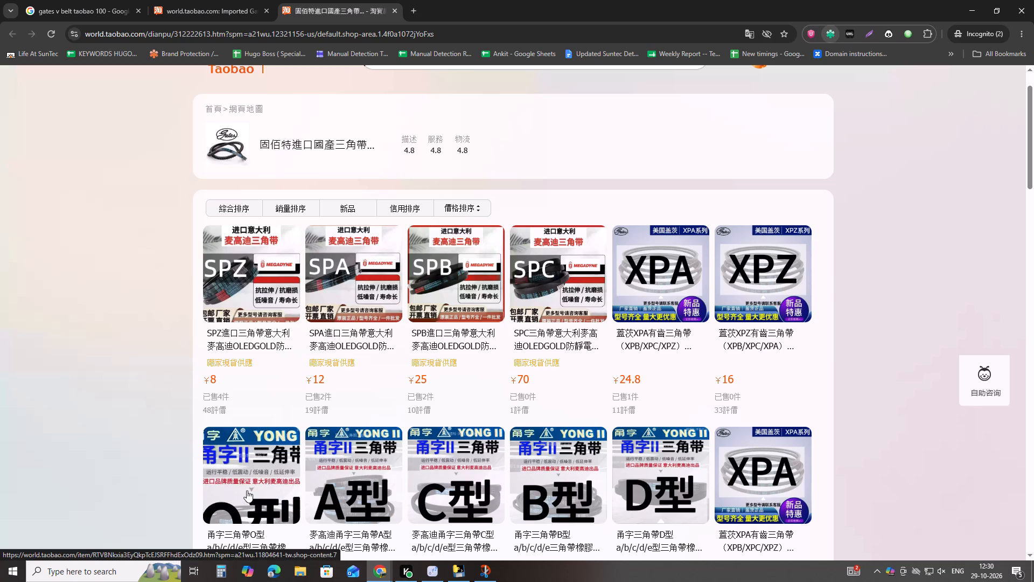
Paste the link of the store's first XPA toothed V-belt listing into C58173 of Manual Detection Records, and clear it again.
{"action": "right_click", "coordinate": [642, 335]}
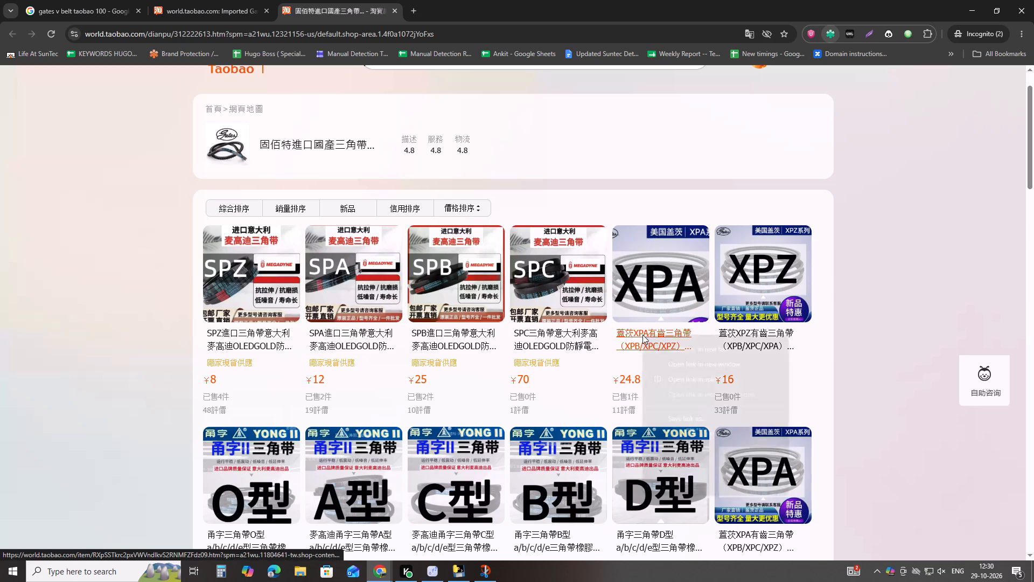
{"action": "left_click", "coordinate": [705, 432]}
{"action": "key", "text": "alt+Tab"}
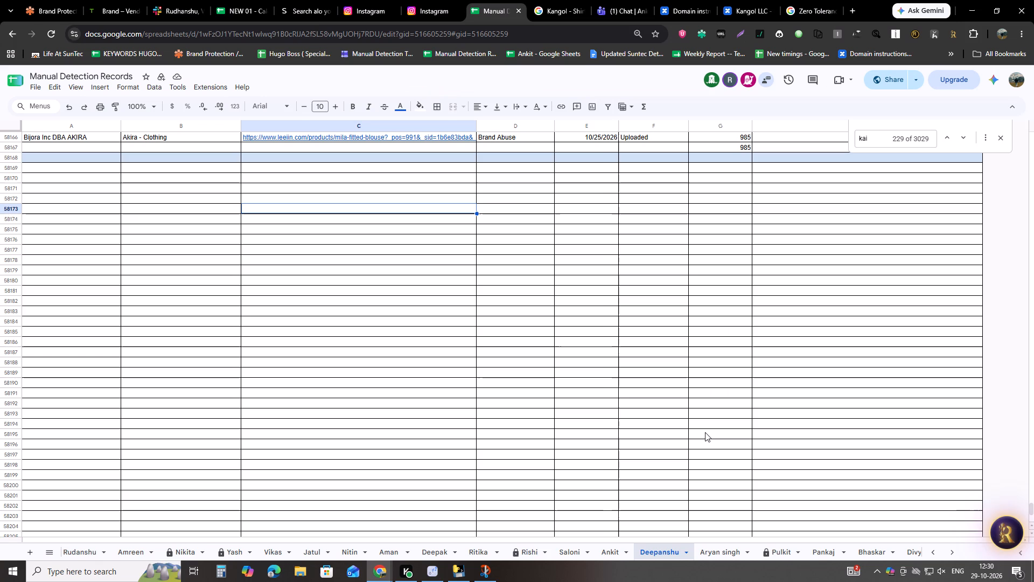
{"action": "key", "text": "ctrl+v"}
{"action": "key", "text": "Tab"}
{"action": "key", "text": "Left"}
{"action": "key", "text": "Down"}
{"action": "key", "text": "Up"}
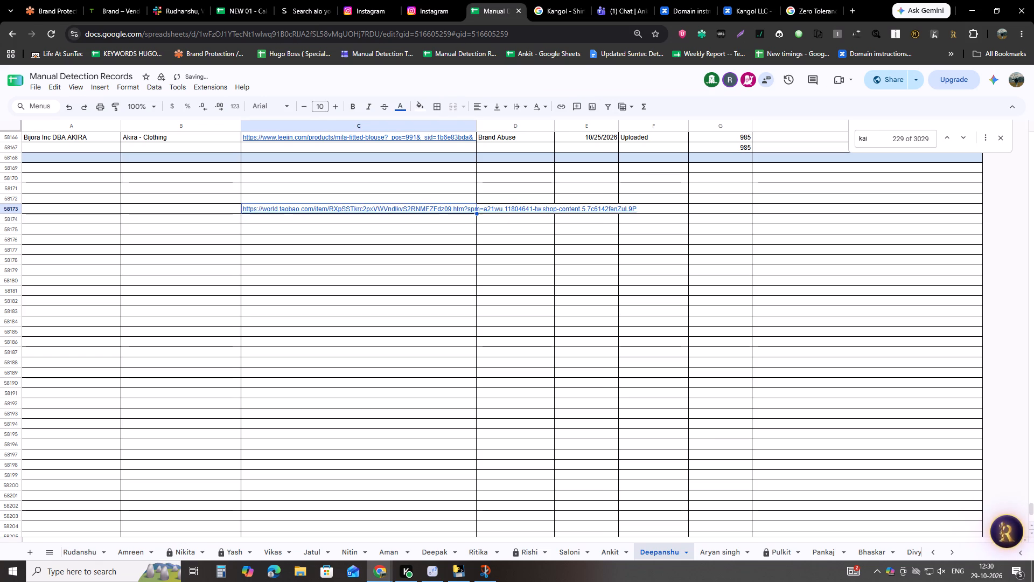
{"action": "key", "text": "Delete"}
Close the imported Gates V-belt store and listing tabs to return to the Google results.
{"action": "key", "text": "alt+Tab"}
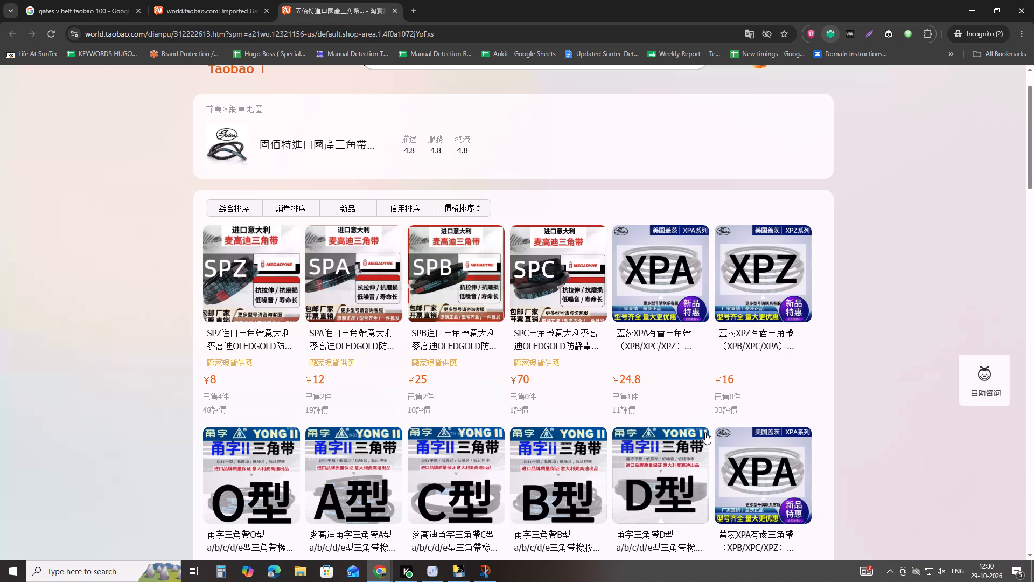
{"action": "key", "text": "ctrl+w"}
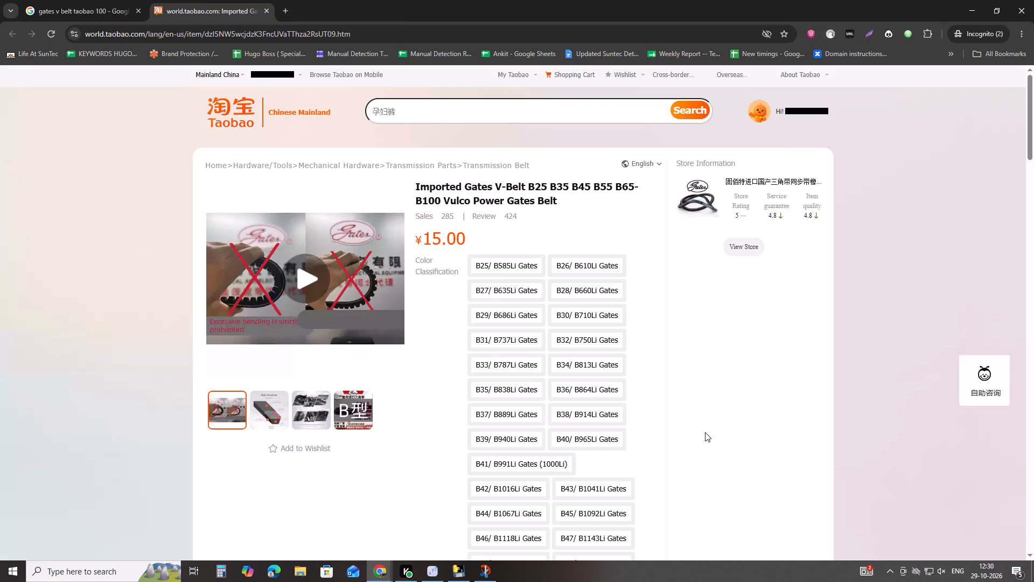
{"action": "key", "text": "ctrl+w"}
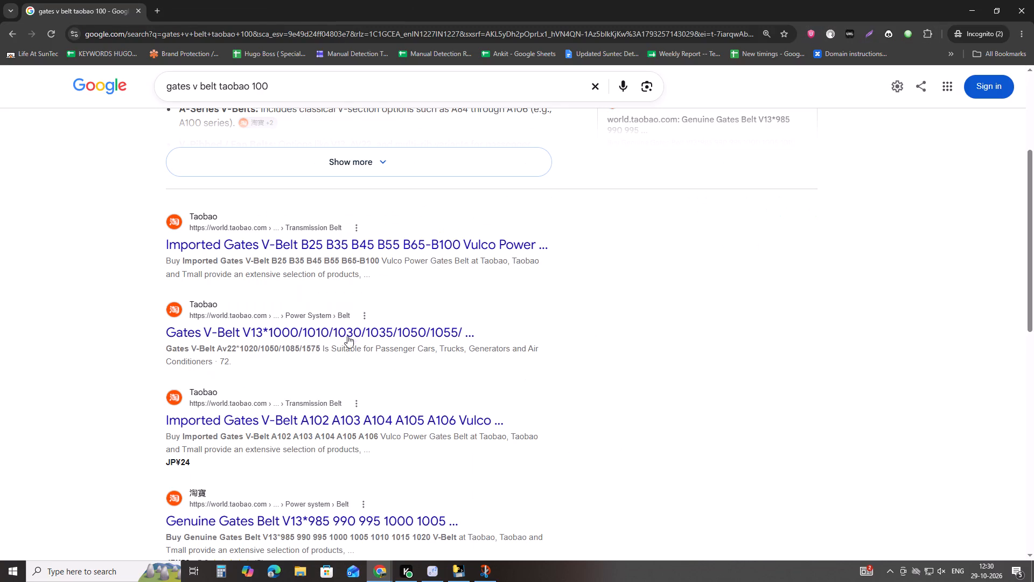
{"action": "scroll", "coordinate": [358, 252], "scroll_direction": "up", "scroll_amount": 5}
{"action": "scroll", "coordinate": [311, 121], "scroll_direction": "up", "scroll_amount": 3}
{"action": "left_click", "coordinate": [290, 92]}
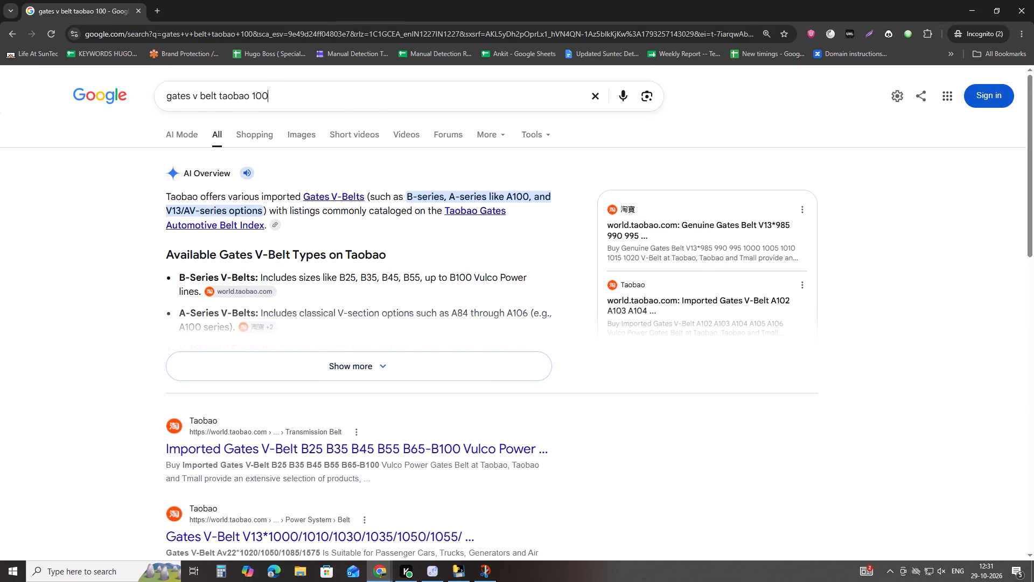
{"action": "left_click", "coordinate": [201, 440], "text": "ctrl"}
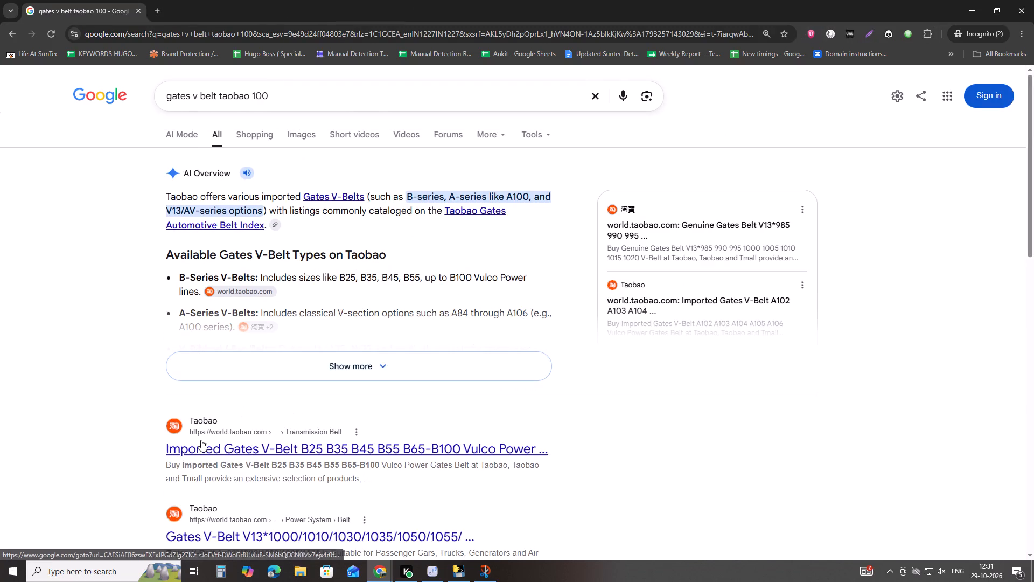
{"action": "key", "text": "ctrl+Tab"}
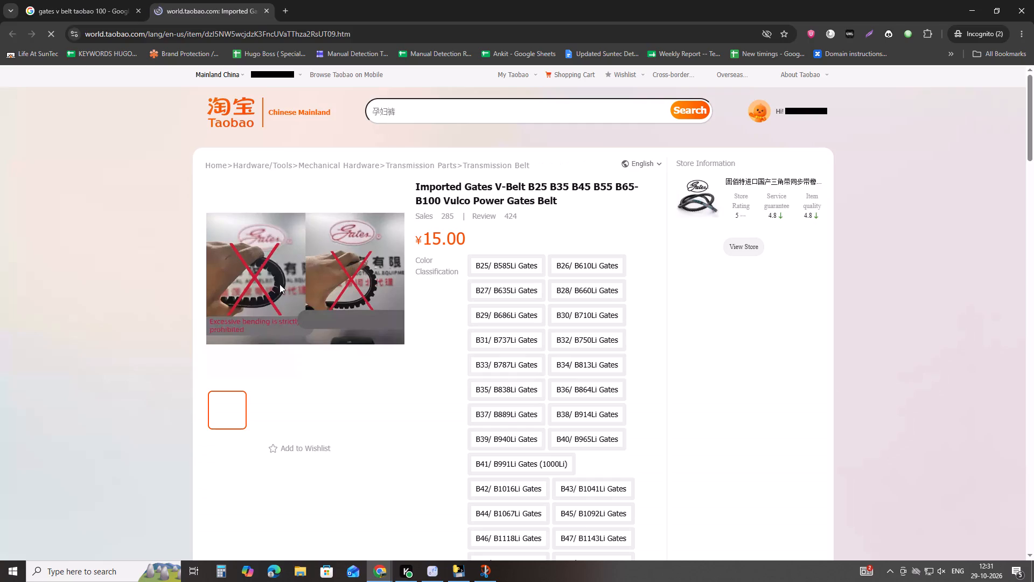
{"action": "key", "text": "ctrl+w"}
Open the Taobao listing for Gates V-Belt V13*1000/1010/1030 from the search results and go to its seller's store.
{"action": "scroll", "coordinate": [223, 456], "scroll_direction": "down", "scroll_amount": 3}
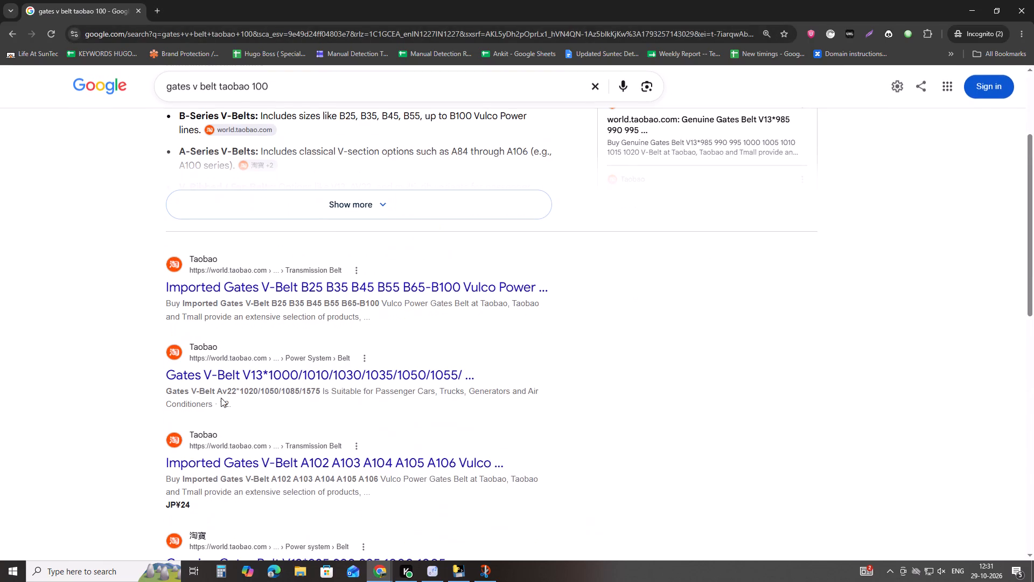
{"action": "left_click", "coordinate": [213, 382], "text": "ctrl"}
{"action": "key", "text": "ctrl+Tab"}
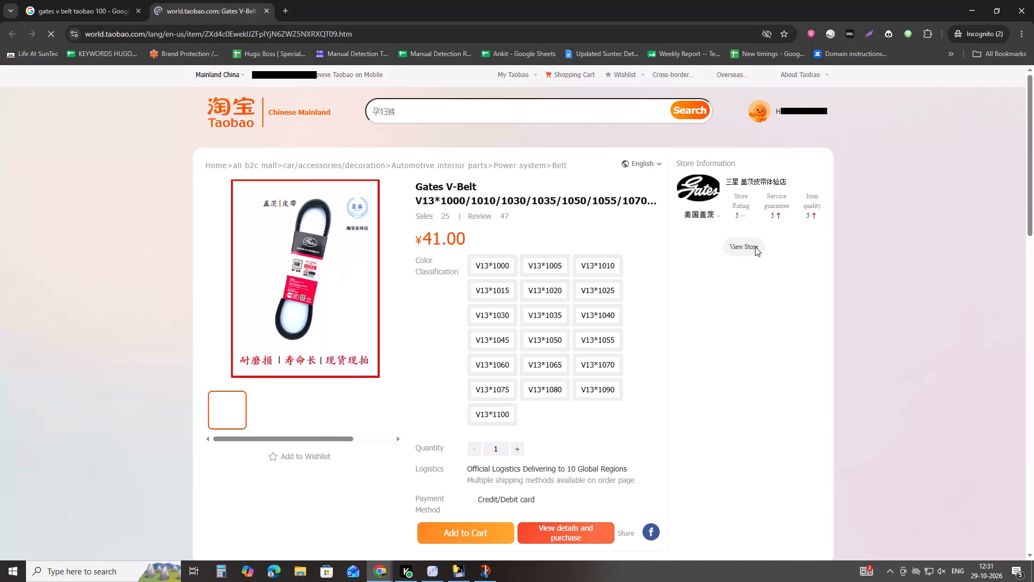
{"action": "left_click", "coordinate": [740, 181]}
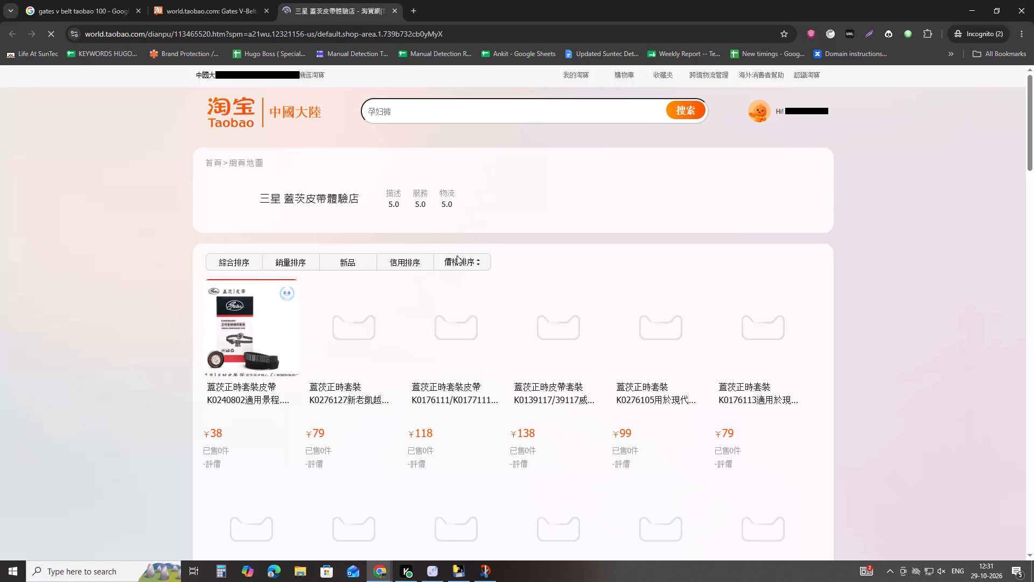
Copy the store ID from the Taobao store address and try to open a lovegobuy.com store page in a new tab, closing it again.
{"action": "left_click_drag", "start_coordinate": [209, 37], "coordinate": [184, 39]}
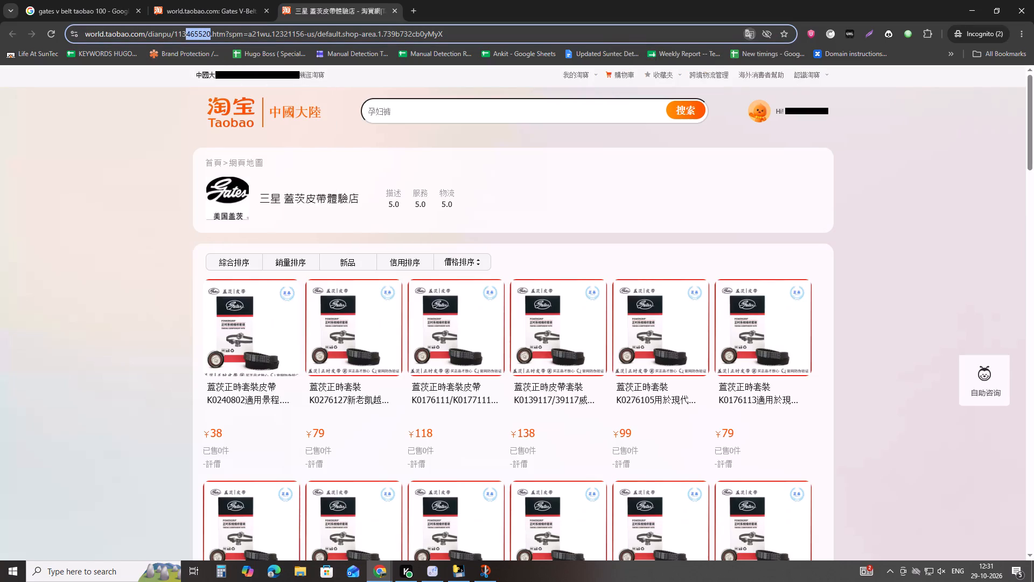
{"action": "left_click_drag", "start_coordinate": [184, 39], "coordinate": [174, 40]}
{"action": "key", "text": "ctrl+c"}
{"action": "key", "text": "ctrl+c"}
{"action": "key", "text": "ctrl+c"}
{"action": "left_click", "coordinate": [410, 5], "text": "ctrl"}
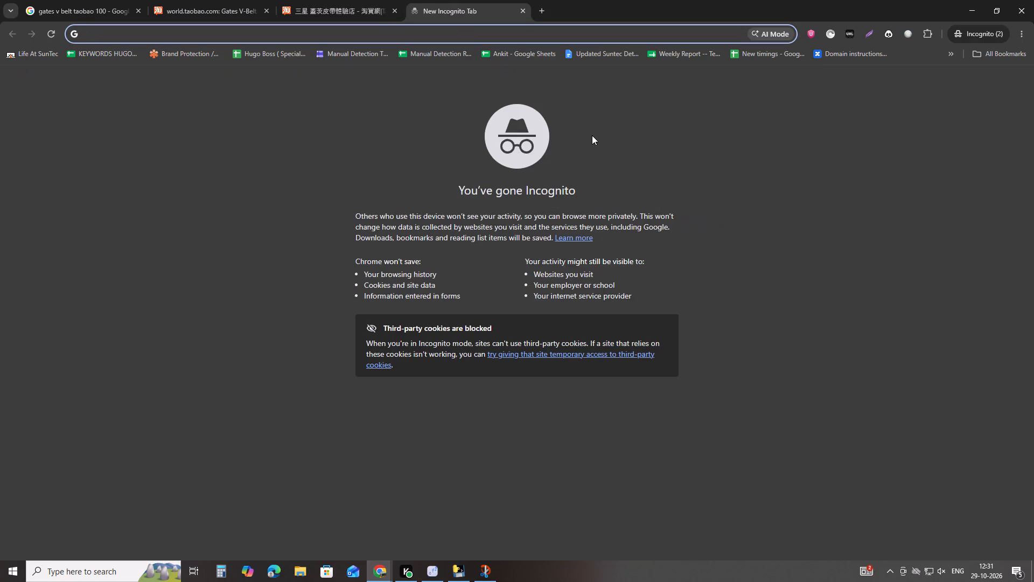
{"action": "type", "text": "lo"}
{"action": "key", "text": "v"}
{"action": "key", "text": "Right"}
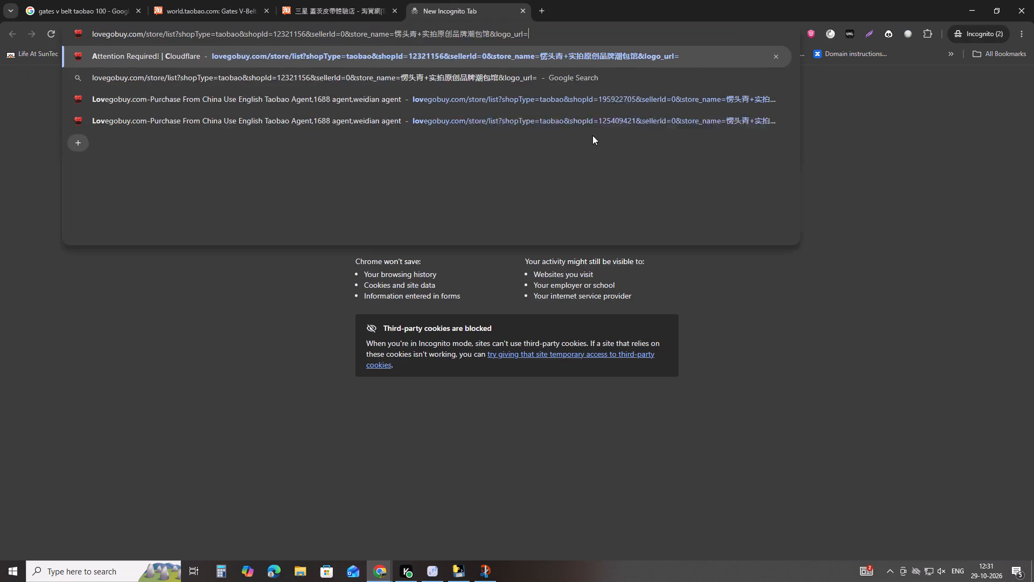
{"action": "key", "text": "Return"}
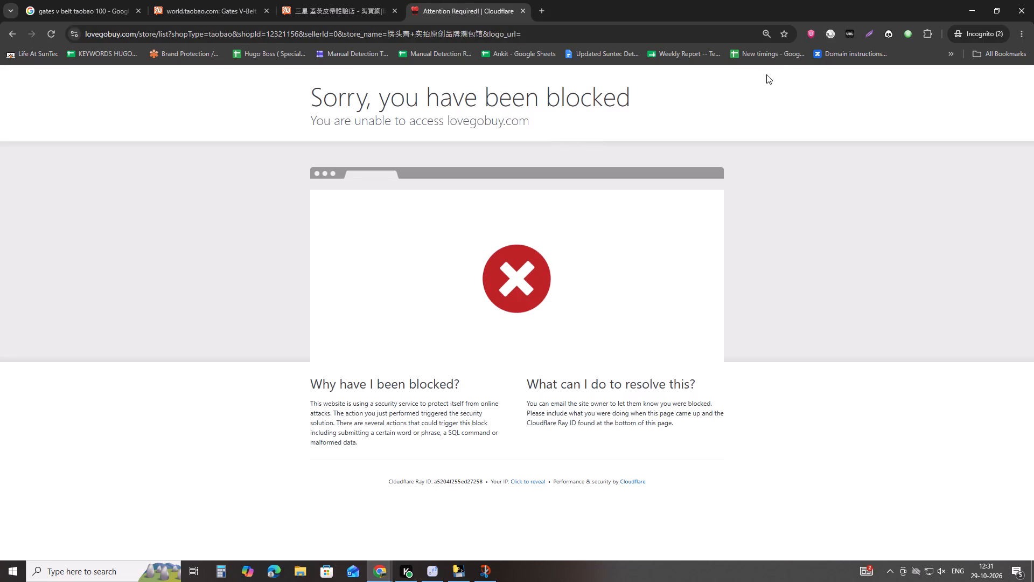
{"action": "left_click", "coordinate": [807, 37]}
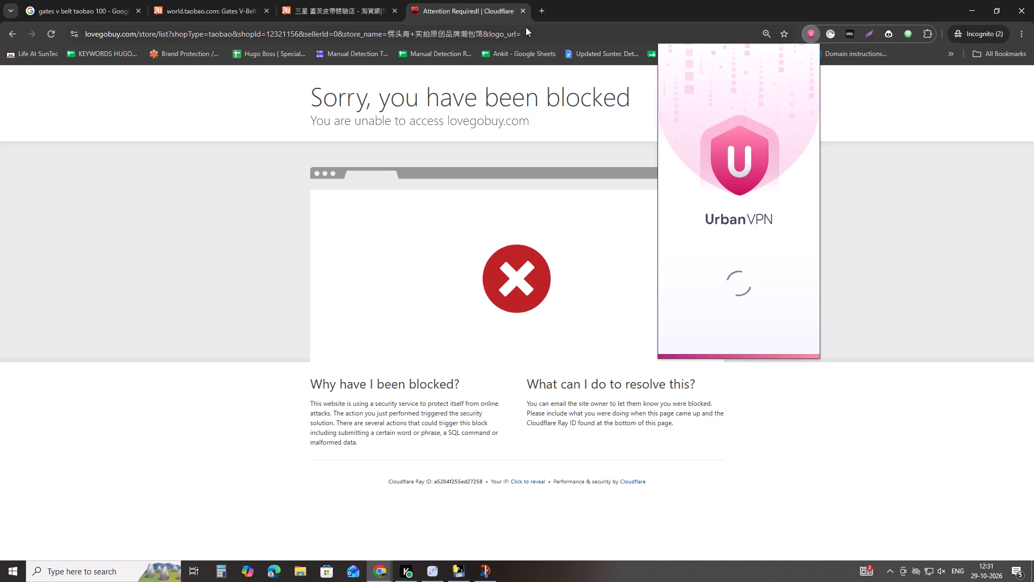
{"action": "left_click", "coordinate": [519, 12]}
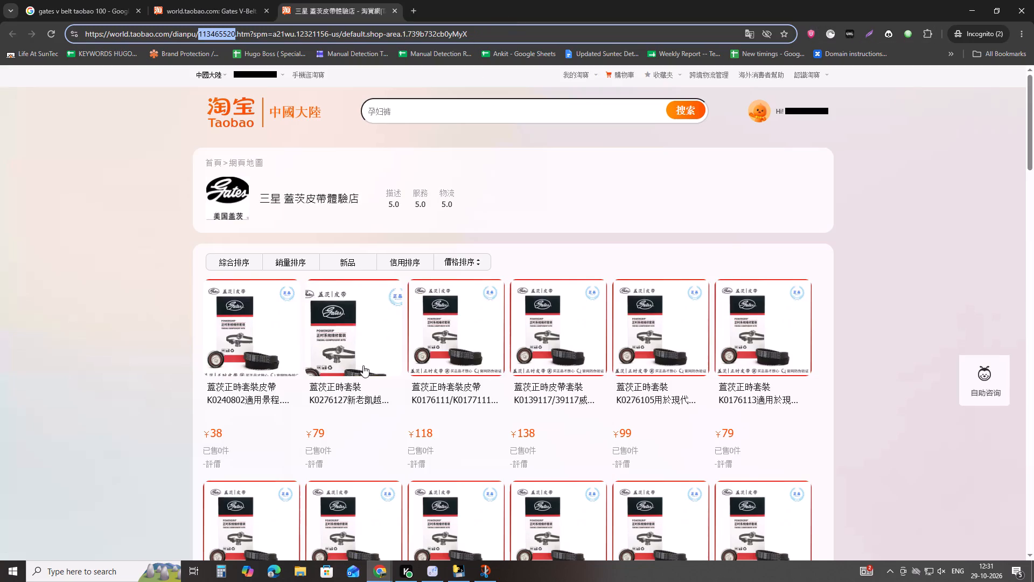
Look over the Gates belt store's listings, open the Urban VPN extension, and close the store page.
{"action": "scroll", "coordinate": [361, 368], "scroll_direction": "down", "scroll_amount": 7}
{"action": "scroll", "coordinate": [363, 368], "scroll_direction": "up", "scroll_amount": 8}
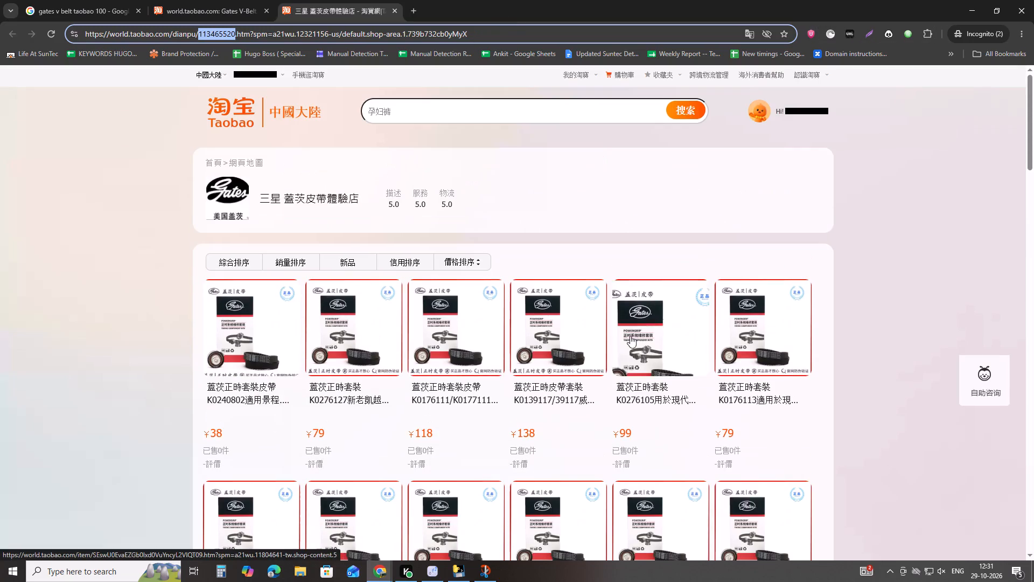
{"action": "left_click", "coordinate": [812, 39]}
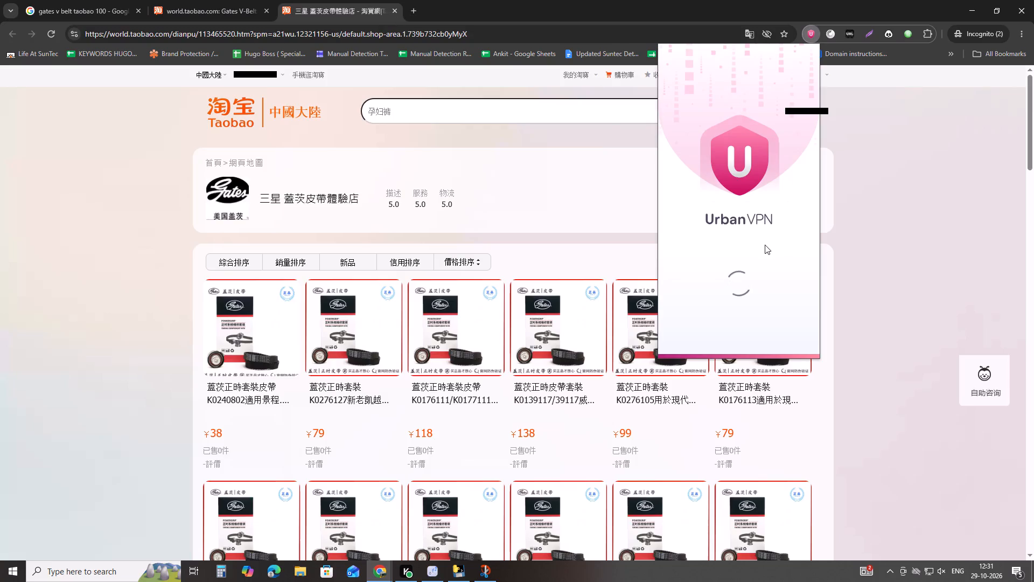
{"action": "left_click", "coordinate": [395, 8]}
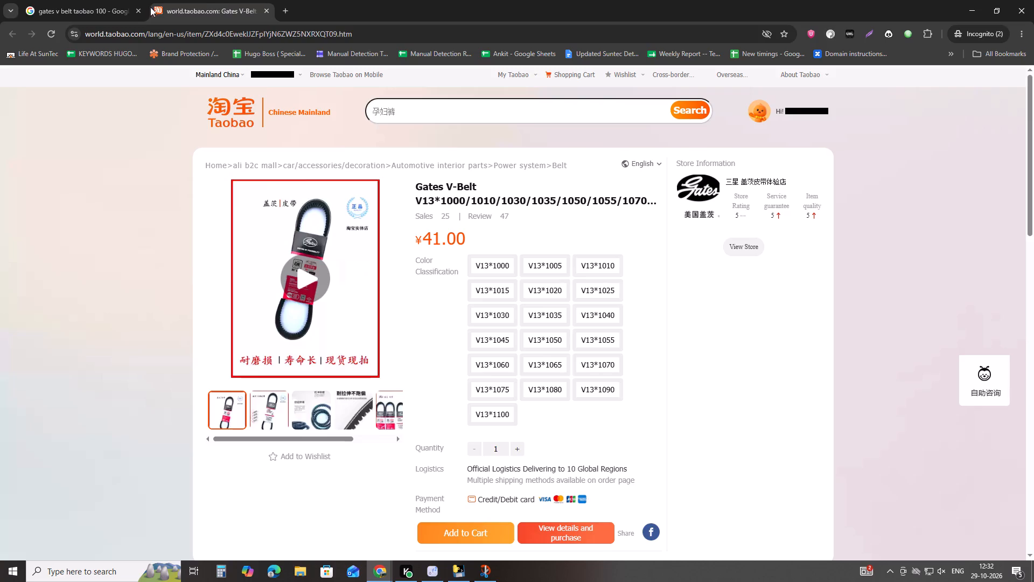
Refine the Google query from the results page to gates v belt "taobao" and run the search.
{"action": "left_click", "coordinate": [129, 0]}
{"action": "left_click", "coordinate": [283, 70]}
{"action": "left_click", "coordinate": [284, 83]}
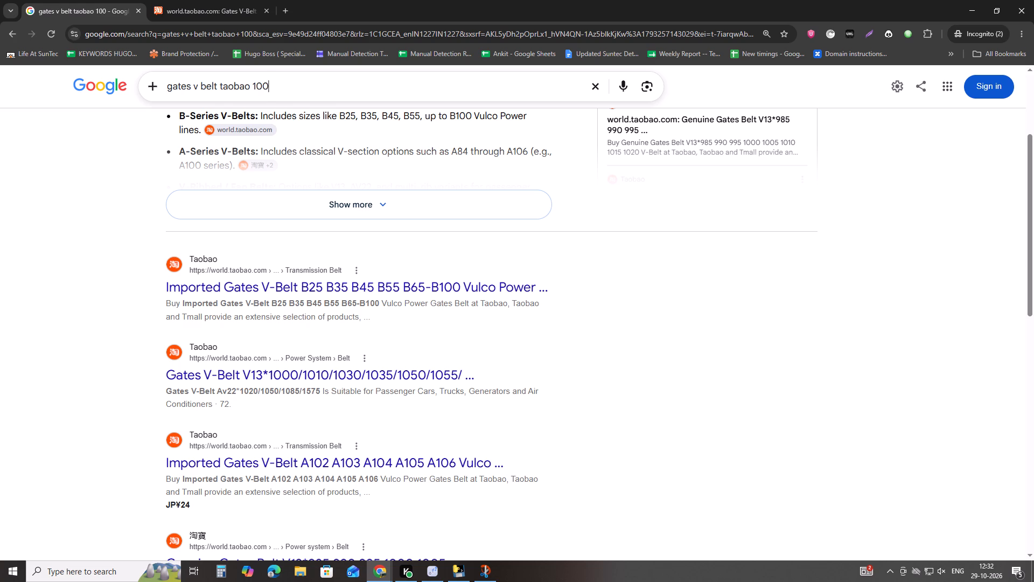
{"action": "key", "text": "ctrl+Left"}
{"action": "key", "text": "ctrl+Left"}
{"action": "key", "text": "shift+parenleft"}
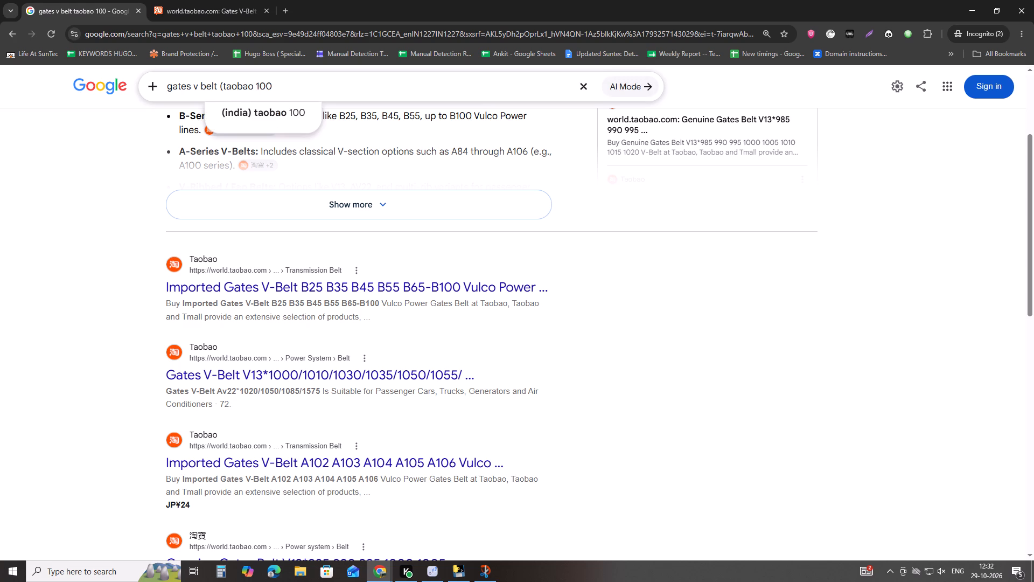
{"action": "key", "text": "ctrl+Right"}
{"action": "key", "text": "BackSpace"}
{"action": "key", "text": "shift+quotedbl"}
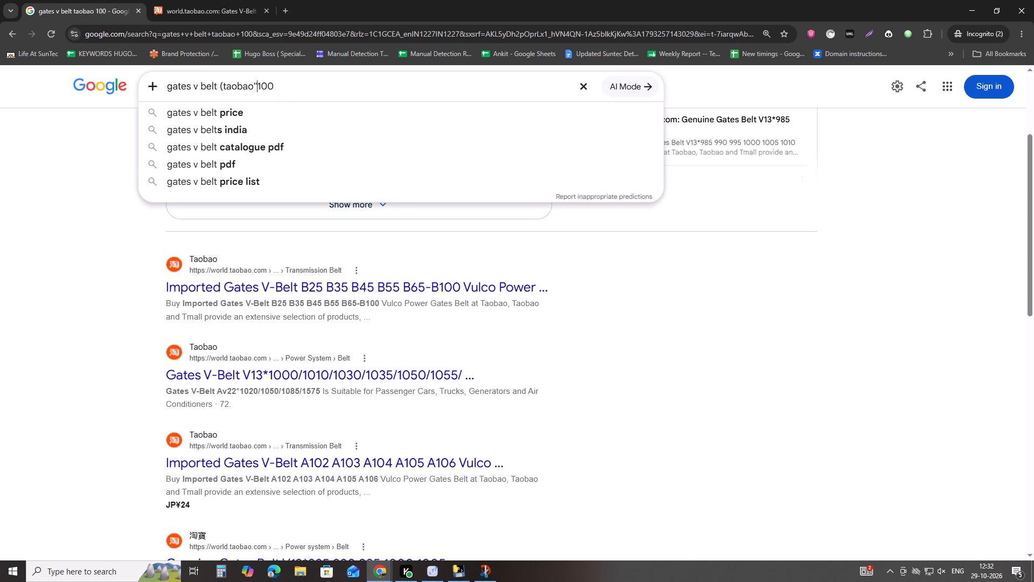
{"action": "key", "text": "Right"}
{"action": "key", "text": "Right"}
{"action": "key", "text": "Right"}
{"action": "key", "text": "BackSpace"}
{"action": "key", "text": "BackSpace"}
{"action": "key", "text": "BackSpace"}
{"action": "key", "text": "BackSpace"}
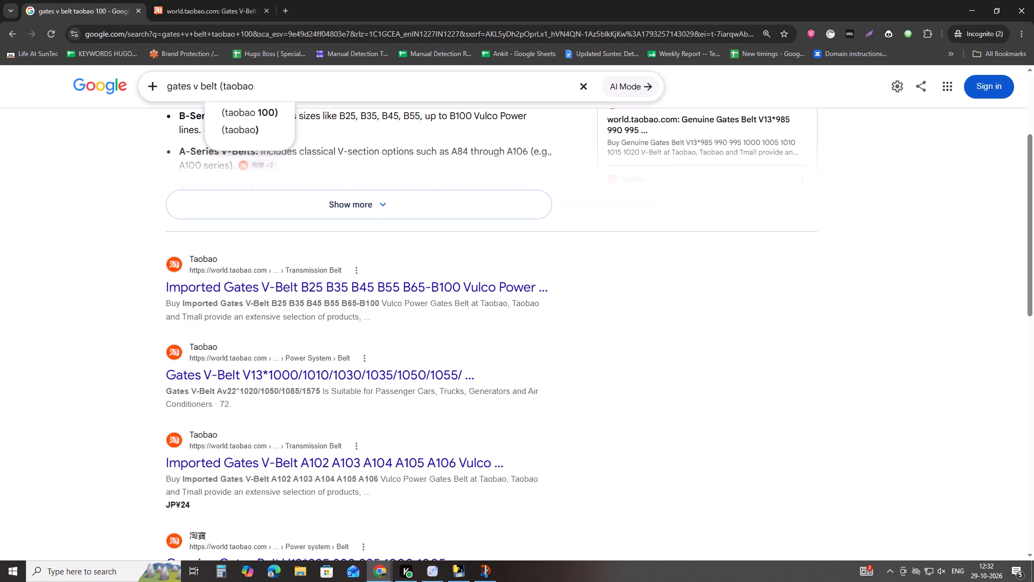
{"action": "key", "text": "shift+quotedbl"}
{"action": "key", "text": "Left"}
{"action": "key", "text": "Left"}
{"action": "key", "text": "Left"}
{"action": "key", "text": "Left"}
{"action": "key", "text": "Left"}
{"action": "key", "text": "Left"}
{"action": "key", "text": "Left"}
{"action": "key", "text": "BackSpace"}
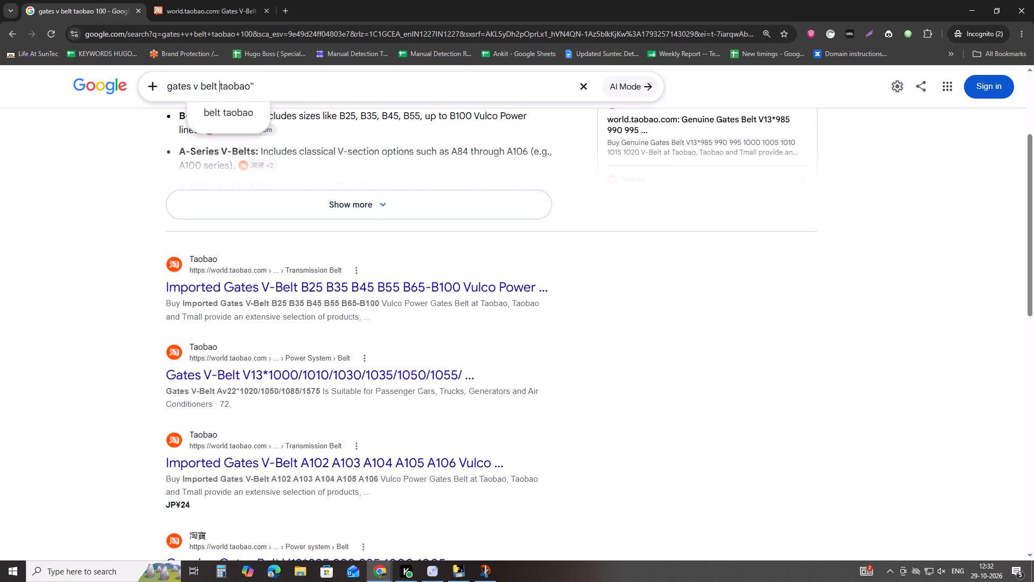
{"action": "key", "text": "shift+quotedbl"}
{"action": "key", "text": "Return"}
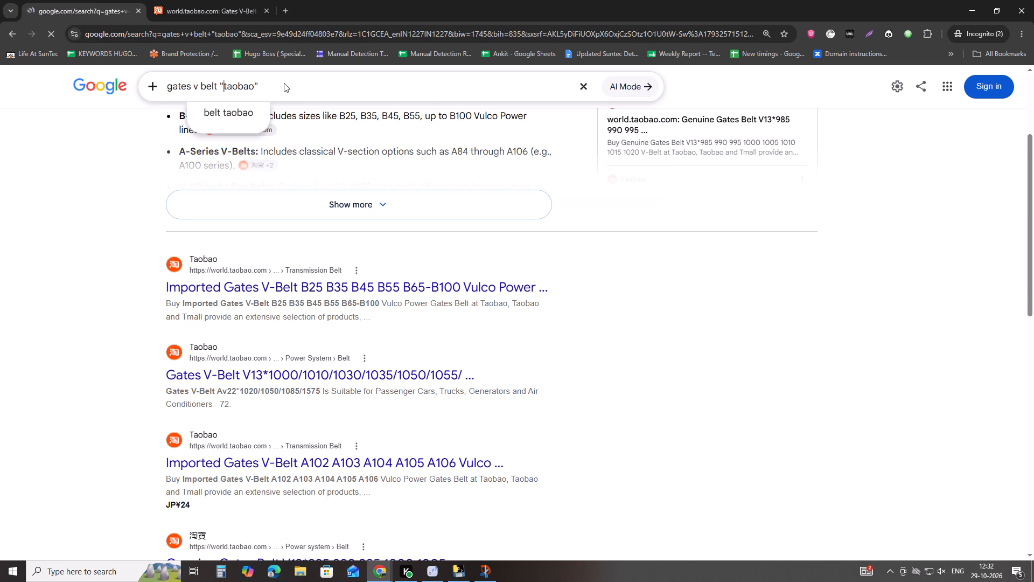
Check the Gates Xpa Toothed V-Belt (Xpb/Xpc/Xpz) listing from the results, and close it along with the V13 belt listing.
{"action": "scroll", "coordinate": [379, 377], "scroll_direction": "down", "scroll_amount": 3}
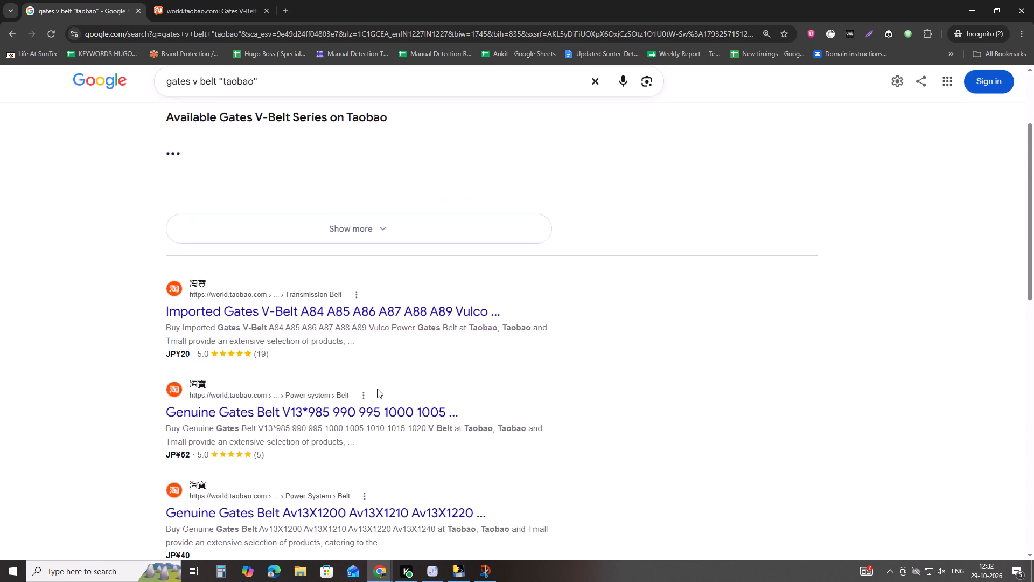
{"action": "scroll", "coordinate": [302, 368], "scroll_direction": "up", "scroll_amount": 1}
{"action": "scroll", "coordinate": [302, 368], "scroll_direction": "down", "scroll_amount": 6}
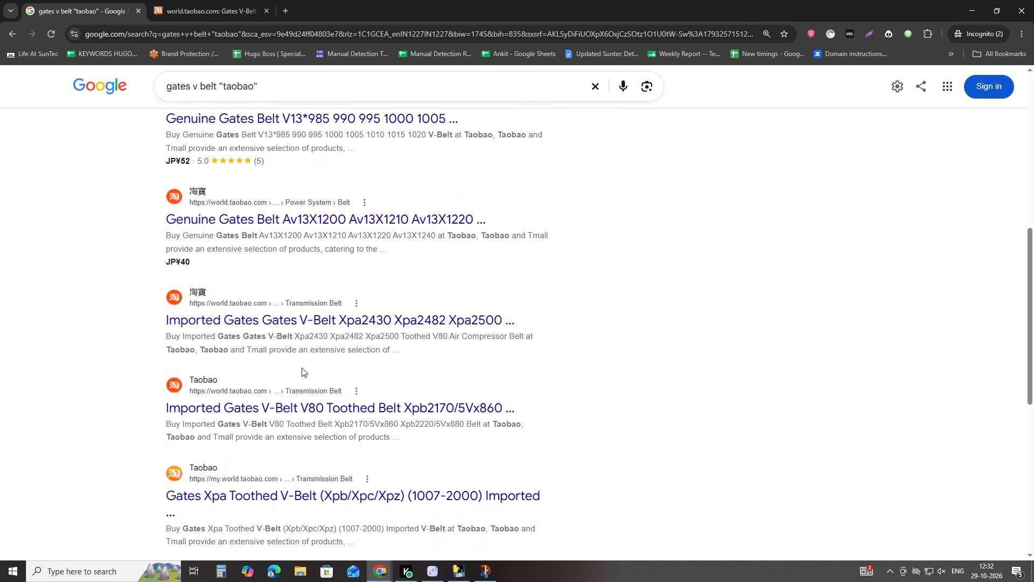
{"action": "scroll", "coordinate": [302, 368], "scroll_direction": "down", "scroll_amount": 4}
{"action": "left_click", "coordinate": [202, 270], "text": "ctrl"}
{"action": "key", "text": "ctrl+Tab"}
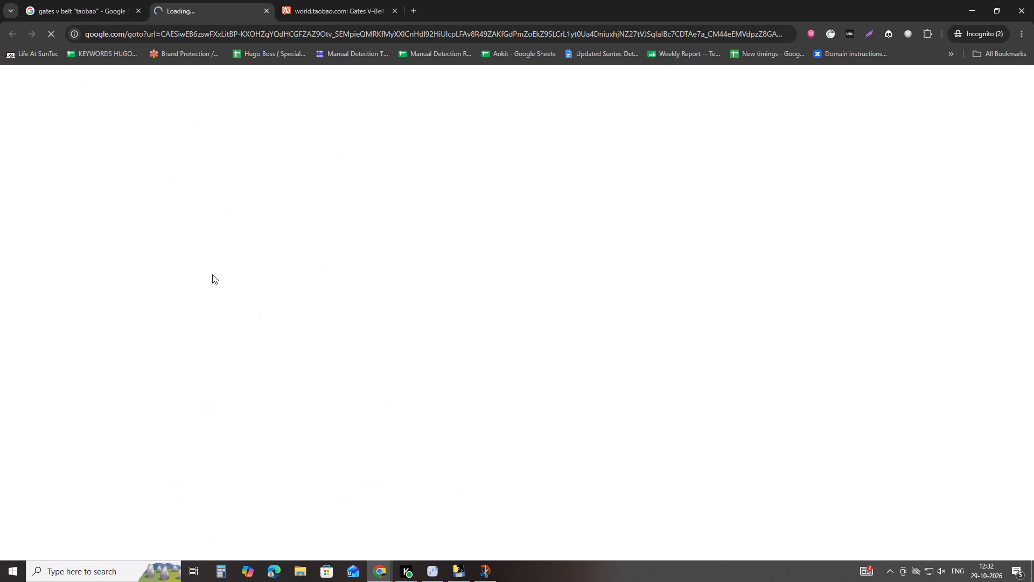
{"action": "left_click", "coordinate": [318, 0]}
{"action": "key", "text": "ctrl+w"}
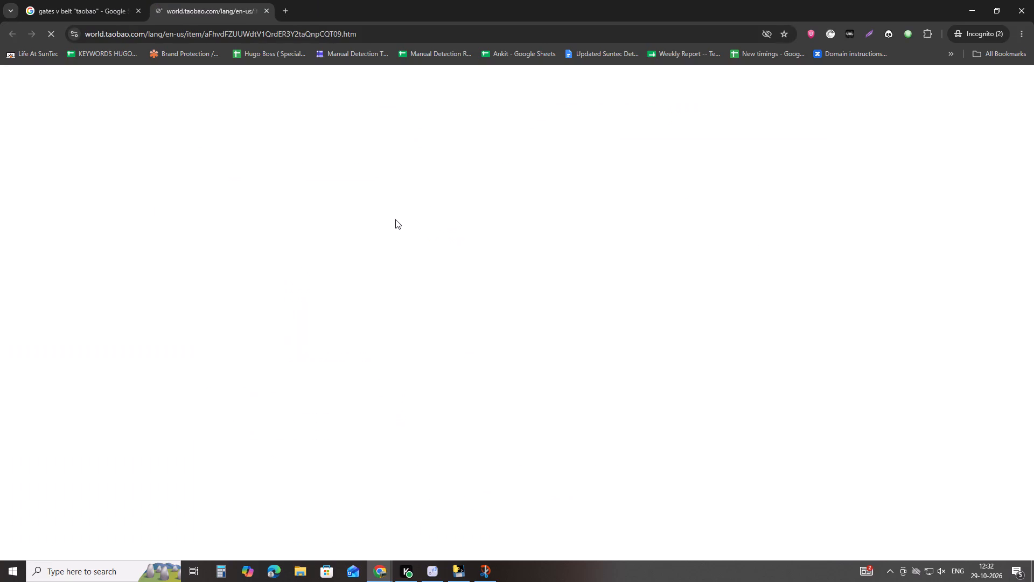
{"action": "key", "text": "ctrl+w"}
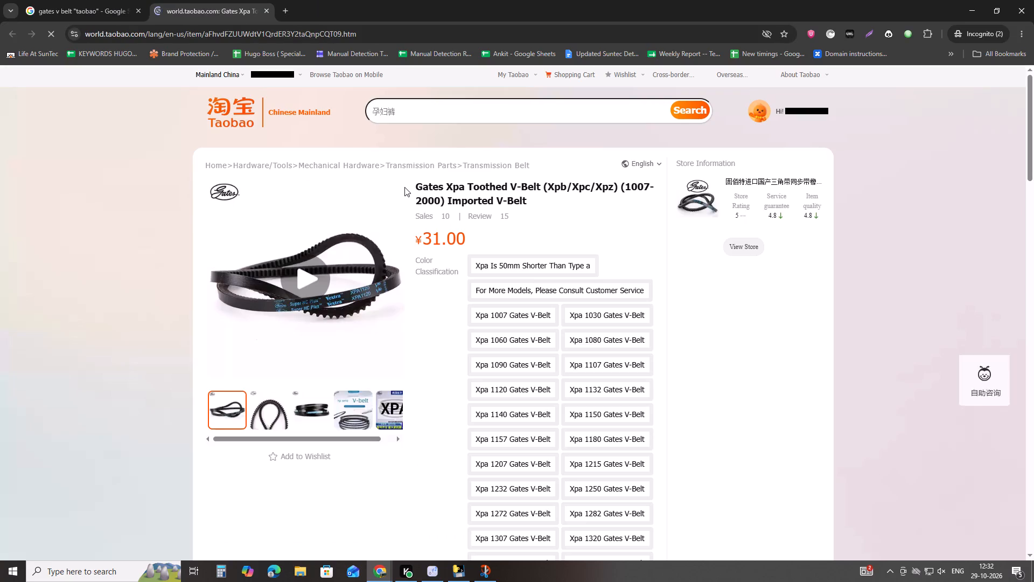
Review the Taobao listings for Gates Xpz612, V15*1600 and American Gates Xpb1870 belts, closing them and the Google results.
{"action": "scroll", "coordinate": [281, 356], "scroll_direction": "down", "scroll_amount": 3}
{"action": "scroll", "coordinate": [222, 356], "scroll_direction": "down", "scroll_amount": 1}
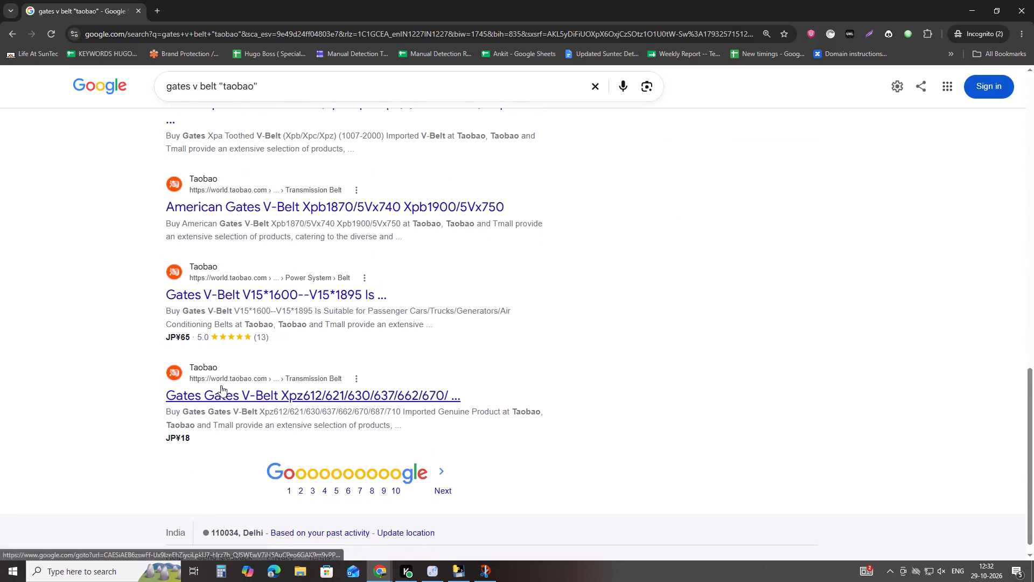
{"action": "left_click", "coordinate": [206, 362], "text": "ctrl"}
{"action": "left_click", "coordinate": [195, 281], "text": "ctrl"}
{"action": "left_click", "coordinate": [221, 175], "text": "ctrl"}
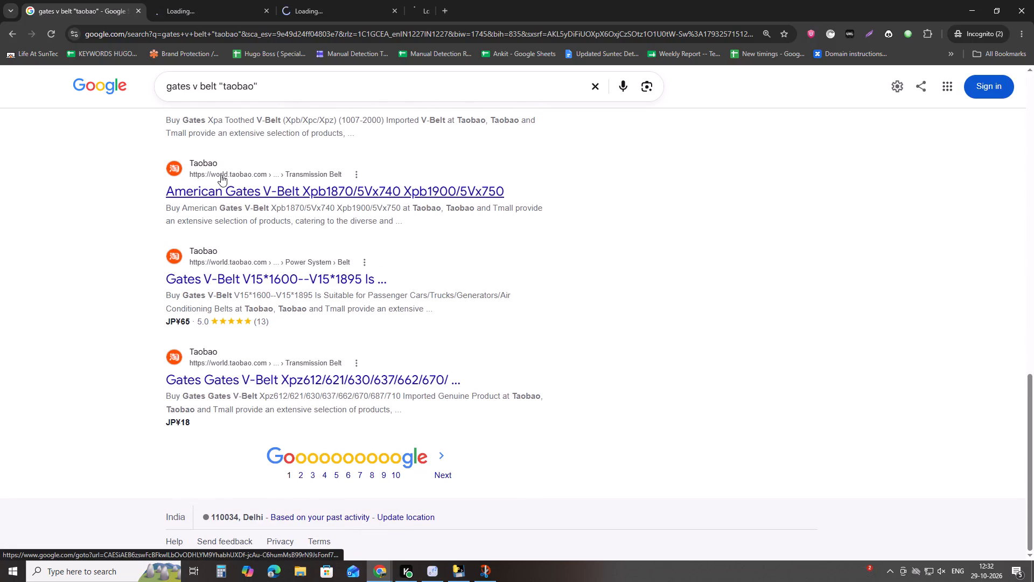
{"action": "key", "text": "ctrl+Tab"}
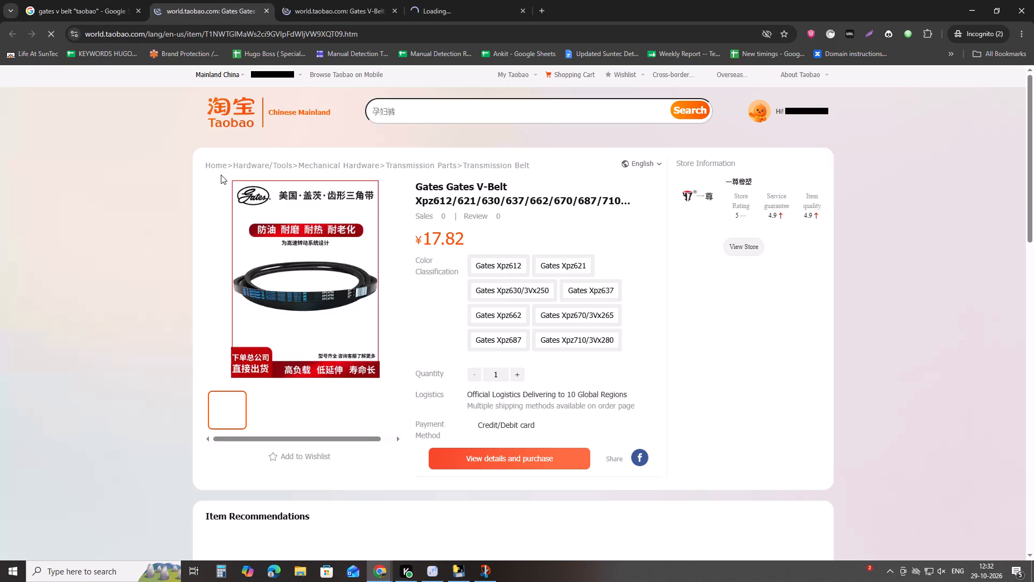
{"action": "key", "text": "ctrl+w"}
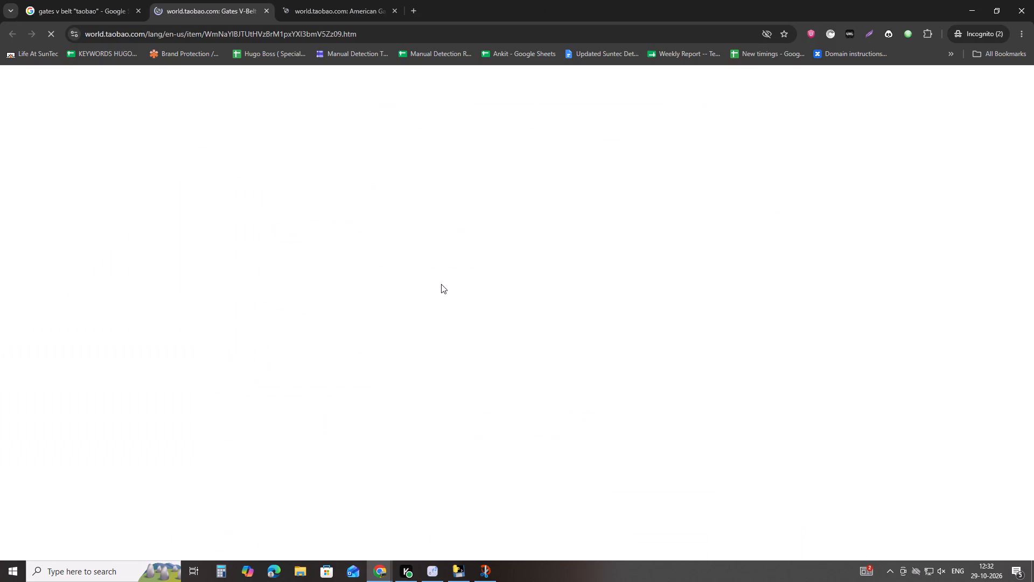
{"action": "key", "text": "ctrl+w"}
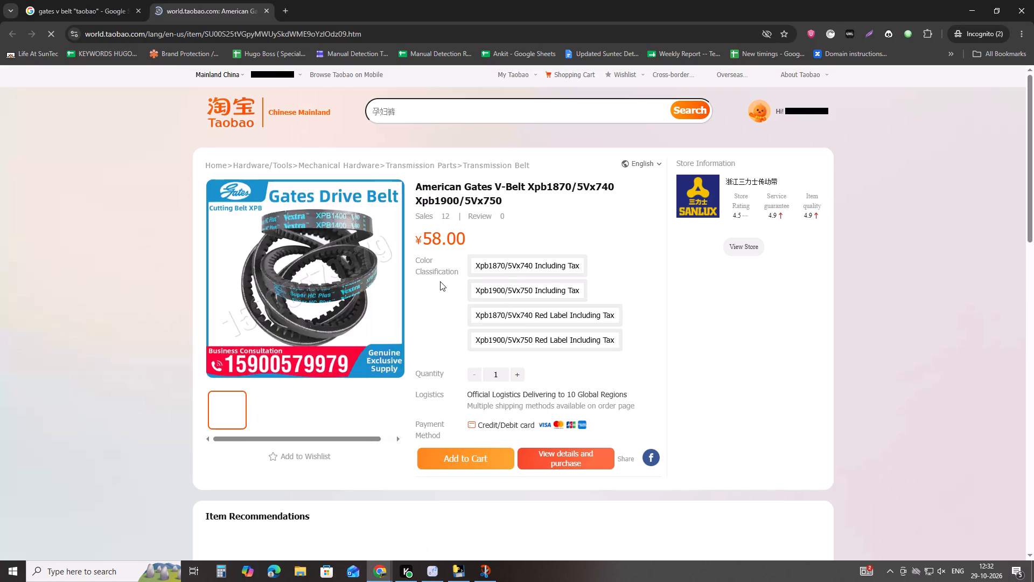
{"action": "key", "text": "ctrl+w"}
{"action": "key", "text": "ctrl+w"}
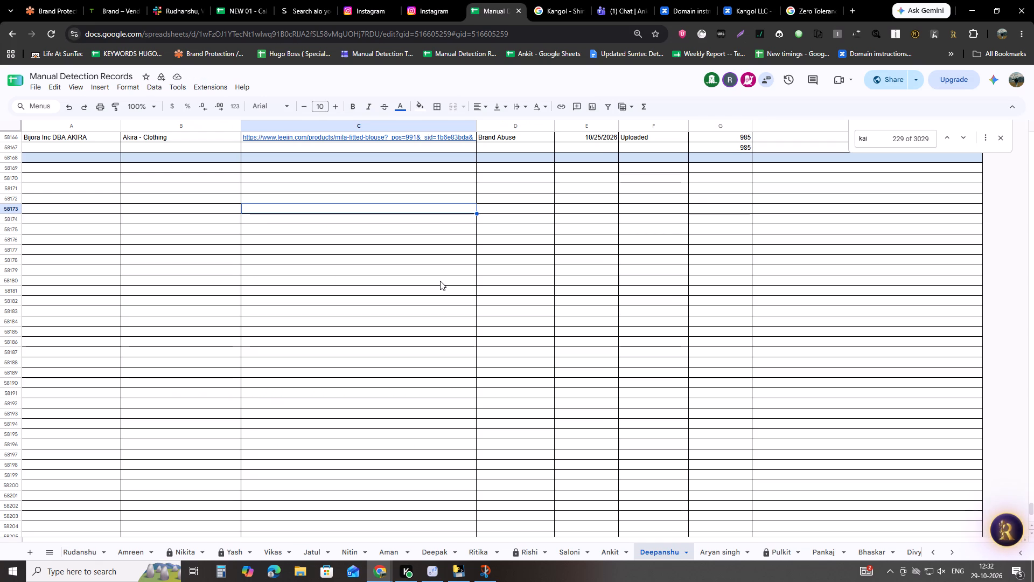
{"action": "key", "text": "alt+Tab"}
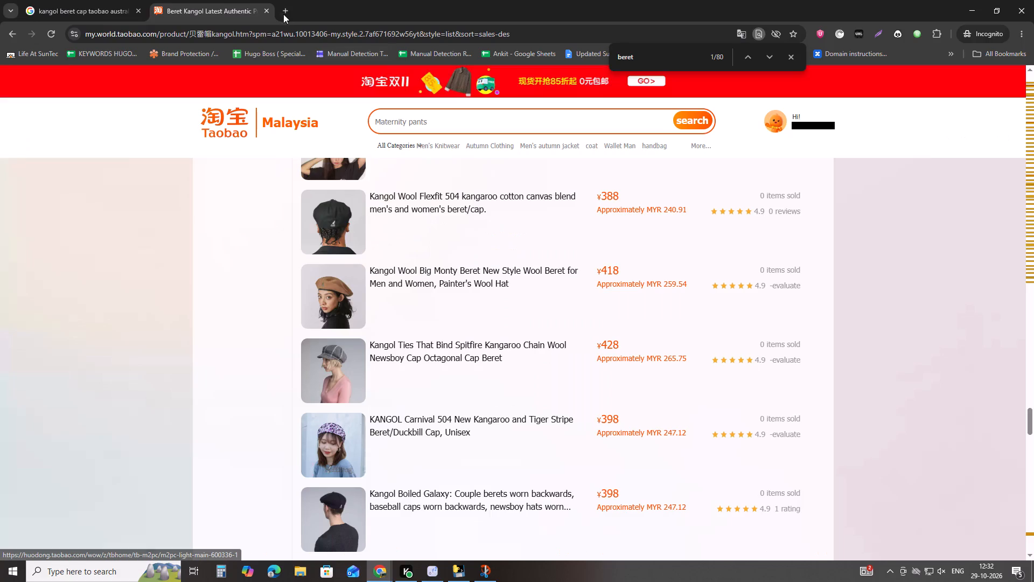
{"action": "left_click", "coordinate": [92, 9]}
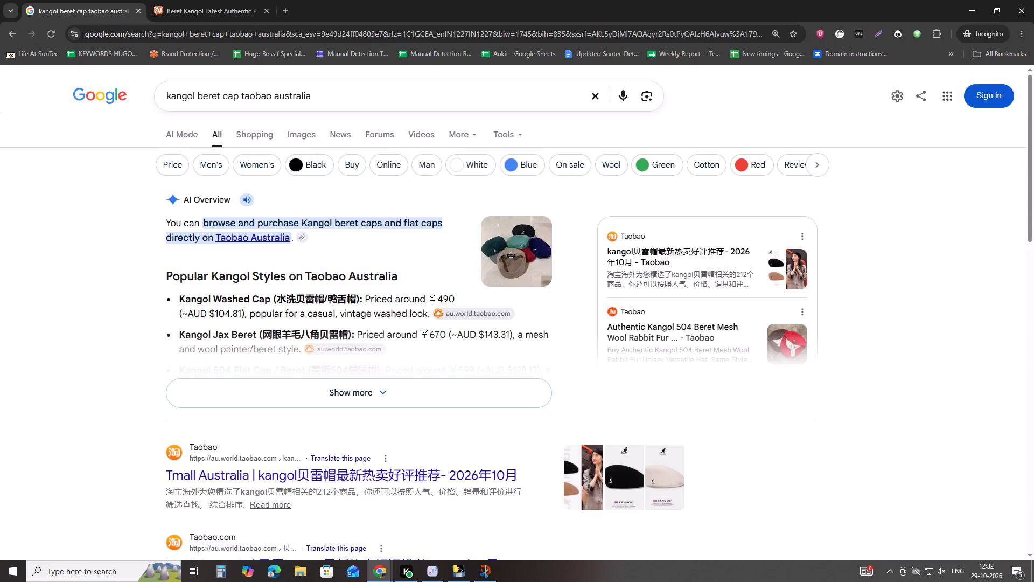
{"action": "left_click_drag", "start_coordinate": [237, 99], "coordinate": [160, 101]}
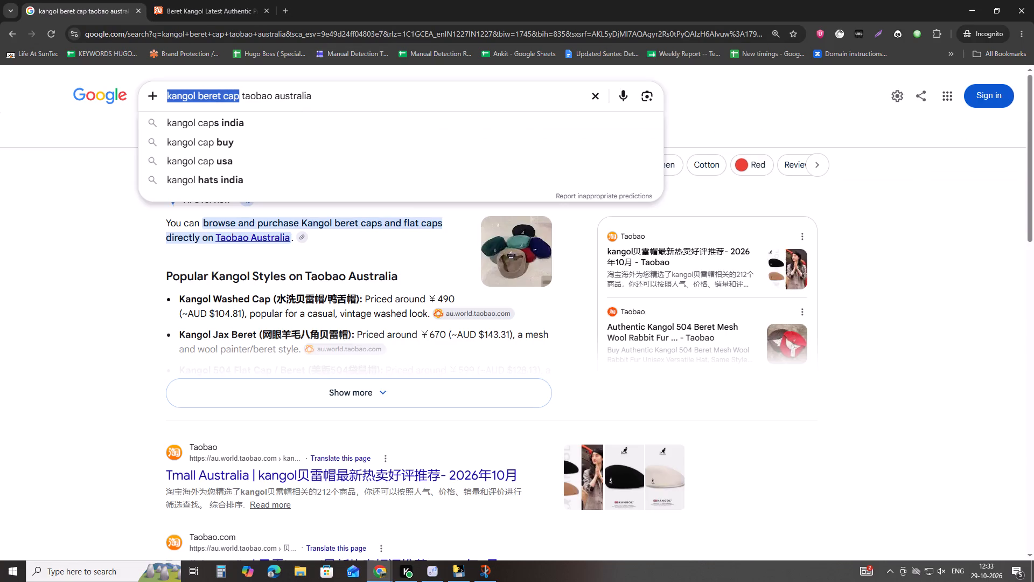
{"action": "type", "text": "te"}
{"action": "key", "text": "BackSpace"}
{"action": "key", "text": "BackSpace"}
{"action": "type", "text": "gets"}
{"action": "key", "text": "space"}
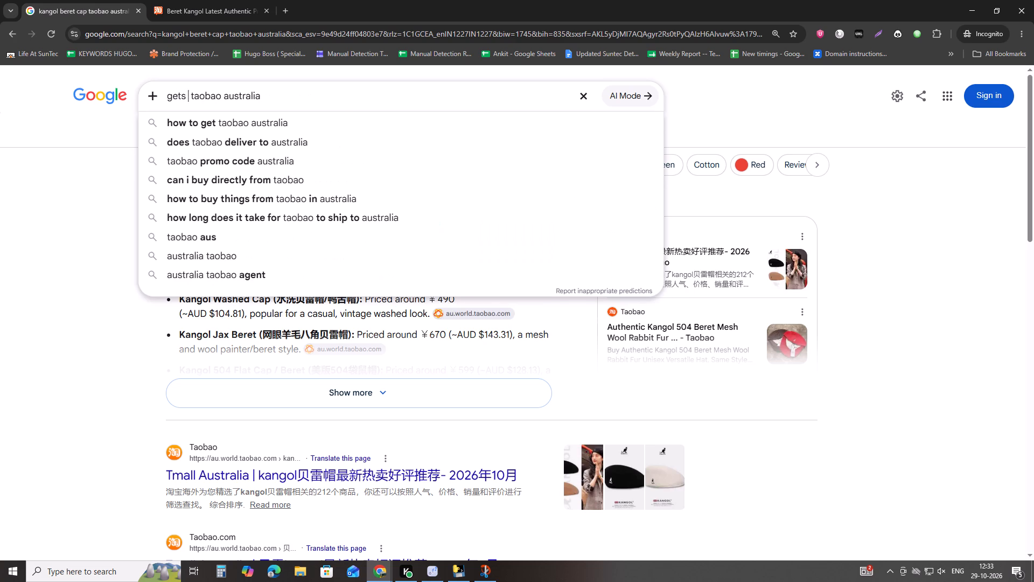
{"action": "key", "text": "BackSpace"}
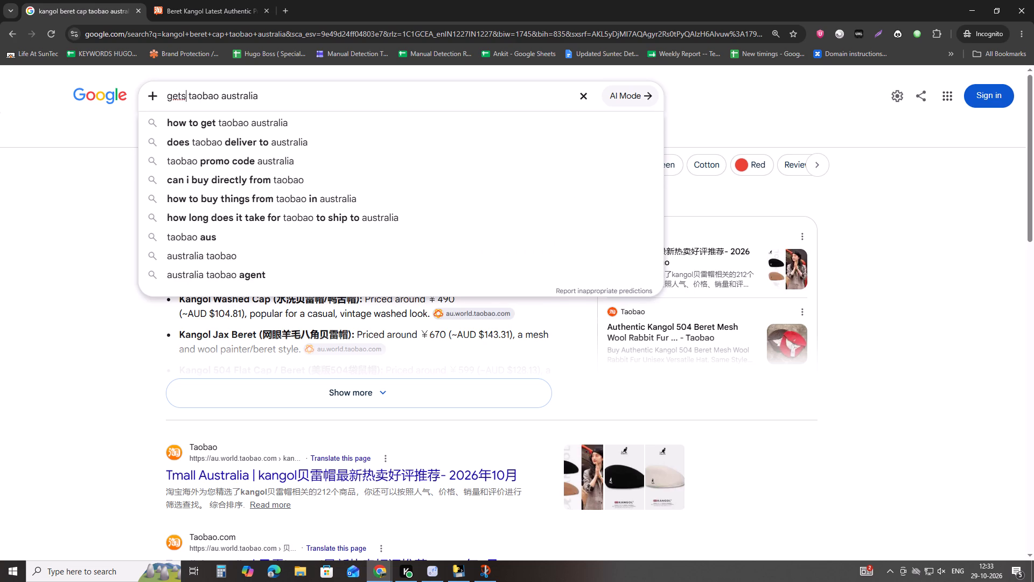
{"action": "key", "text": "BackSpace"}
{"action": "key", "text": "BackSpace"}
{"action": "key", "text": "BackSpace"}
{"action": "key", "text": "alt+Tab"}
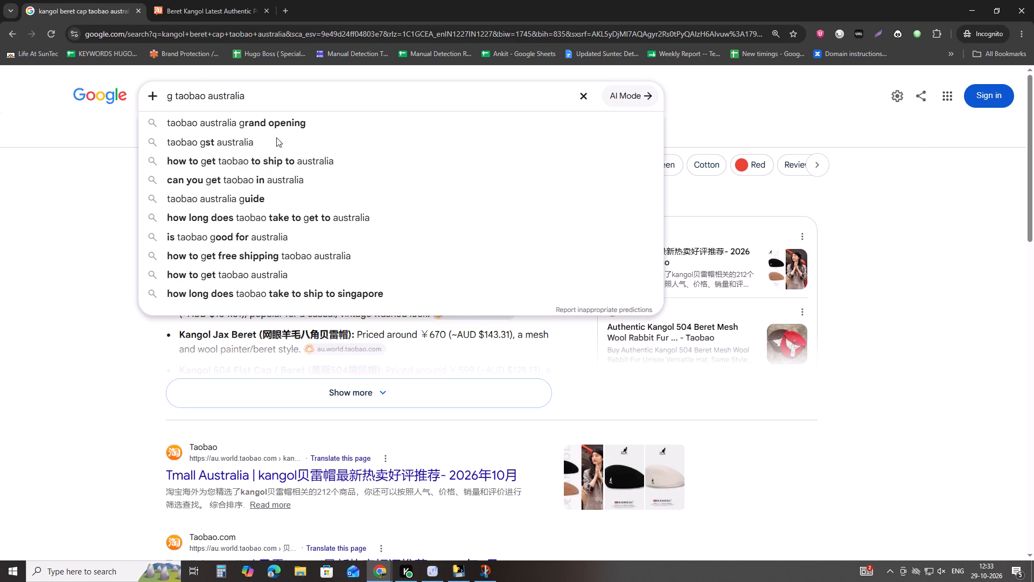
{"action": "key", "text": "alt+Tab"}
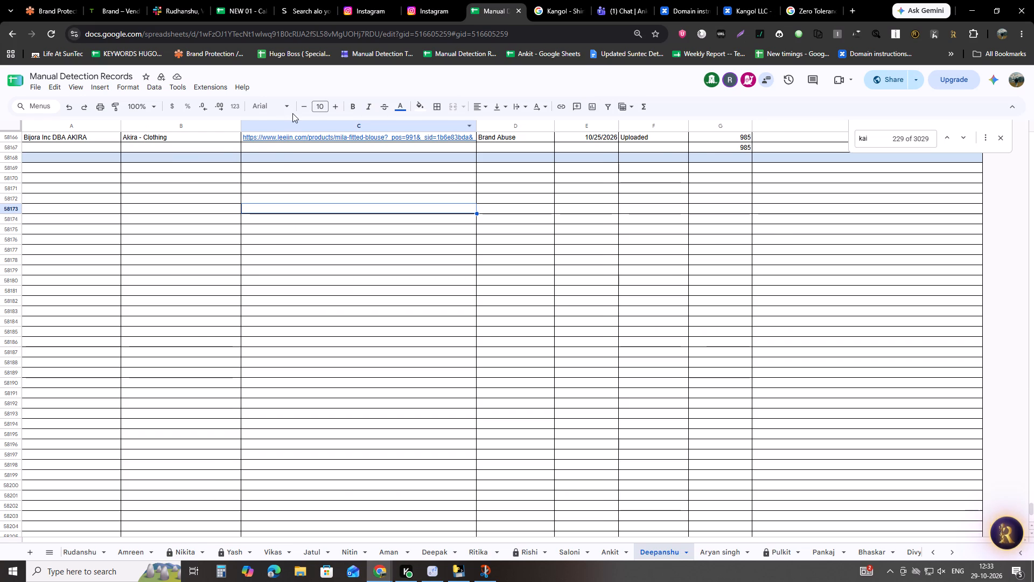
Search Google for geats belts in a new incognito tab beside the Kangol beret pages.
{"action": "left_click", "coordinate": [283, 4]}
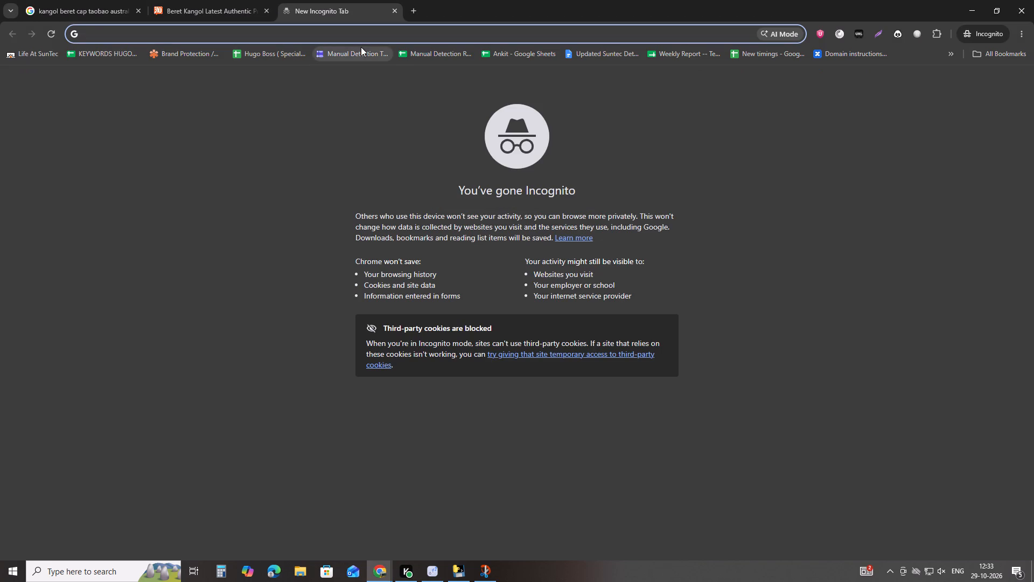
{"action": "key", "text": "g"}
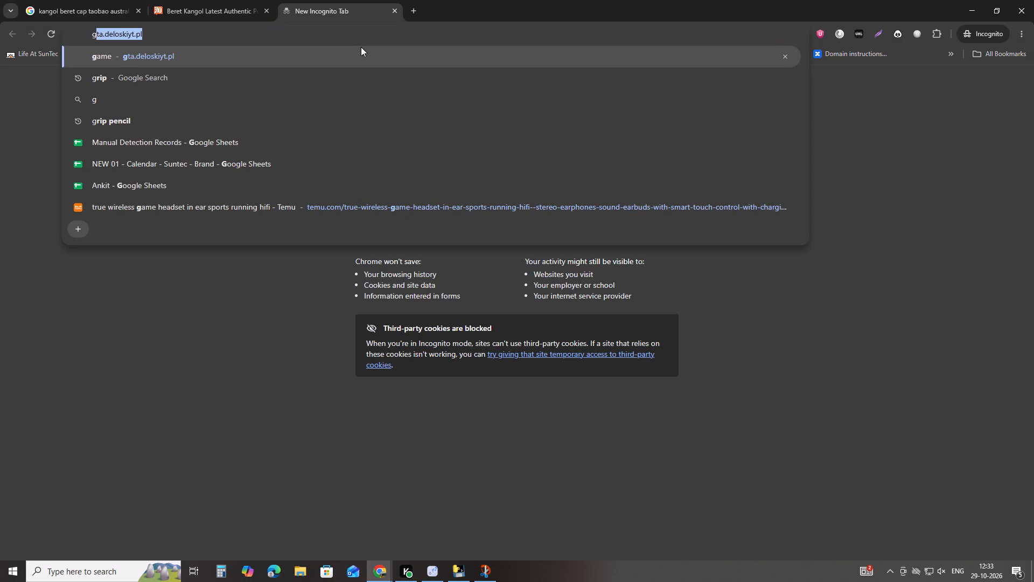
{"action": "type", "text": "eats b"}
{"action": "key", "text": "l"}
{"action": "key", "text": "BackSpace"}
{"action": "type", "text": "elts"}
{"action": "key", "text": "Return"}
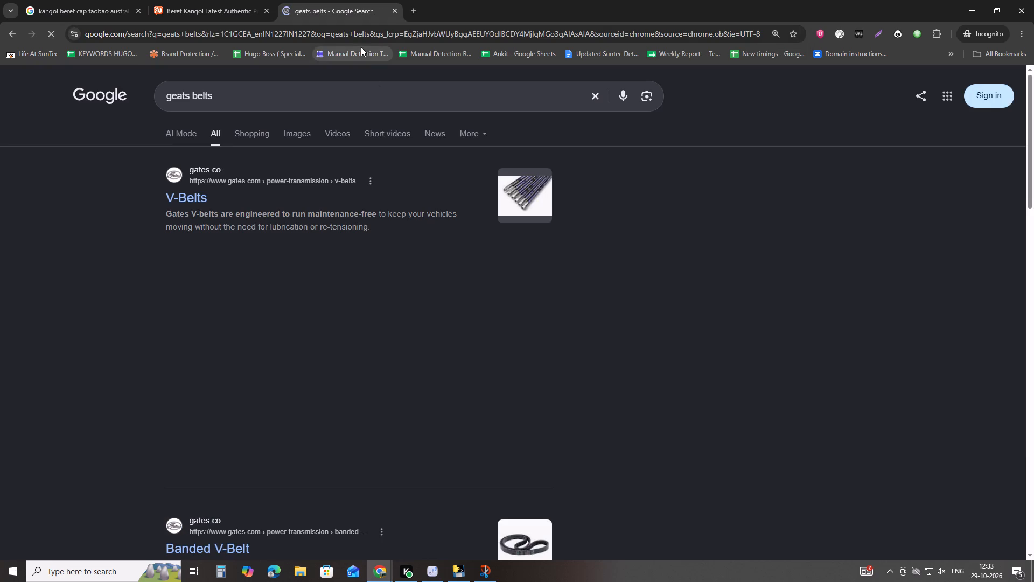
Replace the Kangol beret query with geats belts taobao australia, and search with the corrected spelling gates belts taobao australia.
{"action": "left_click", "coordinate": [224, 97]}
{"action": "key", "text": "ctrl+a"}
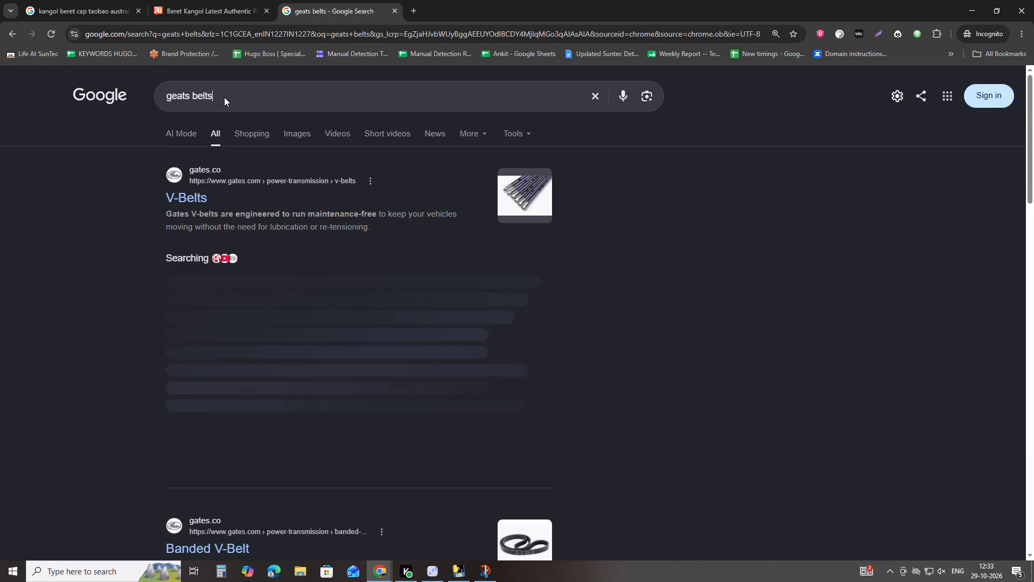
{"action": "key", "text": "ctrl+c"}
{"action": "left_click", "coordinate": [176, 0]}
{"action": "left_click", "coordinate": [88, 0]}
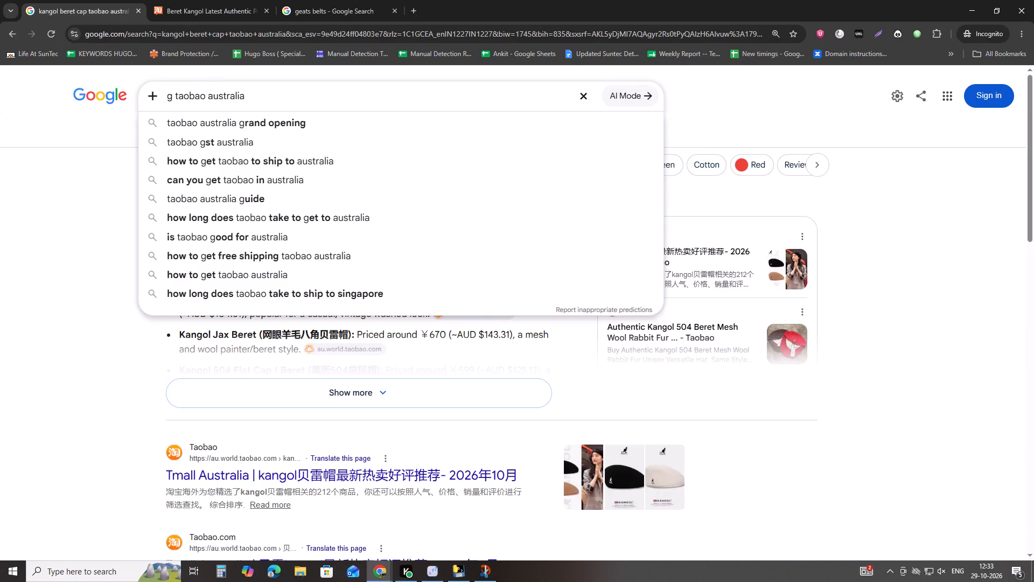
{"action": "key", "text": "ctrl+shift+Left"}
{"action": "key", "text": "ctrl+v"}
{"action": "key", "text": "Return"}
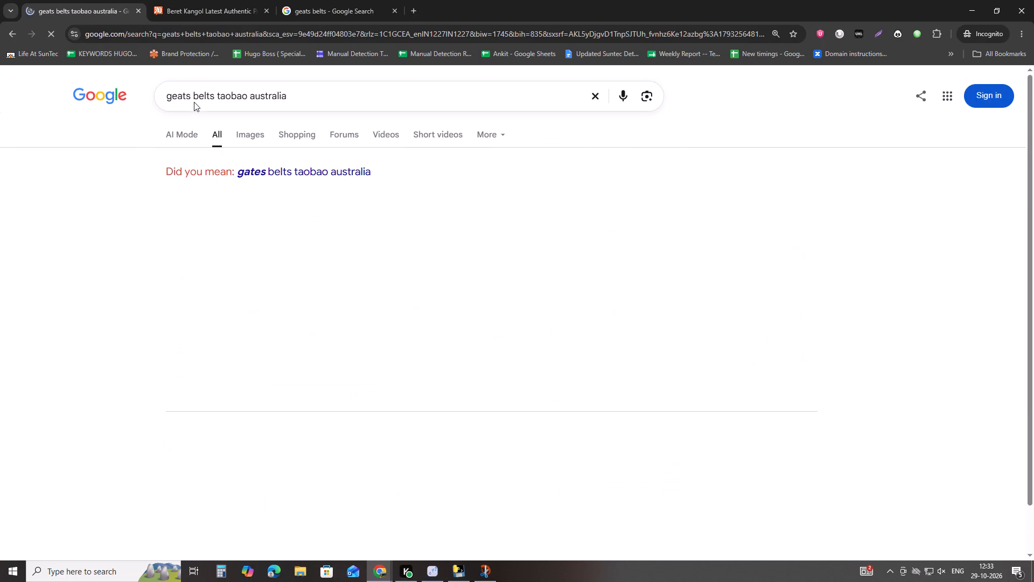
{"action": "left_click", "coordinate": [276, 173]}
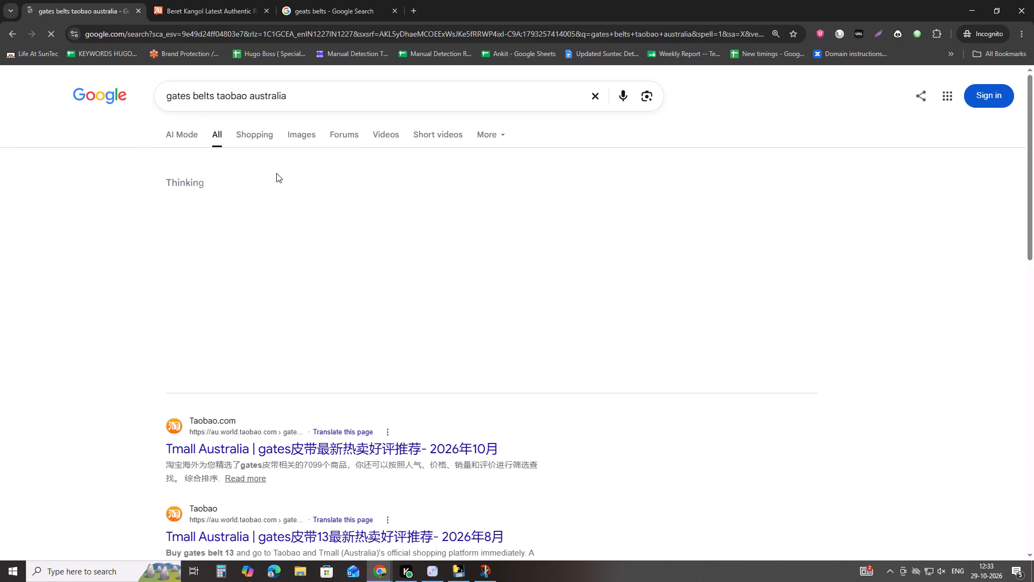
Open the Taobao Australia gates皮带传动 result in its own tab, close the Kangol beret and geats belts tabs, and dismiss the translation offer.
{"action": "scroll", "coordinate": [216, 439], "scroll_direction": "down", "scroll_amount": 3}
{"action": "scroll", "coordinate": [271, 387], "scroll_direction": "down", "scroll_amount": 3}
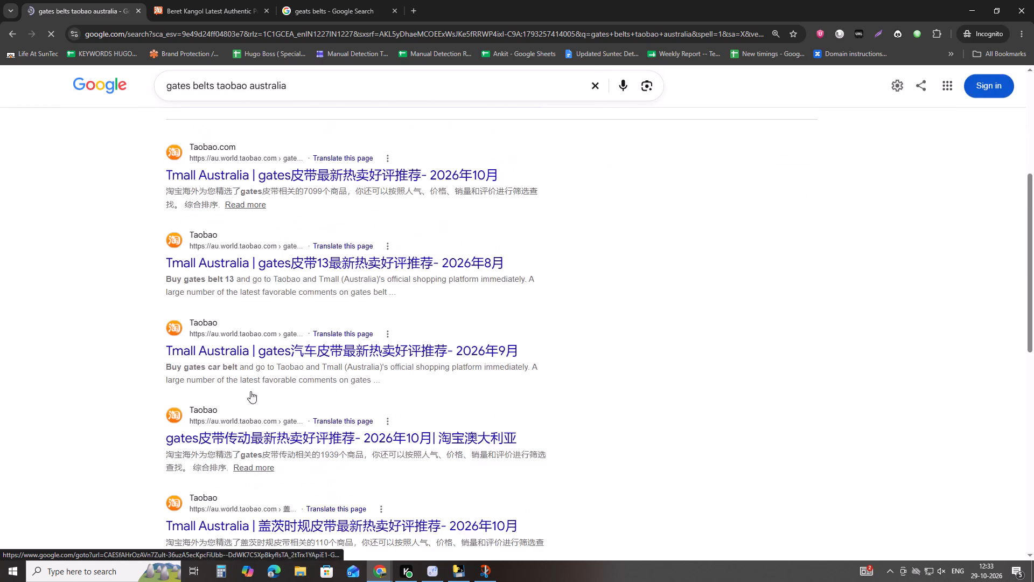
{"action": "left_click", "coordinate": [217, 375], "text": "ctrl"}
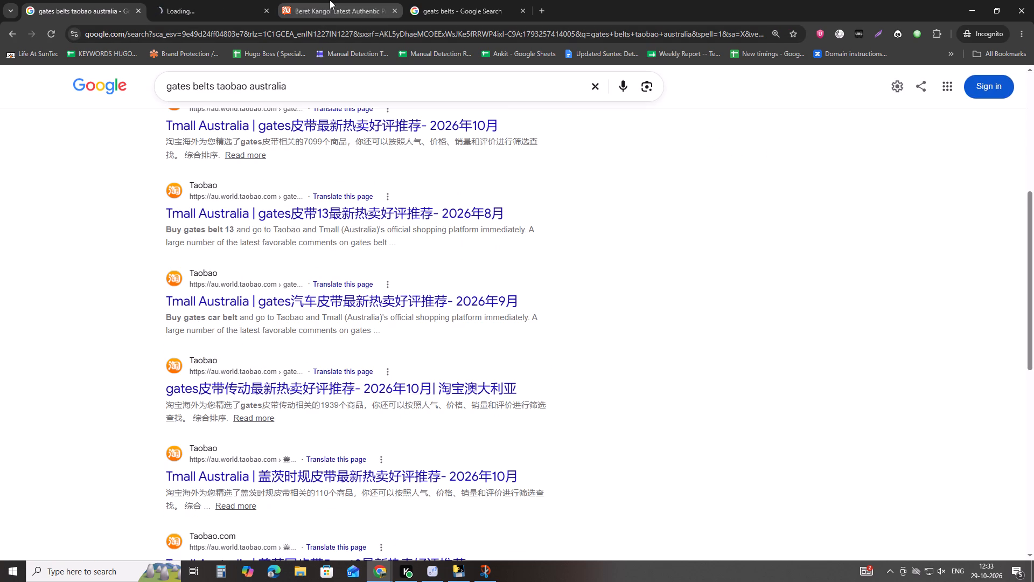
{"action": "left_click", "coordinate": [394, 9]}
{"action": "left_click", "coordinate": [394, 9]}
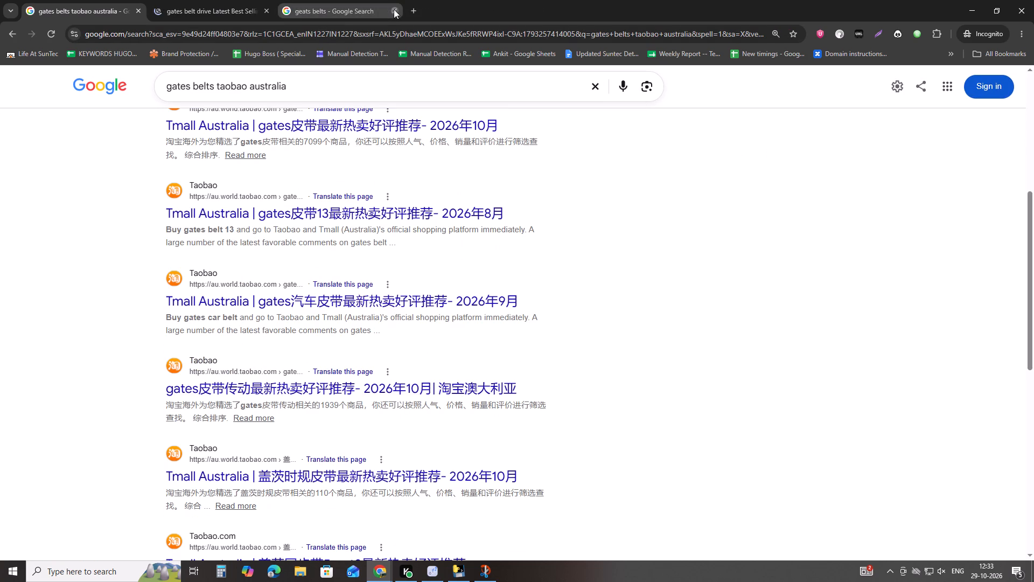
{"action": "left_click", "coordinate": [231, 2]}
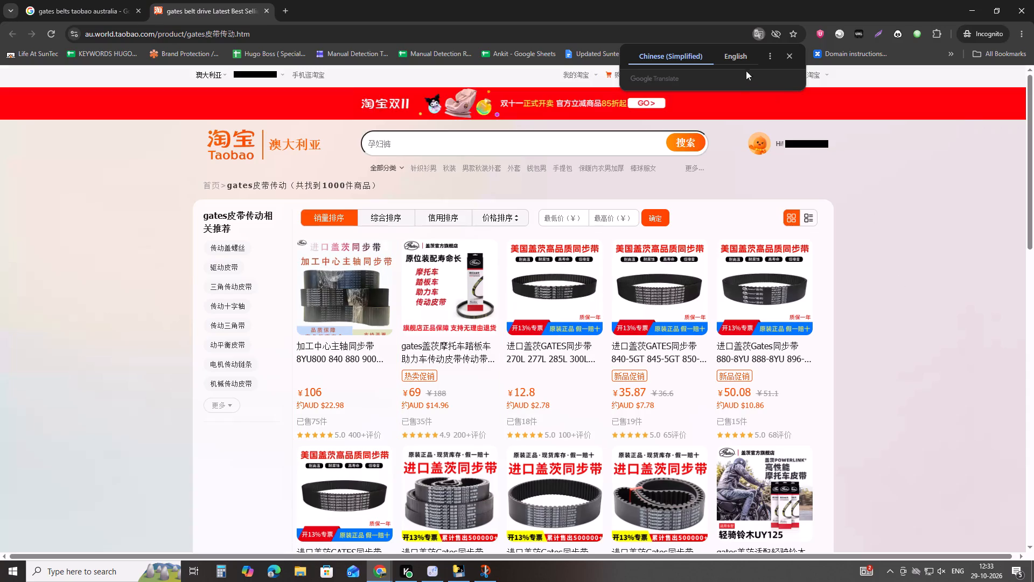
{"action": "left_click", "coordinate": [787, 59]}
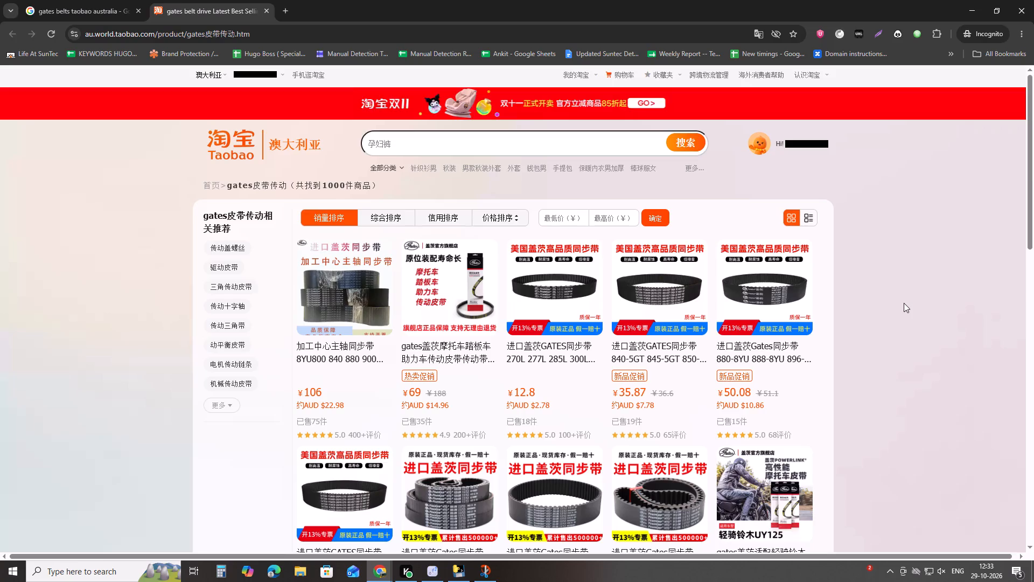
Examine the Gates belt listings on the Taobao results page at a larger zoom, checking product images, titles and prices.
{"action": "scroll", "coordinate": [904, 303], "scroll_direction": "down", "scroll_amount": 10}
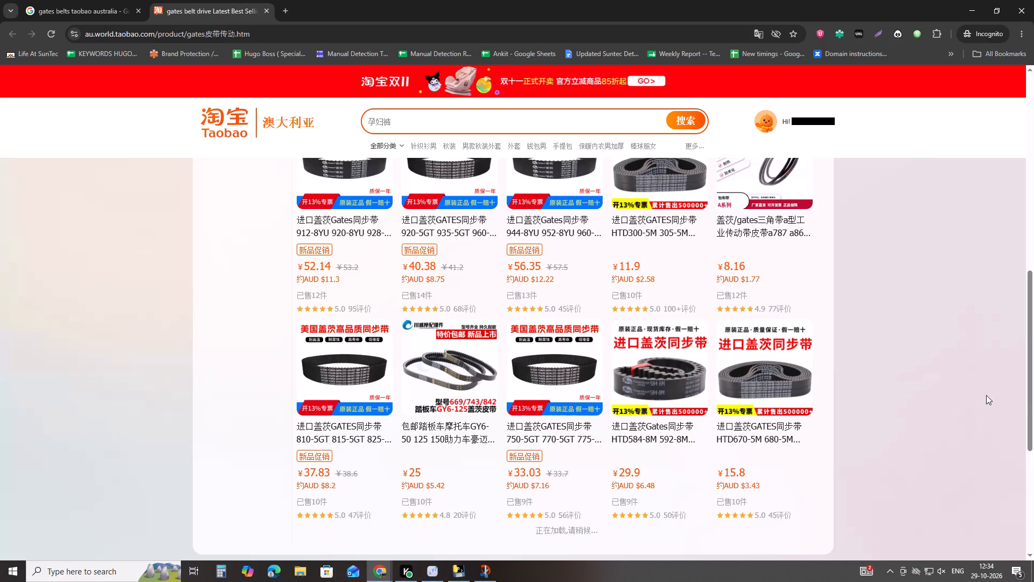
{"action": "scroll", "coordinate": [909, 379], "scroll_direction": "up", "scroll_amount": 3}
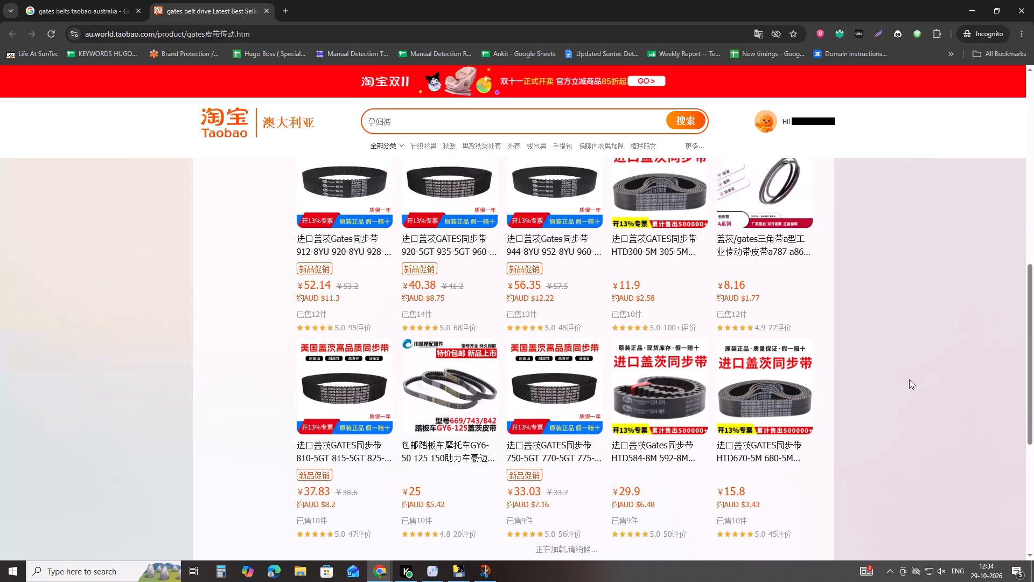
{"action": "scroll", "coordinate": [909, 379], "scroll_direction": "up", "scroll_amount": 7}
{"action": "scroll", "coordinate": [907, 381], "scroll_direction": "down", "scroll_amount": 14}
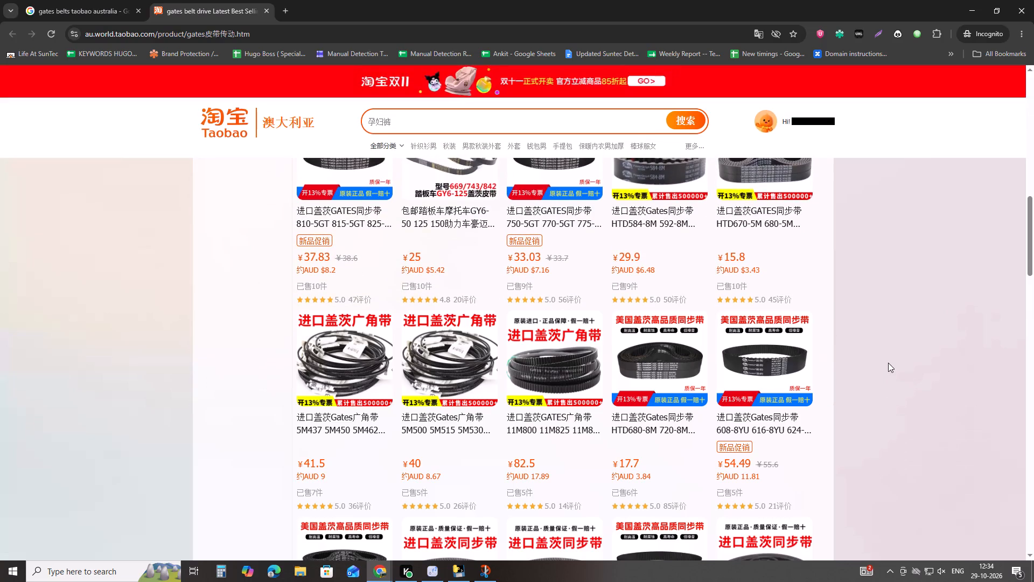
{"action": "scroll", "coordinate": [888, 363], "scroll_direction": "down", "scroll_amount": 7}
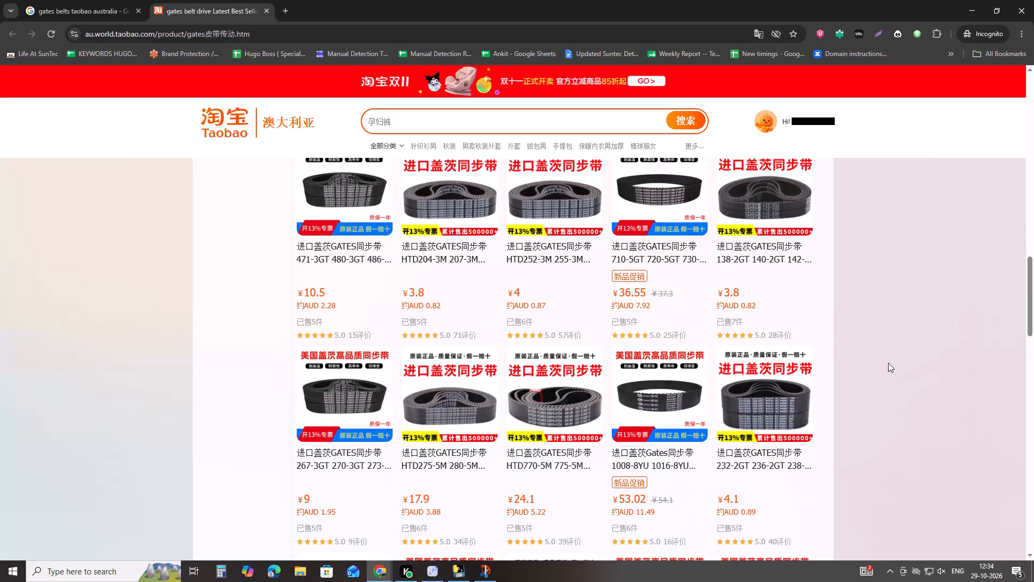
{"action": "scroll", "coordinate": [888, 363], "scroll_direction": "up", "scroll_amount": 1, "text": "ctrl"}
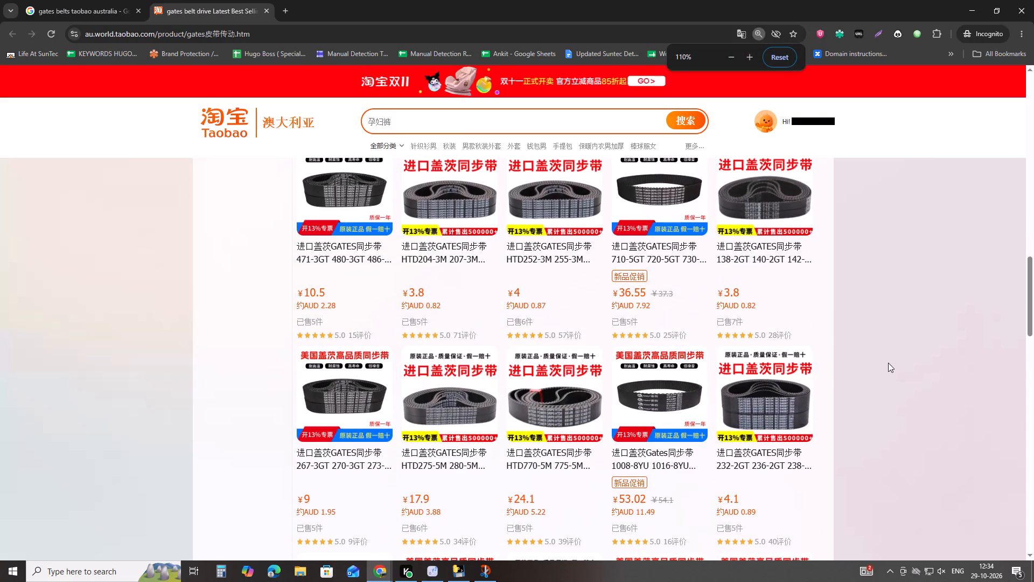
{"action": "scroll", "coordinate": [888, 363], "scroll_direction": "up", "scroll_amount": 2, "text": "ctrl"}
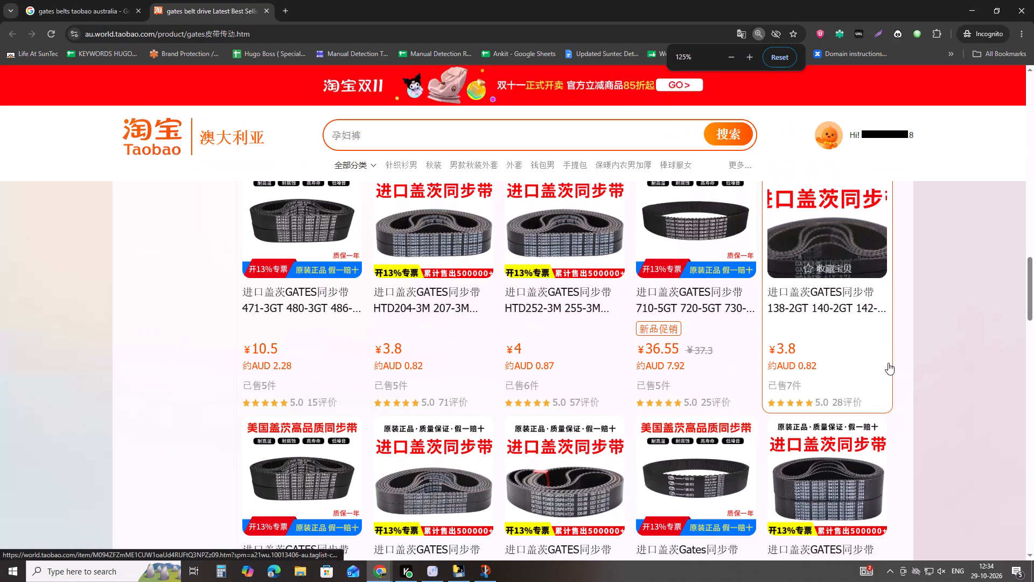
{"action": "scroll", "coordinate": [521, 354], "scroll_direction": "up", "scroll_amount": 8}
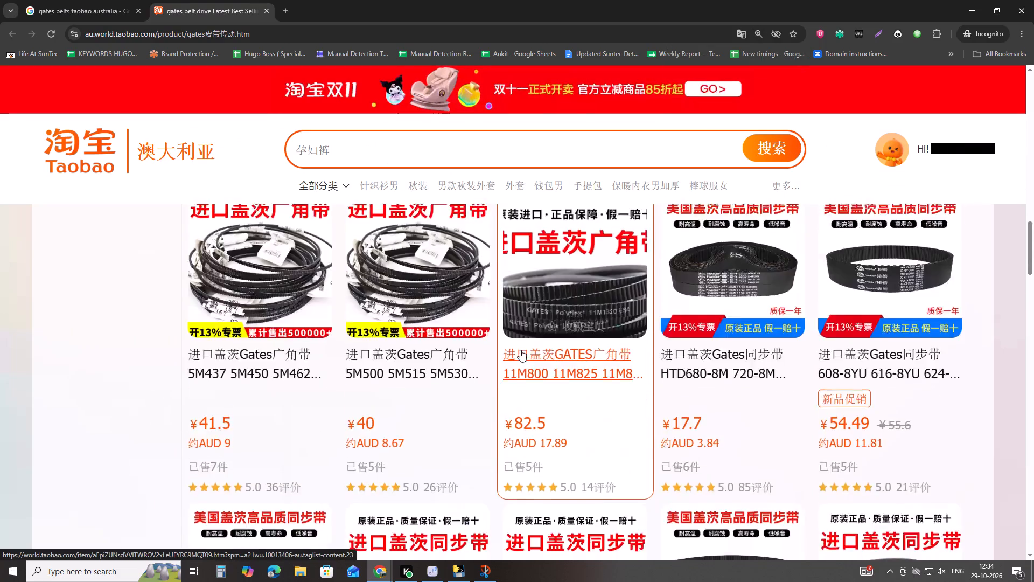
{"action": "scroll", "coordinate": [520, 350], "scroll_direction": "up", "scroll_amount": 17}
{"action": "scroll", "coordinate": [520, 350], "scroll_direction": "up", "scroll_amount": 4}
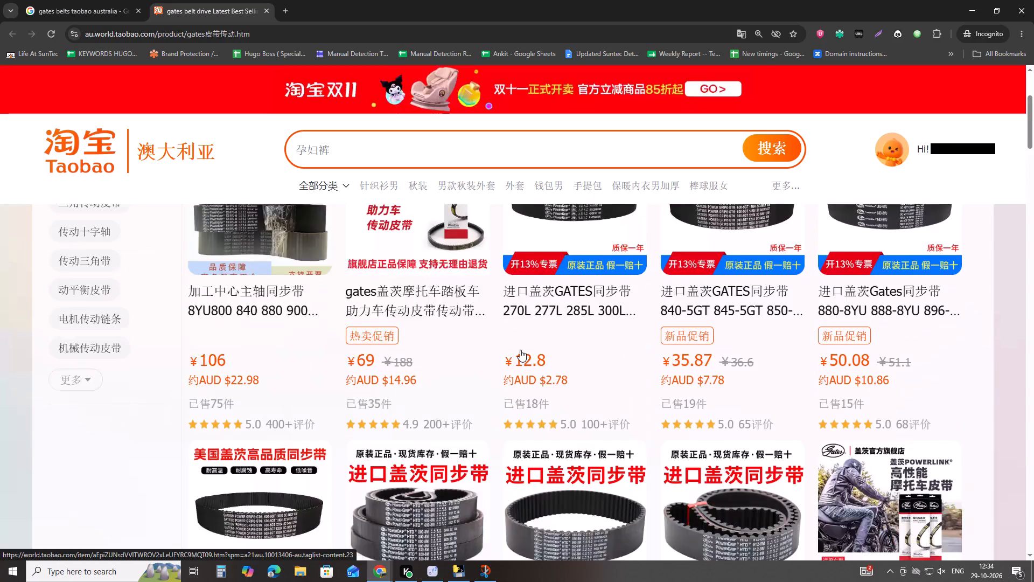
{"action": "scroll", "coordinate": [520, 350], "scroll_direction": "up", "scroll_amount": 4}
{"action": "scroll", "coordinate": [481, 341], "scroll_direction": "down", "scroll_amount": 2}
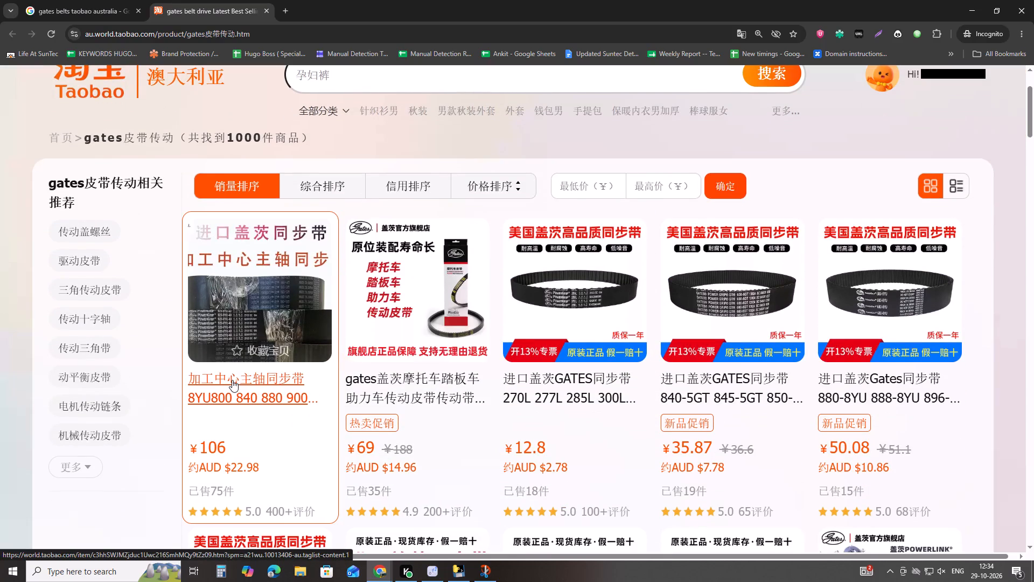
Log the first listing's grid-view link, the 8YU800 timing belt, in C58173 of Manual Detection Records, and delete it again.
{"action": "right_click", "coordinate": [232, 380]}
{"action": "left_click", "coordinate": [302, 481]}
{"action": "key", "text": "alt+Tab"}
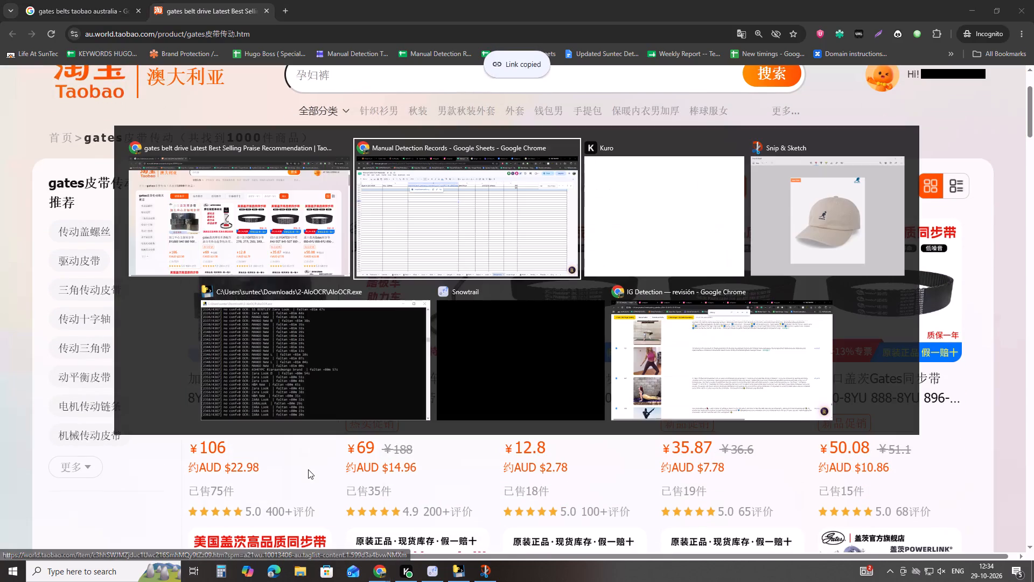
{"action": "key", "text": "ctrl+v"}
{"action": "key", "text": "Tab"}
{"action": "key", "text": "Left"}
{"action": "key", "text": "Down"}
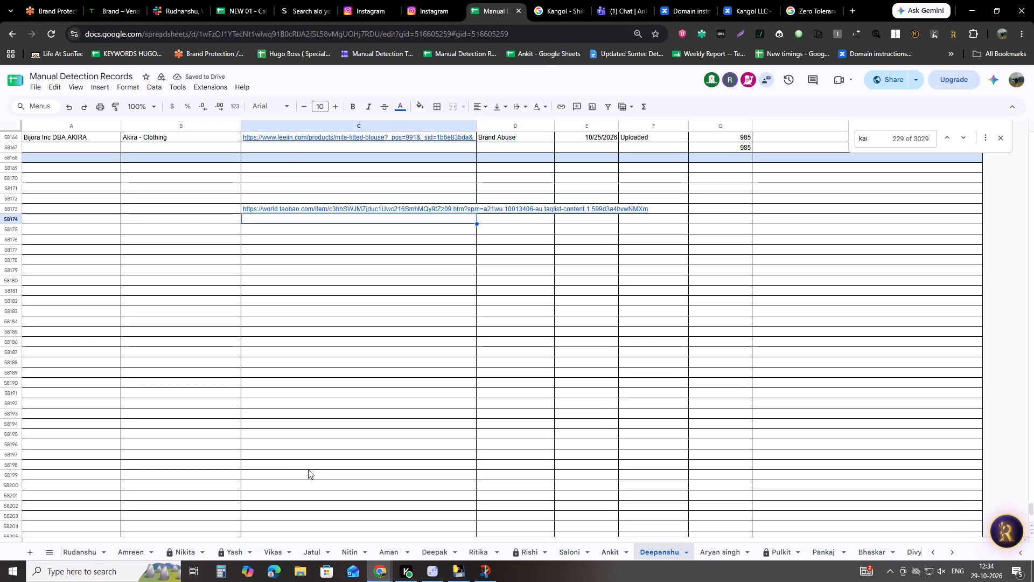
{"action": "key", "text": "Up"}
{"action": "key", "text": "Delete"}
Show the Taobao results as a list and log the 8YU800 Gates timing belt's link in C58173 of Manual Detection Records.
{"action": "key", "text": "alt+Tab"}
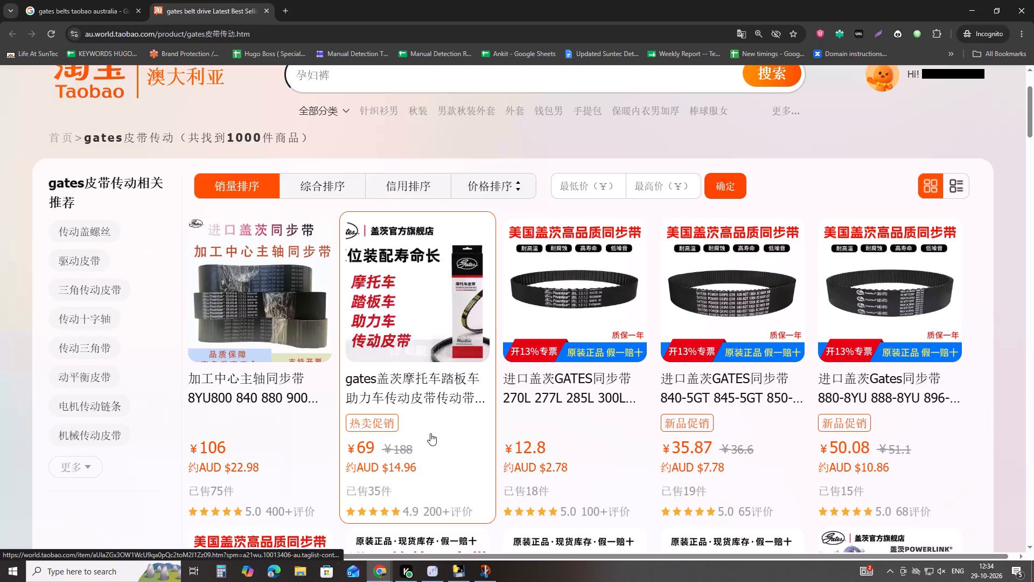
{"action": "left_click", "coordinate": [953, 186]}
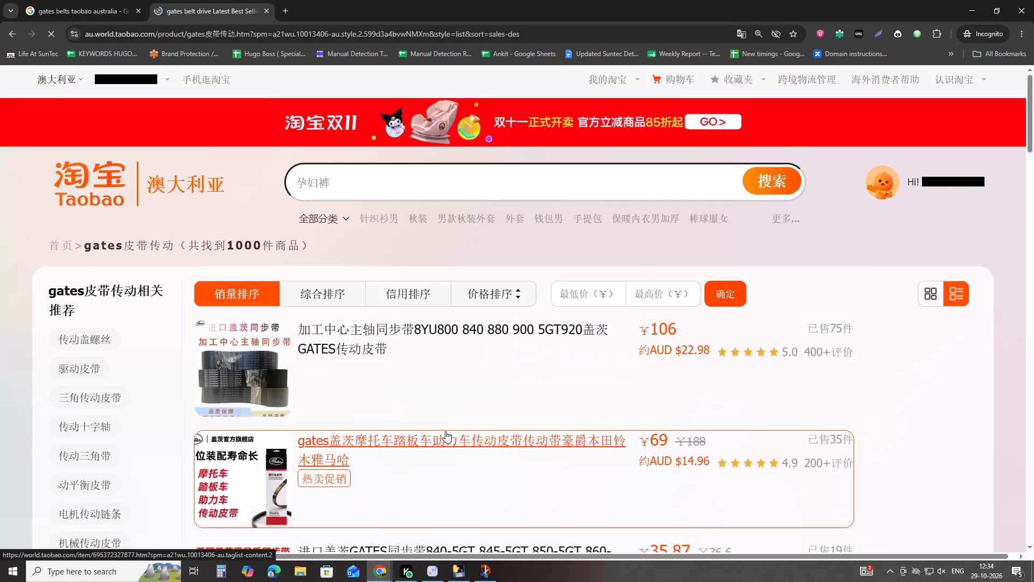
{"action": "right_click", "coordinate": [346, 331]}
{"action": "left_click", "coordinate": [411, 431]}
{"action": "key", "text": "alt+Tab"}
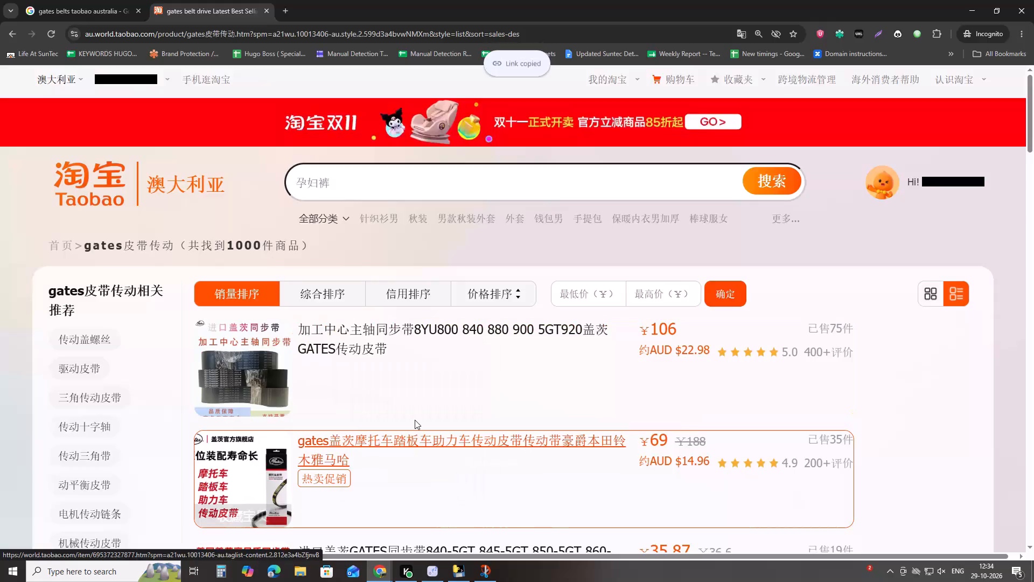
{"action": "key", "text": "ctrl+v"}
{"action": "key", "text": "Tab"}
{"action": "key", "text": "Left"}
{"action": "key", "text": "Down"}
Copy the Gates motorcycle and scooter drive belt listing's link from Taobao into C58174 of the records sheet.
{"action": "key", "text": "alt+Tab"}
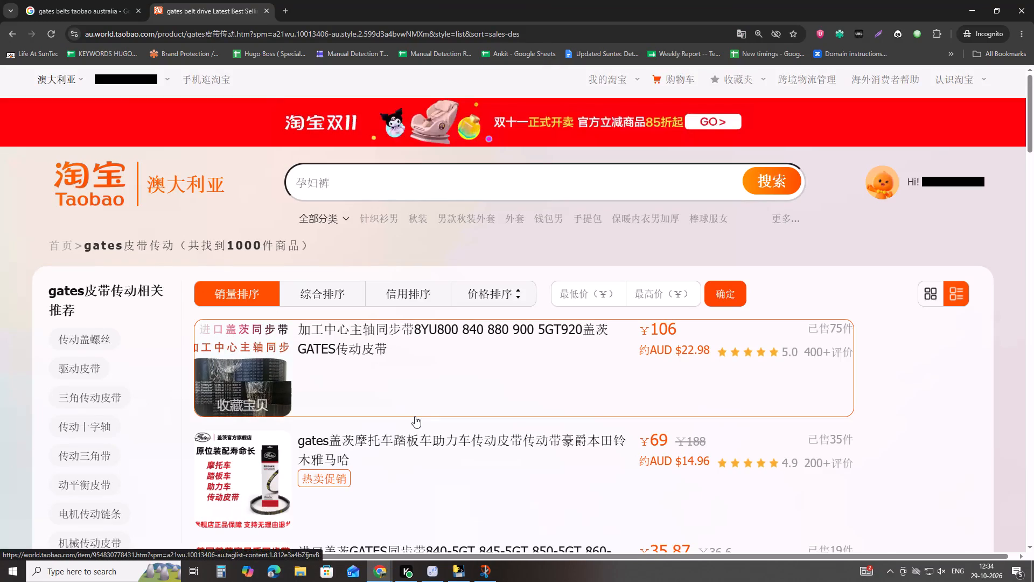
{"action": "scroll", "coordinate": [407, 407], "scroll_direction": "down", "scroll_amount": 1}
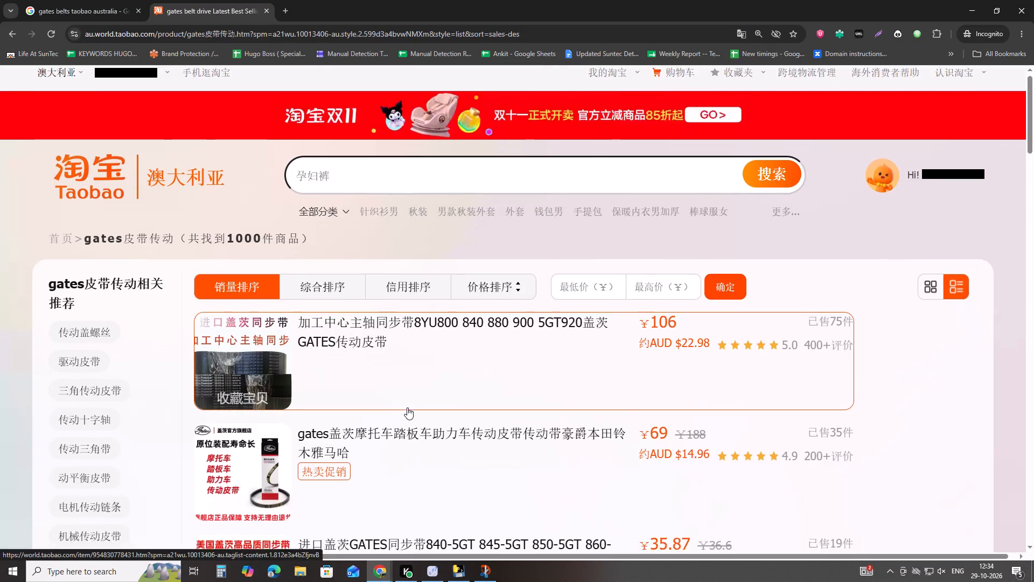
{"action": "scroll", "coordinate": [407, 407], "scroll_direction": "down", "scroll_amount": 1}
{"action": "right_click", "coordinate": [395, 333]}
{"action": "left_click", "coordinate": [460, 435]}
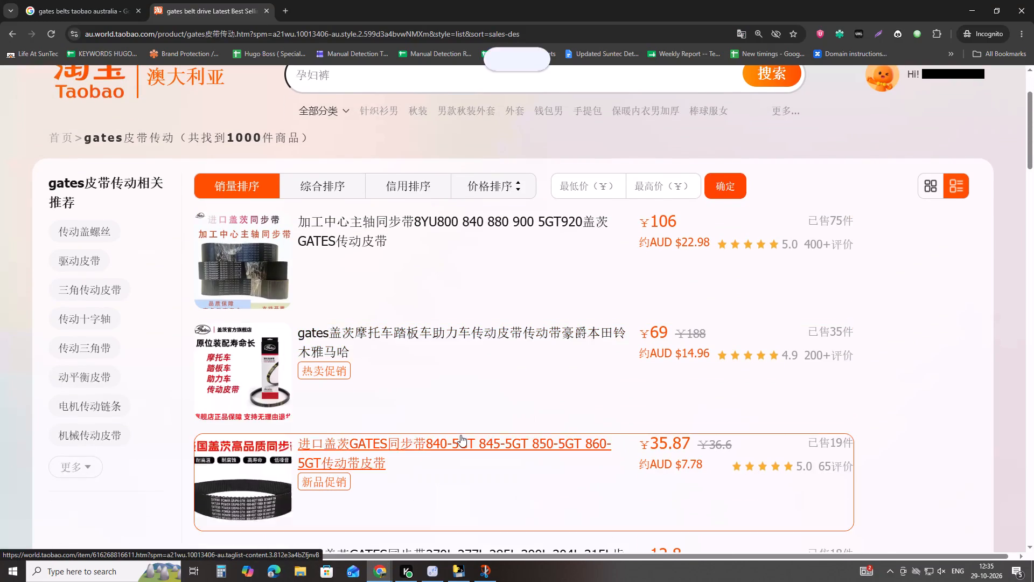
{"action": "key", "text": "alt+Tab"}
{"action": "key", "text": "ctrl+v"}
{"action": "key", "text": "Down"}
Copy the Gates 840-5GT to 860-5GT timing belt listing's link from Taobao into C58175 of the records sheet.
{"action": "key", "text": "alt+Tab"}
{"action": "scroll", "coordinate": [457, 435], "scroll_direction": "down", "scroll_amount": 2}
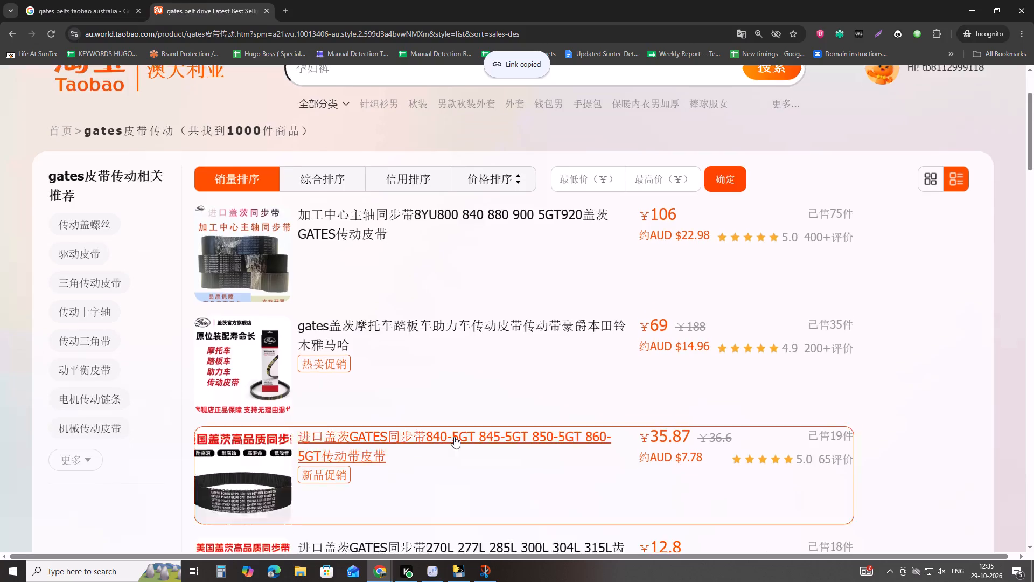
{"action": "right_click", "coordinate": [367, 337]}
{"action": "left_click", "coordinate": [424, 438]}
{"action": "key", "text": "alt+Tab"}
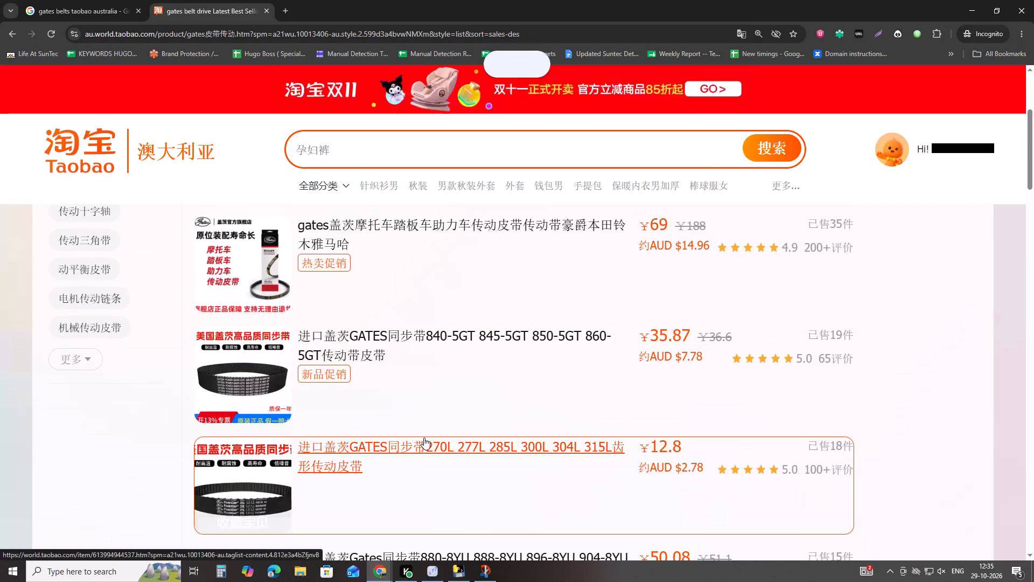
{"action": "key", "text": "ctrl+v"}
{"action": "key", "text": "Down"}
Copy the Gates 270L to 315L toothed belt listing's link from Taobao into C58176 of the records sheet.
{"action": "key", "text": "alt+Tab"}
{"action": "scroll", "coordinate": [425, 434], "scroll_direction": "down", "scroll_amount": 1}
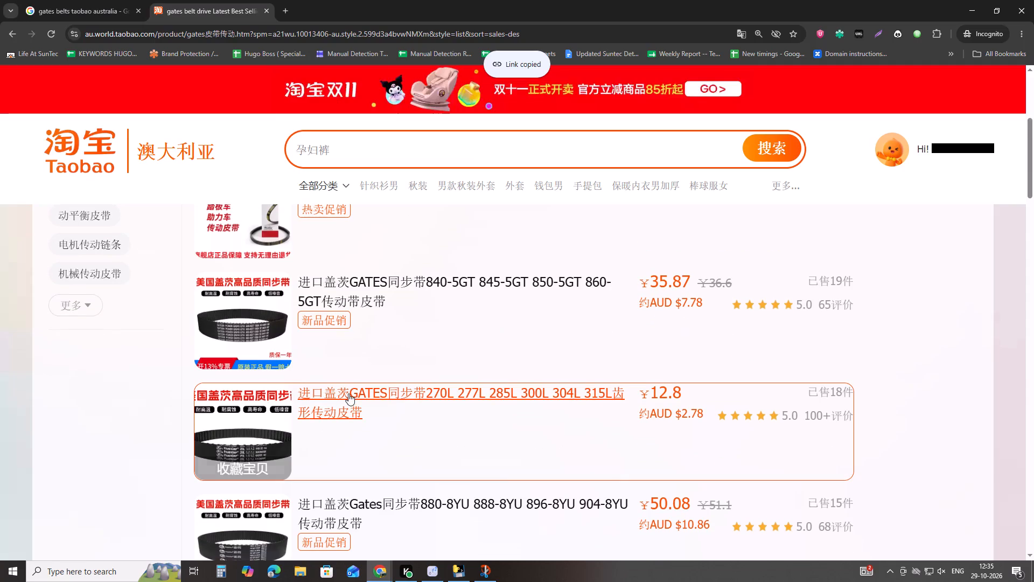
{"action": "right_click", "coordinate": [348, 393]}
{"action": "left_click", "coordinate": [400, 493]}
{"action": "key", "text": "alt+Tab"}
{"action": "key", "text": "ctrl+v"}
{"action": "key", "text": "Down"}
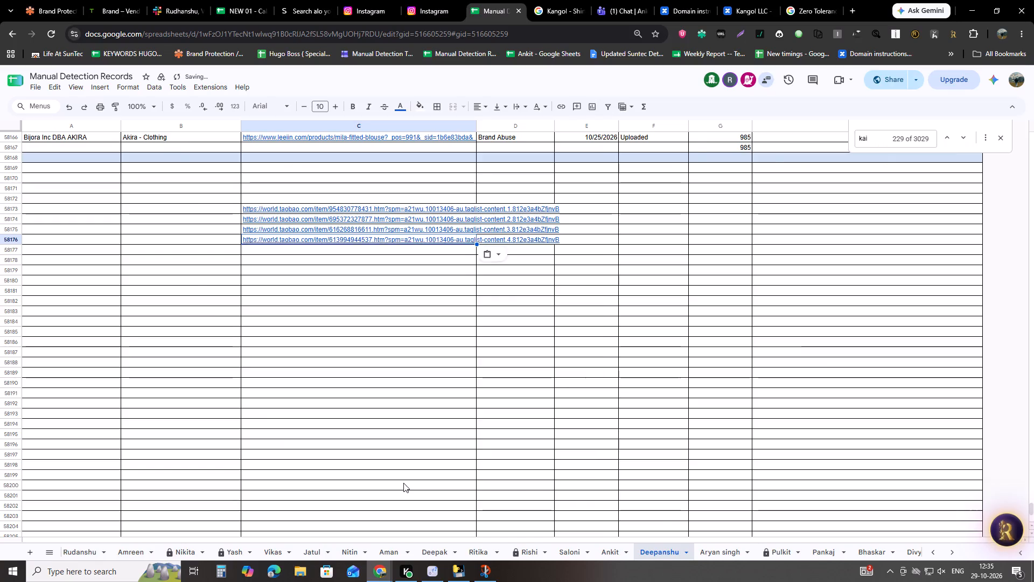
Copy the Gates 880-8YU to 904-8YU timing belt listing's link from Taobao into C58177 of the records sheet.
{"action": "key", "text": "alt+Tab"}
{"action": "scroll", "coordinate": [383, 444], "scroll_direction": "down", "scroll_amount": 2}
{"action": "right_click", "coordinate": [342, 399]}
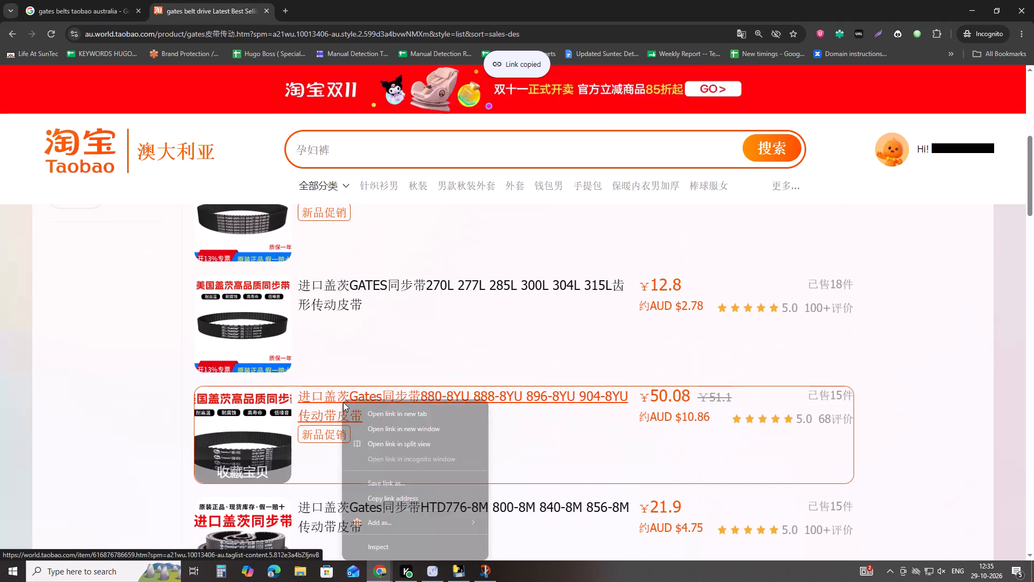
{"action": "left_click", "coordinate": [386, 496]}
{"action": "key", "text": "alt+Tab"}
{"action": "key", "text": "ctrl+v"}
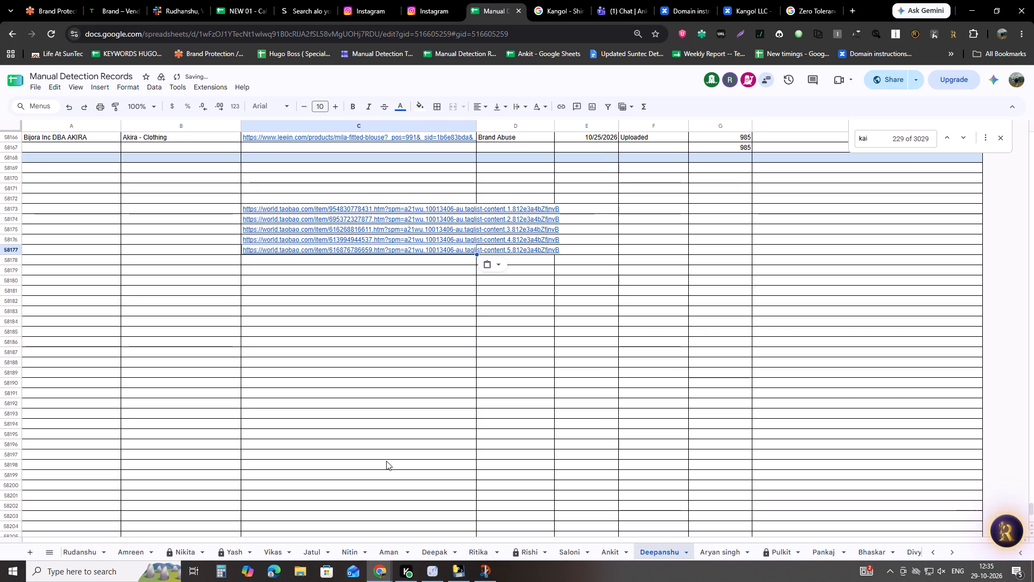
{"action": "key", "text": "Down"}
Copy the Gates HTD776-8M to 856-8M timing belt listing's link from Taobao into C58178 of the records sheet.
{"action": "key", "text": "alt+Tab"}
{"action": "scroll", "coordinate": [372, 448], "scroll_direction": "down", "scroll_amount": 2}
{"action": "right_click", "coordinate": [344, 399]}
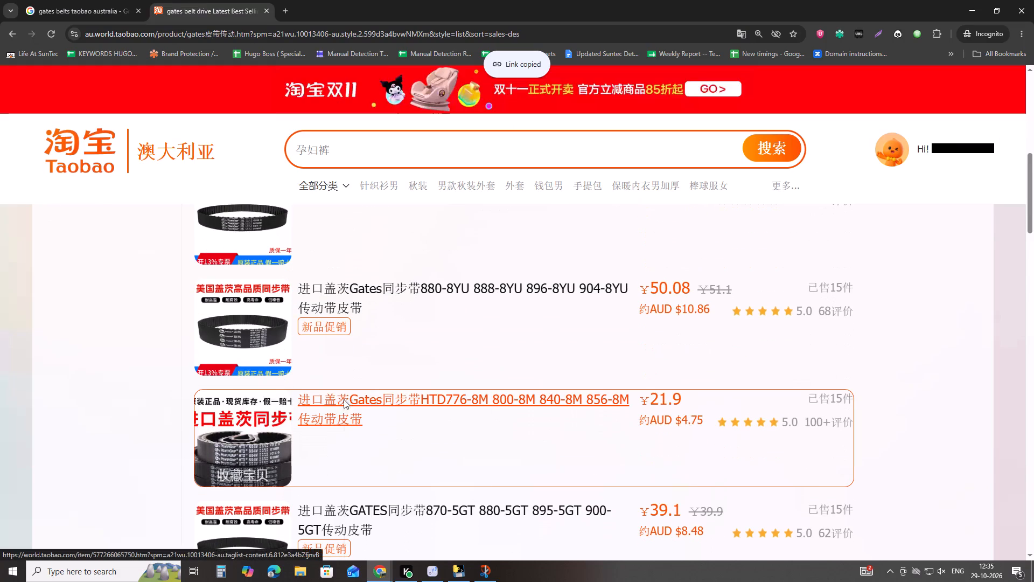
{"action": "left_click", "coordinate": [393, 500]}
{"action": "key", "text": "alt+Tab"}
{"action": "key", "text": "ctrl+v"}
{"action": "key", "text": "Down"}
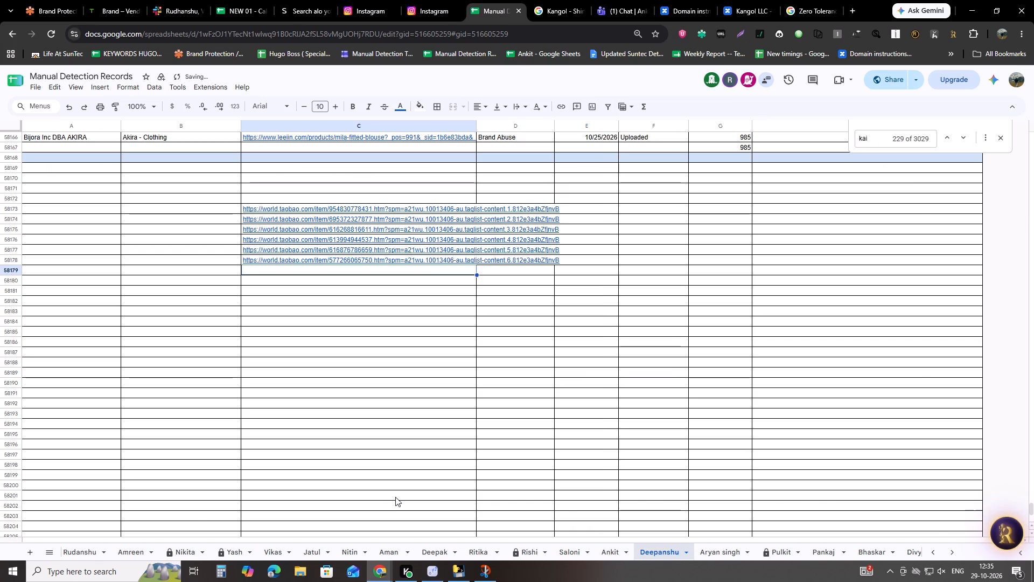
Copy the Gates 870-5GT to 900-5GT timing belt listing's link from Taobao into C58179 of the records sheet.
{"action": "key", "text": "alt+Tab"}
{"action": "scroll", "coordinate": [377, 446], "scroll_direction": "down", "scroll_amount": 1}
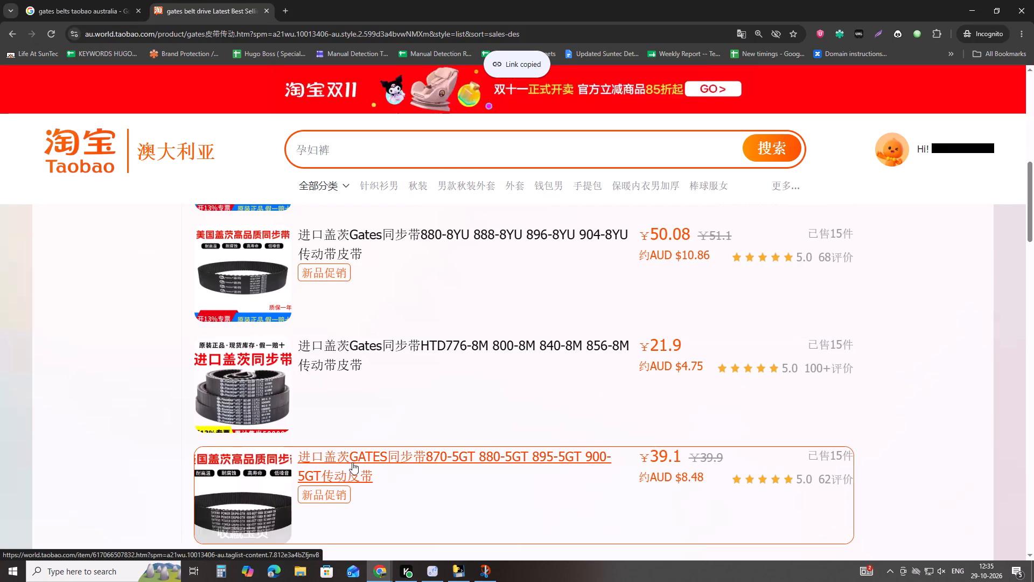
{"action": "right_click", "coordinate": [351, 456]}
{"action": "left_click", "coordinate": [403, 396]}
{"action": "key", "text": "alt+Tab"}
{"action": "key", "text": "alt+Tab"}
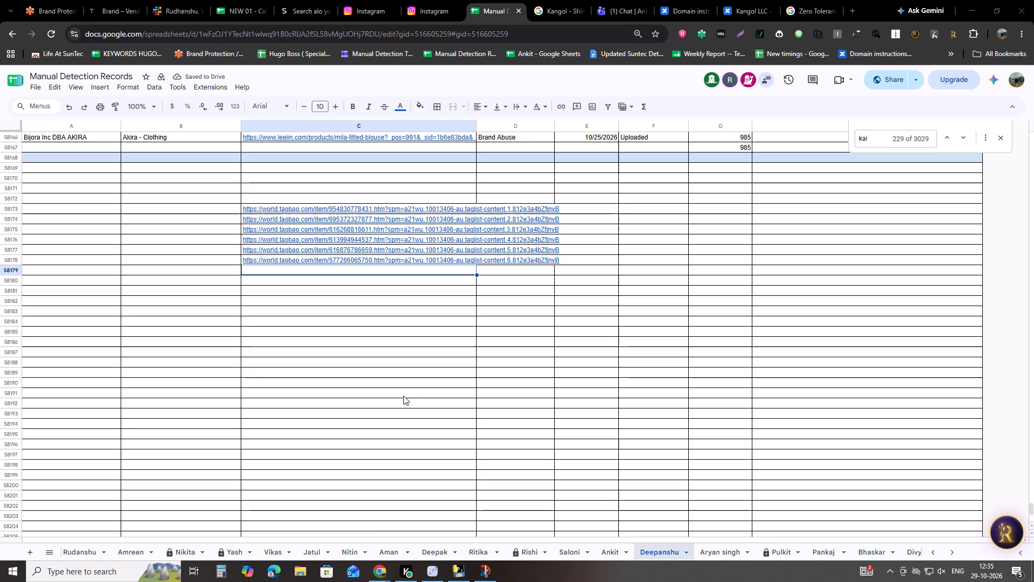
{"action": "key", "text": "ctrl+v"}
{"action": "key", "text": "Down"}
Copy the Gates HTD512-8M to 576-8M timing belt listing's link from Taobao into C58180 of the records sheet.
{"action": "key", "text": "alt+Tab"}
{"action": "scroll", "coordinate": [403, 396], "scroll_direction": "down", "scroll_amount": 4}
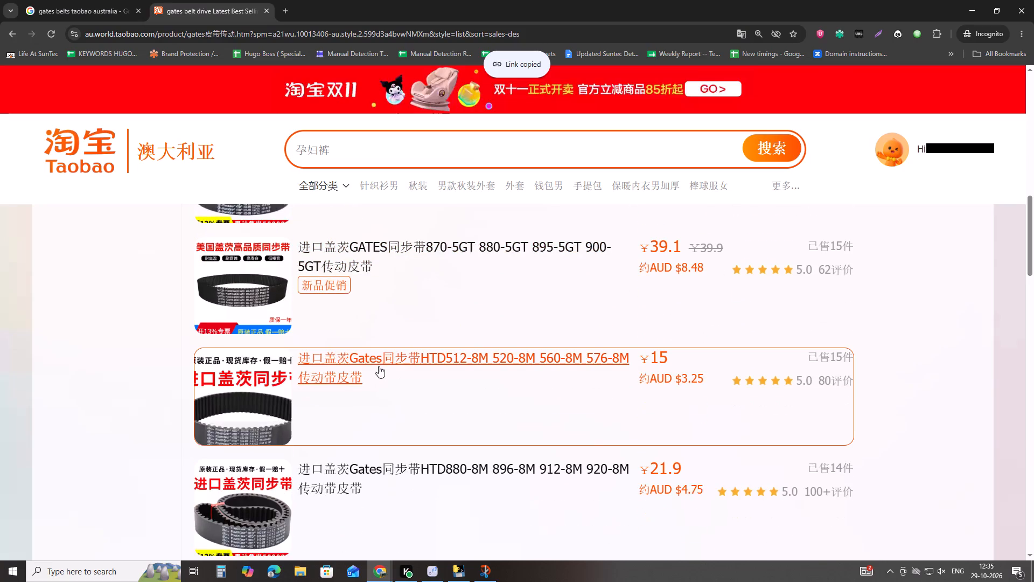
{"action": "right_click", "coordinate": [344, 350]}
{"action": "left_click", "coordinate": [393, 451]}
{"action": "key", "text": "alt+Tab"}
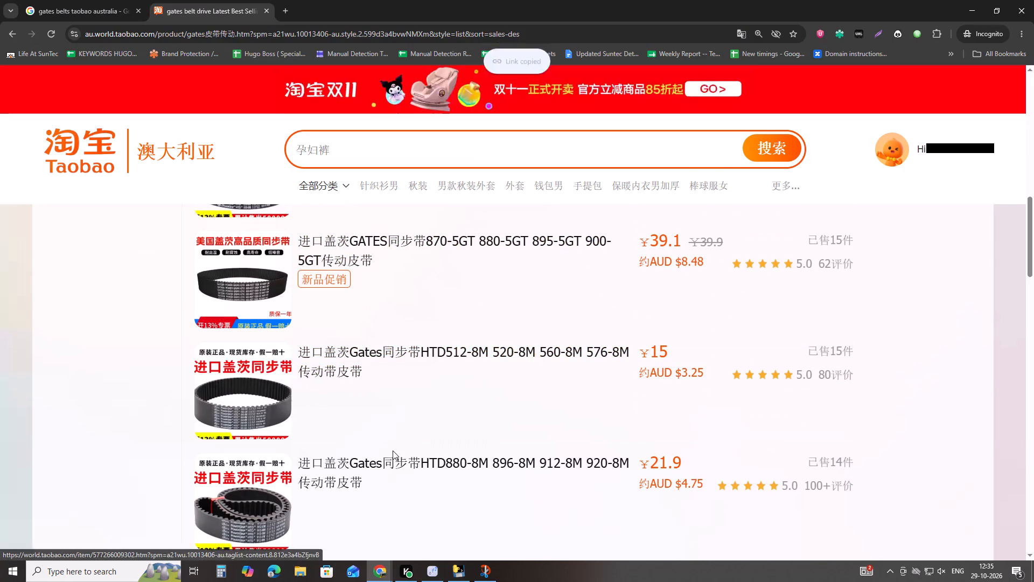
{"action": "key", "text": "ctrl+v"}
{"action": "key", "text": "Down"}
Copy the Gates HTD880-8M to 920-8M timing belt listing's link from Taobao into C58181 of the records sheet.
{"action": "key", "text": "alt+Tab"}
{"action": "scroll", "coordinate": [382, 451], "scroll_direction": "down", "scroll_amount": 1}
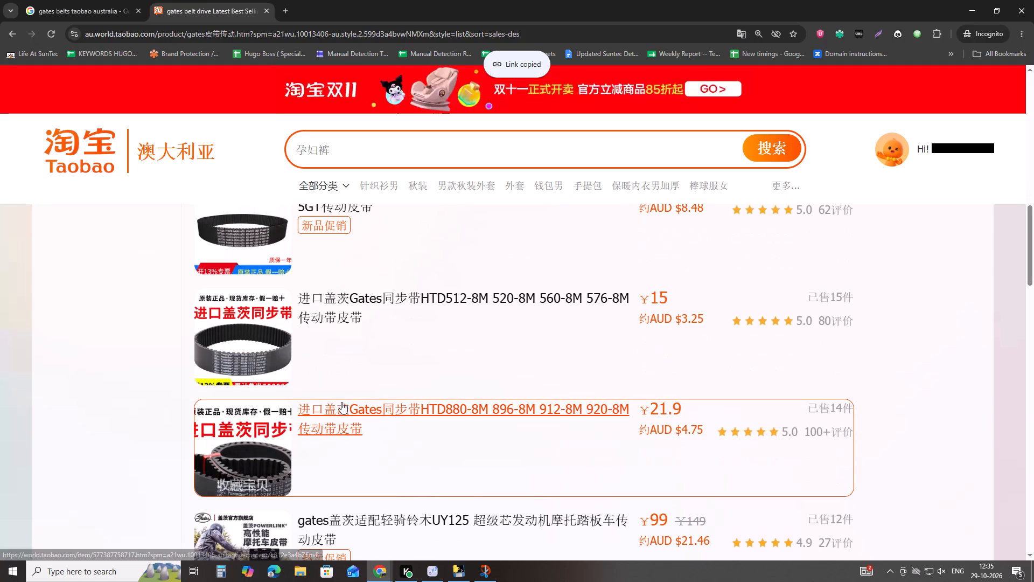
{"action": "right_click", "coordinate": [340, 407]}
{"action": "left_click", "coordinate": [403, 344]}
{"action": "key", "text": "alt+Tab"}
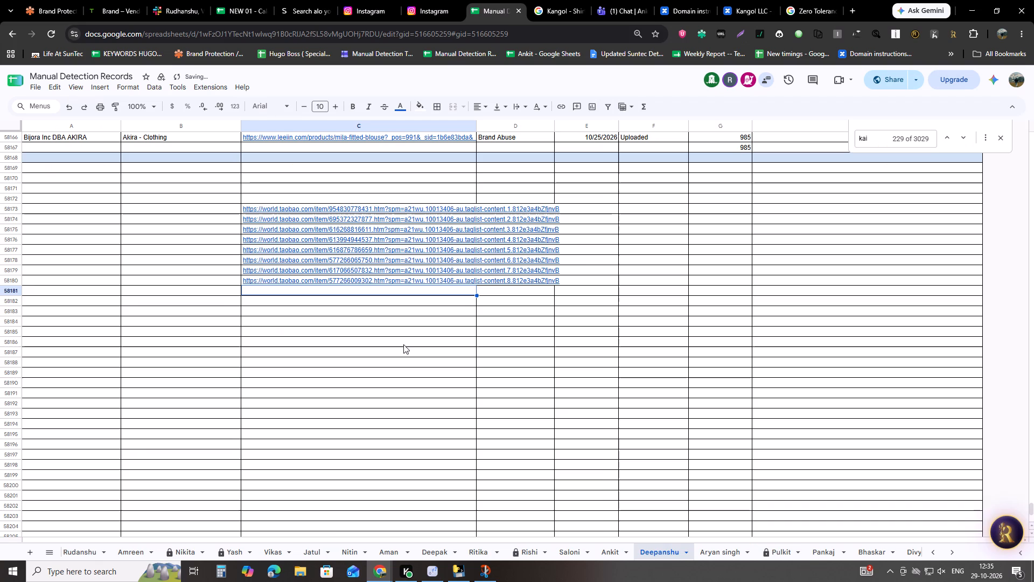
{"action": "key", "text": "ctrl+v"}
{"action": "key", "text": "Down"}
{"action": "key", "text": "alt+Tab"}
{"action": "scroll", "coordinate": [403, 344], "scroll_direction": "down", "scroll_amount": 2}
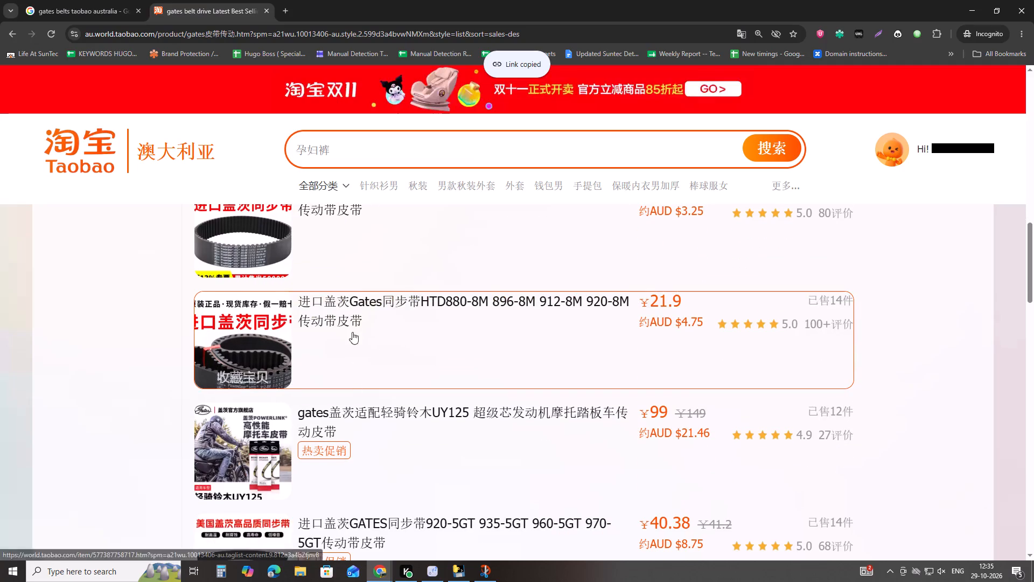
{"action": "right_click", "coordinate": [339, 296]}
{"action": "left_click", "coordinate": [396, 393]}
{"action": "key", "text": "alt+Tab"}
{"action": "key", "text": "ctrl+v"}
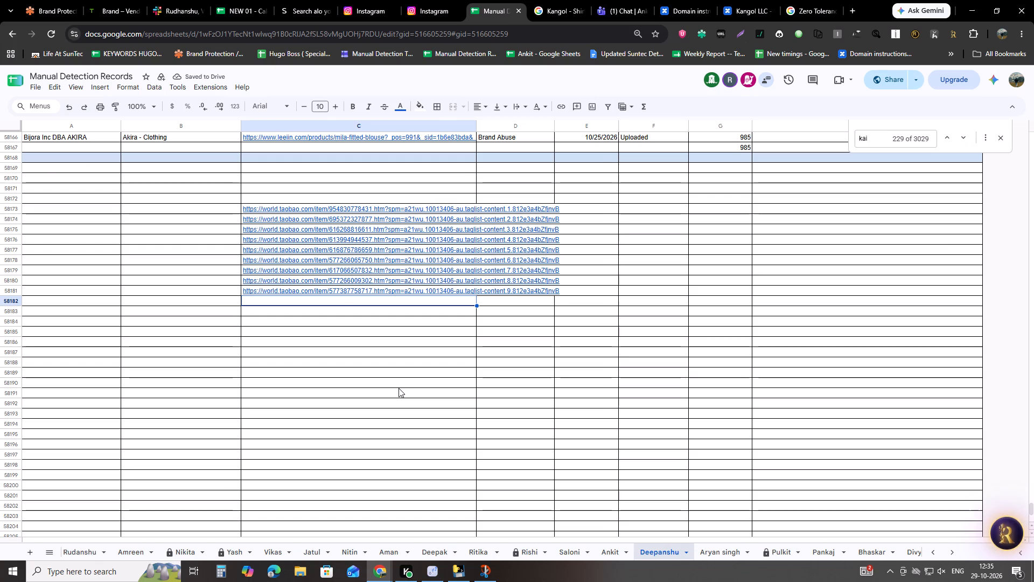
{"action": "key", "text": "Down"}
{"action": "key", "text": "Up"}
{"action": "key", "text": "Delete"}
Copy the Gates Suzuki UY125 motorcycle belt listing's link from Taobao into C58182 of the records sheet.
{"action": "key", "text": "alt+Tab"}
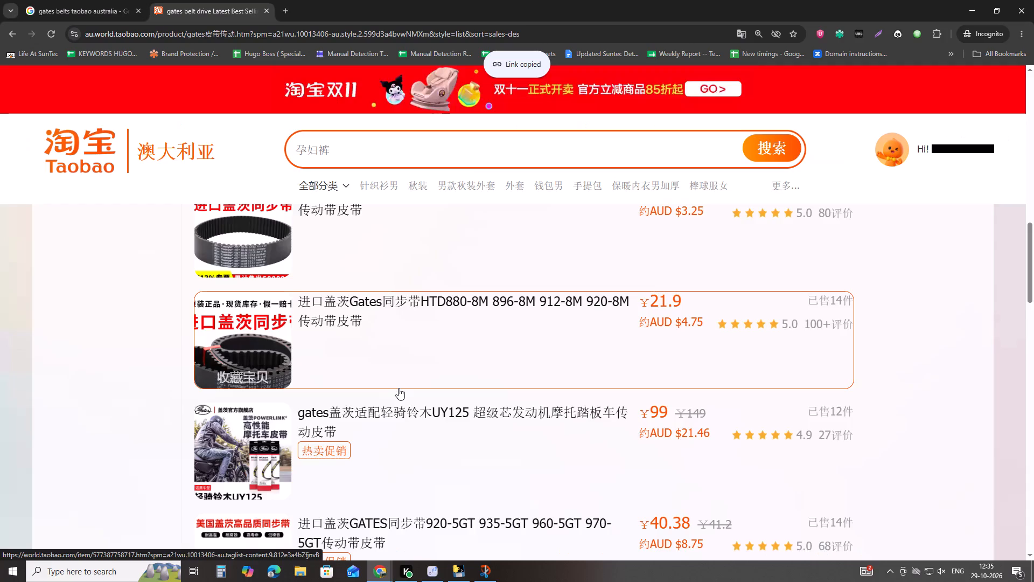
{"action": "scroll", "coordinate": [399, 387], "scroll_direction": "down", "scroll_amount": 1}
{"action": "right_click", "coordinate": [346, 362]}
{"action": "left_click", "coordinate": [406, 467]}
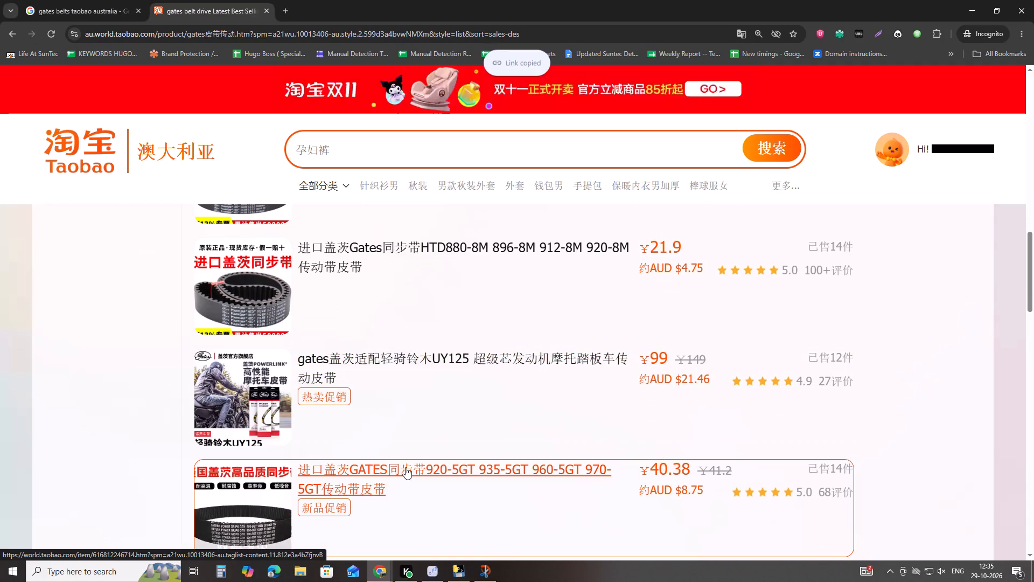
{"action": "key", "text": "alt+Tab"}
{"action": "key", "text": "ctrl+v"}
{"action": "key", "text": "Down"}
Copy the Gates 920-5GT to 970-5GT timing belt listing's link from Taobao into C58183 of the records sheet.
{"action": "key", "text": "alt+Tab"}
{"action": "scroll", "coordinate": [401, 458], "scroll_direction": "down", "scroll_amount": 1}
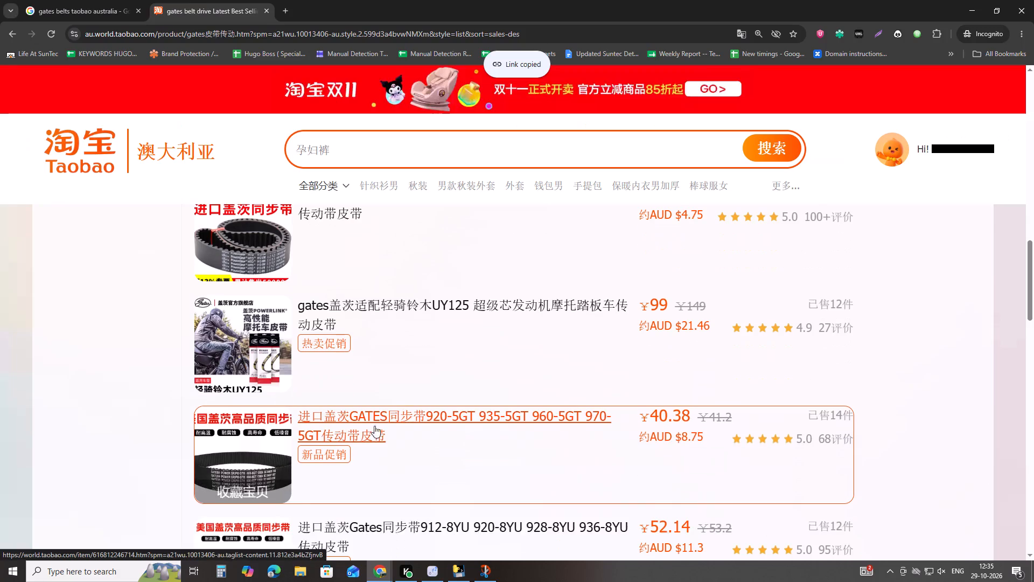
{"action": "right_click", "coordinate": [353, 418]}
{"action": "left_click", "coordinate": [402, 359]}
{"action": "key", "text": "alt+Tab"}
{"action": "key", "text": "ctrl+v"}
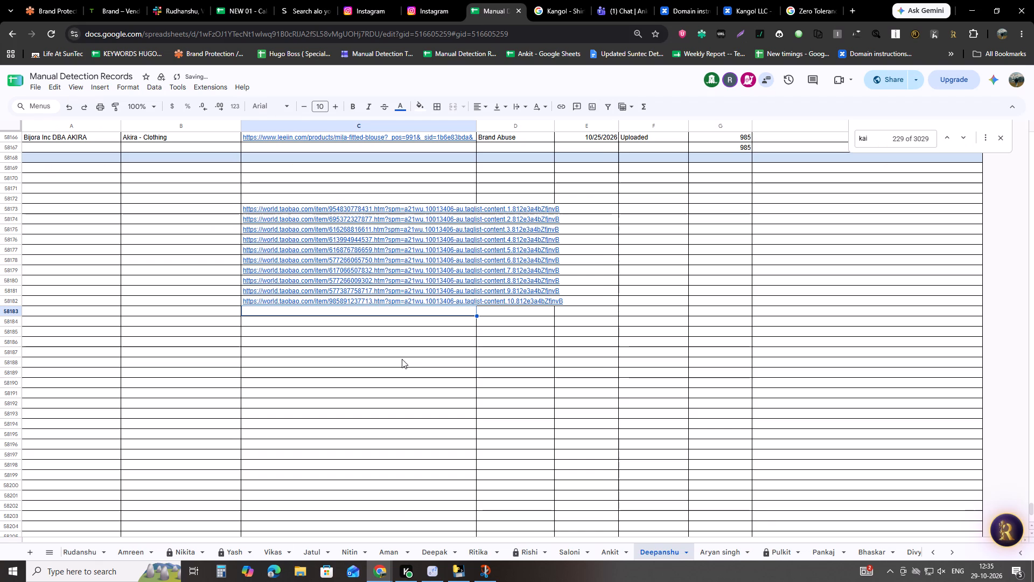
{"action": "key", "text": "Down"}
Copy the Gates 912-8YU to 936-8YU timing belt listing's link from Taobao into C58184 of the records sheet.
{"action": "key", "text": "alt+Tab"}
{"action": "scroll", "coordinate": [383, 363], "scroll_direction": "down", "scroll_amount": 3}
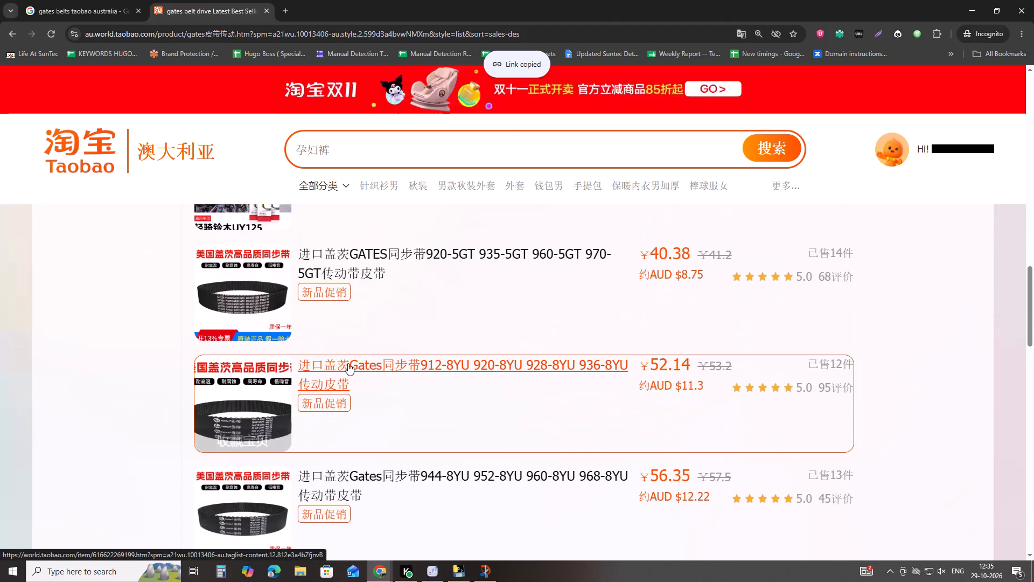
{"action": "right_click", "coordinate": [348, 363]}
{"action": "left_click", "coordinate": [411, 459]}
{"action": "key", "text": "alt+Tab"}
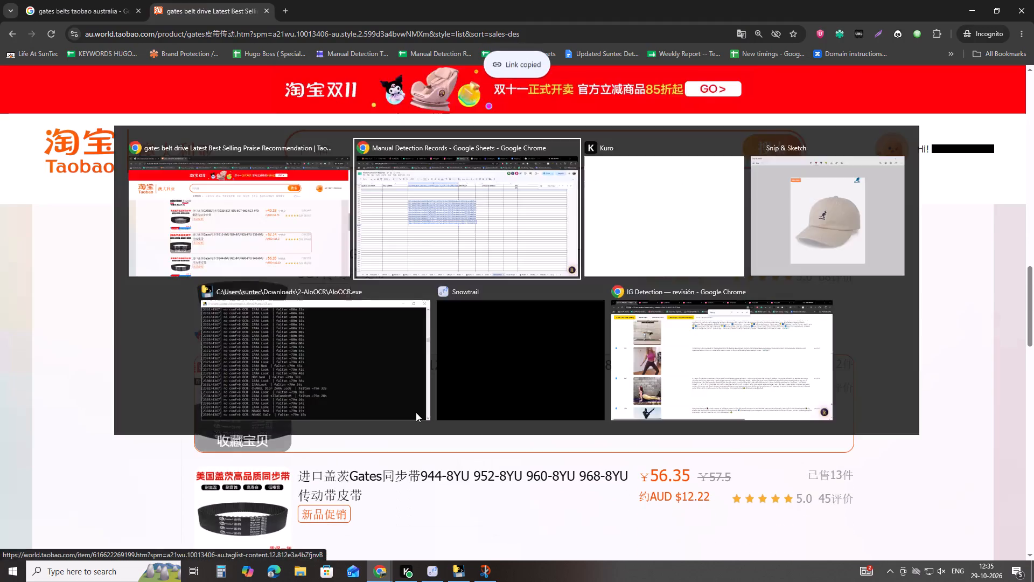
{"action": "key", "text": "ctrl+v"}
{"action": "key", "text": "Down"}
Copy the Gates 944-8YU to 968-8YU timing belt listing's link from Taobao into C58185 of the records sheet.
{"action": "key", "text": "alt+Tab"}
{"action": "scroll", "coordinate": [354, 398], "scroll_direction": "down", "scroll_amount": 2}
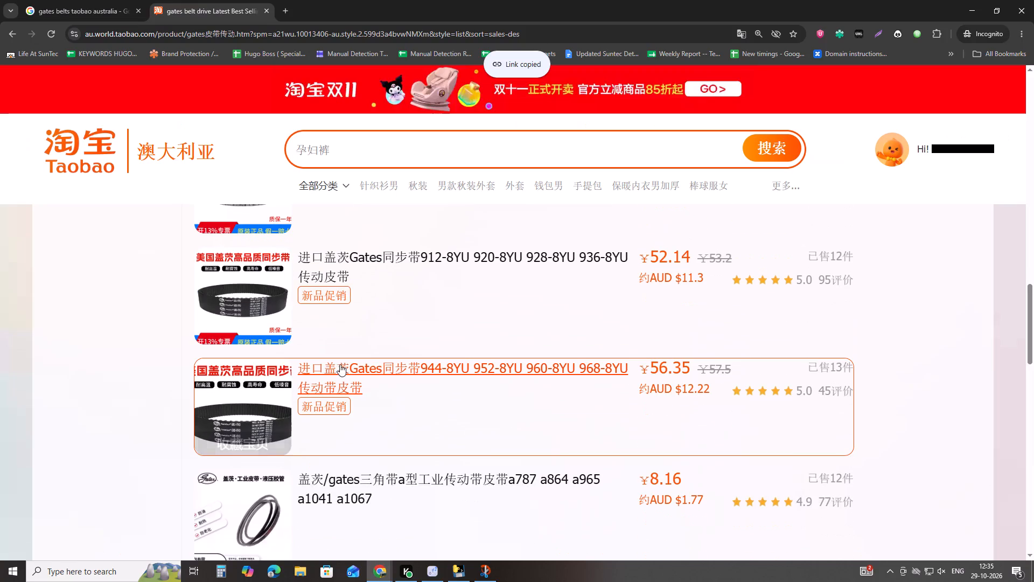
{"action": "right_click", "coordinate": [341, 370]}
{"action": "left_click", "coordinate": [410, 473]}
{"action": "key", "text": "alt+Tab"}
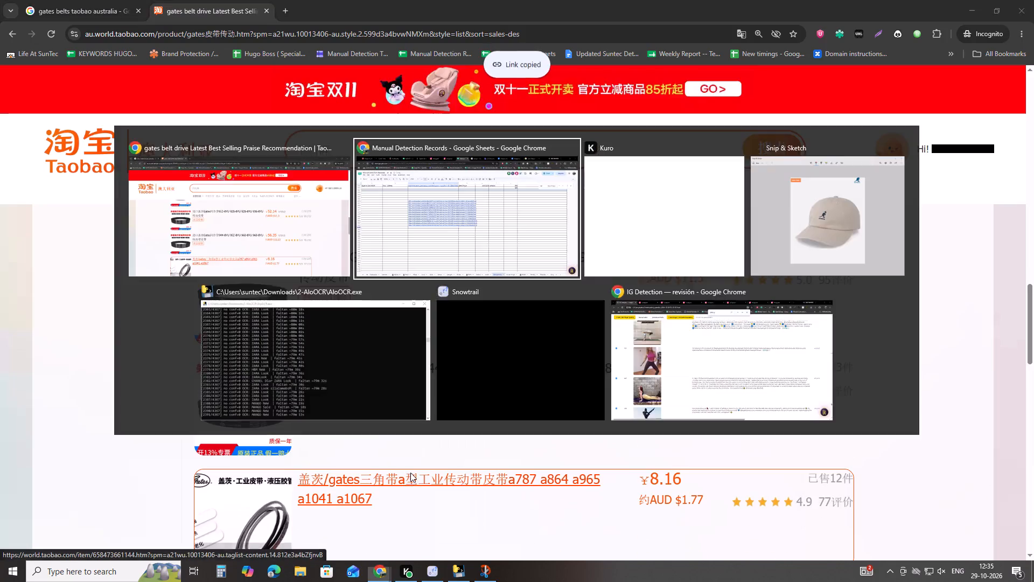
{"action": "key", "text": "ctrl+v"}
{"action": "key", "text": "Down"}
Copy the Gates a787 to a1067 industrial V-belt listing's link from Taobao into C58186 of the records sheet.
{"action": "key", "text": "alt+Tab"}
{"action": "scroll", "coordinate": [407, 468], "scroll_direction": "down", "scroll_amount": 2}
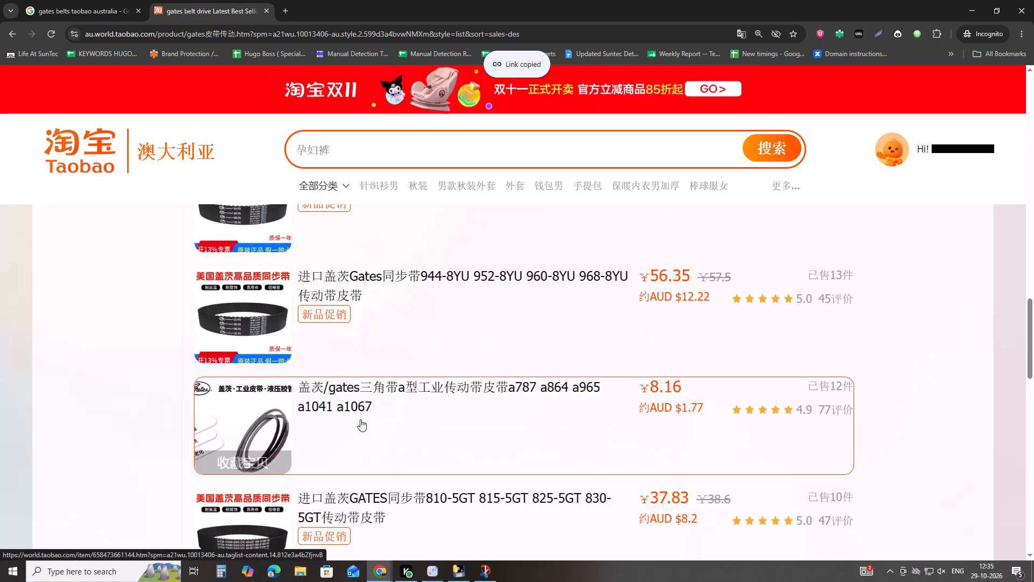
{"action": "right_click", "coordinate": [349, 374]}
{"action": "left_click", "coordinate": [415, 478]}
{"action": "key", "text": "alt+Tab"}
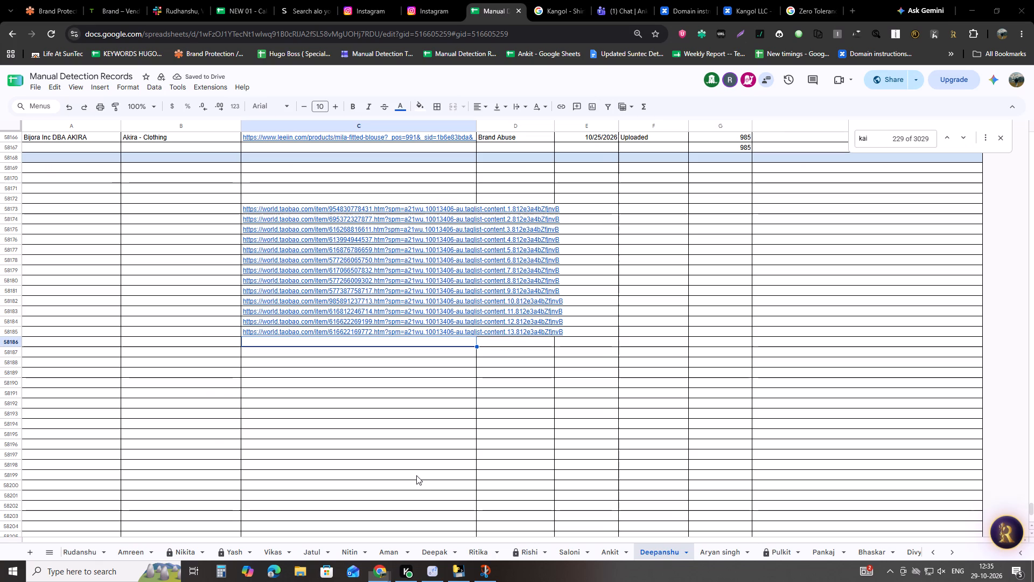
{"action": "key", "text": "ctrl+v"}
{"action": "key", "text": "Down"}
Copy the Gates 810-5GT to 830-5GT timing belt listing's link from Taobao into C58187 of the records sheet.
{"action": "key", "text": "alt+Tab"}
{"action": "scroll", "coordinate": [385, 465], "scroll_direction": "down", "scroll_amount": 2}
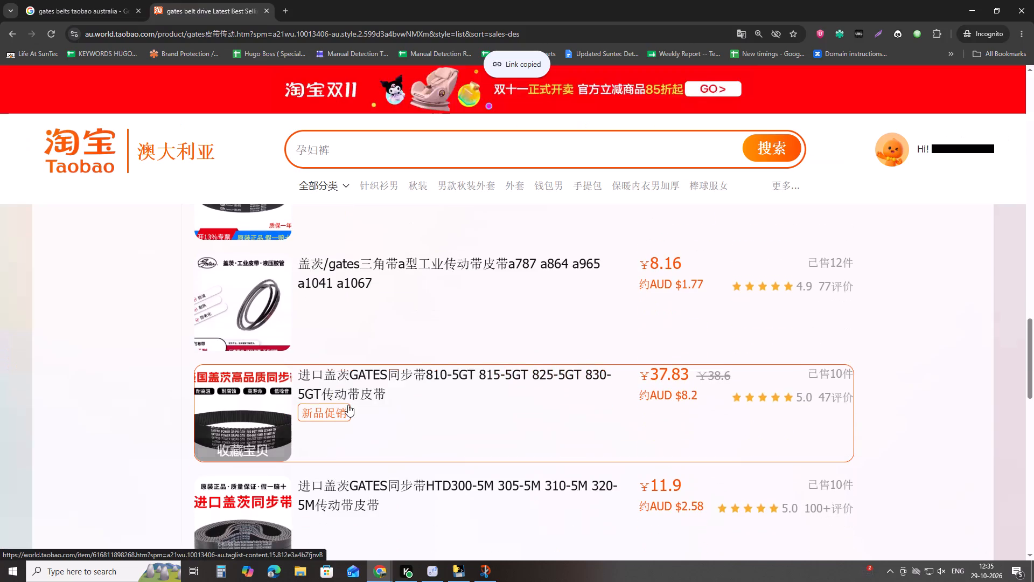
{"action": "right_click", "coordinate": [346, 376]}
{"action": "left_click", "coordinate": [402, 475]}
{"action": "key", "text": "alt+Tab"}
{"action": "key", "text": "ctrl+v"}
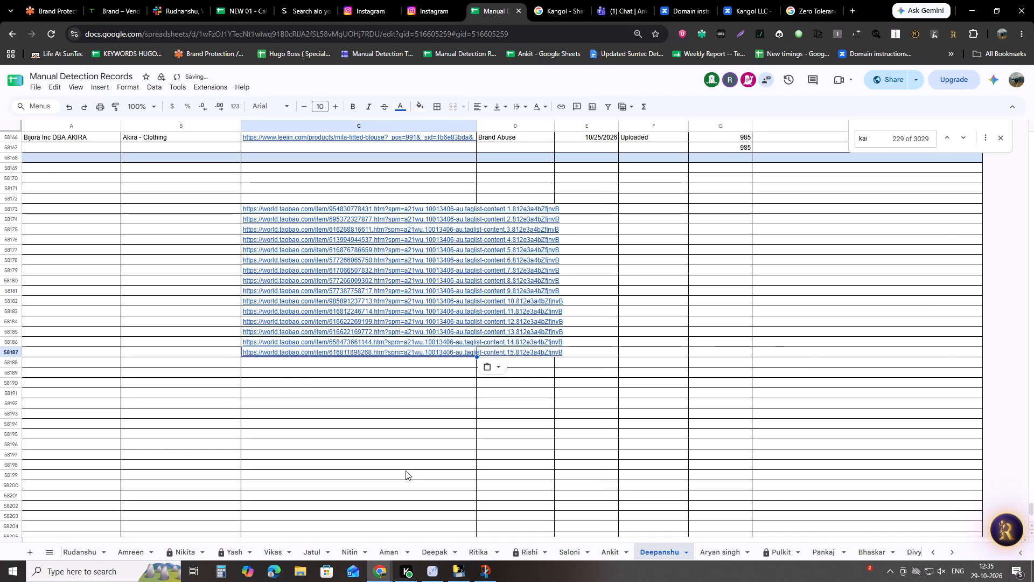
{"action": "key", "text": "Down"}
Copy the Gates HTD300-5M to 320-5M timing belt listing's link from Taobao into C58188 of the records sheet.
{"action": "key", "text": "alt+Tab"}
{"action": "scroll", "coordinate": [387, 464], "scroll_direction": "down", "scroll_amount": 1}
{"action": "right_click", "coordinate": [349, 430]}
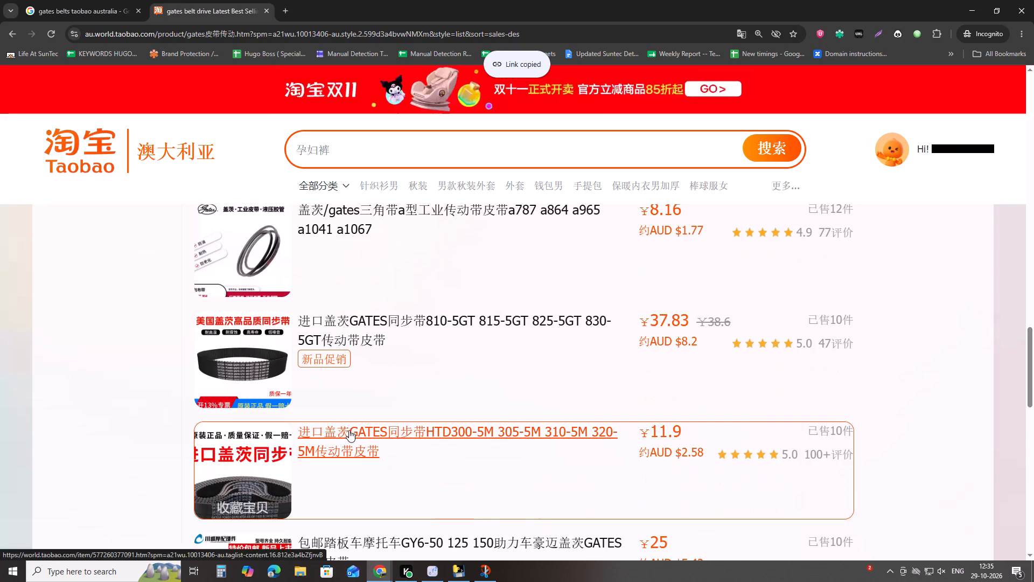
{"action": "left_click", "coordinate": [411, 369]}
{"action": "key", "text": "alt+Tab"}
{"action": "key", "text": "ctrl+v"}
{"action": "key", "text": "Down"}
Skip the GY6-50 scooter belt and copy the Gates HTD776-8M/800-8M/840-8M/856-8M listing's link from Taobao into C58189 of the records sheet.
{"action": "key", "text": "alt+Tab"}
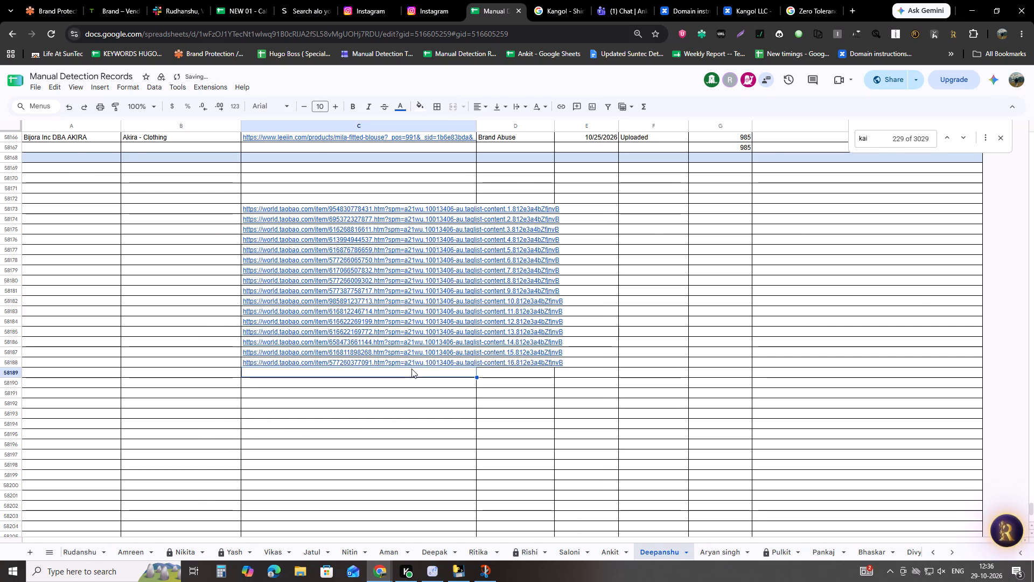
{"action": "scroll", "coordinate": [411, 369], "scroll_direction": "down", "scroll_amount": 3}
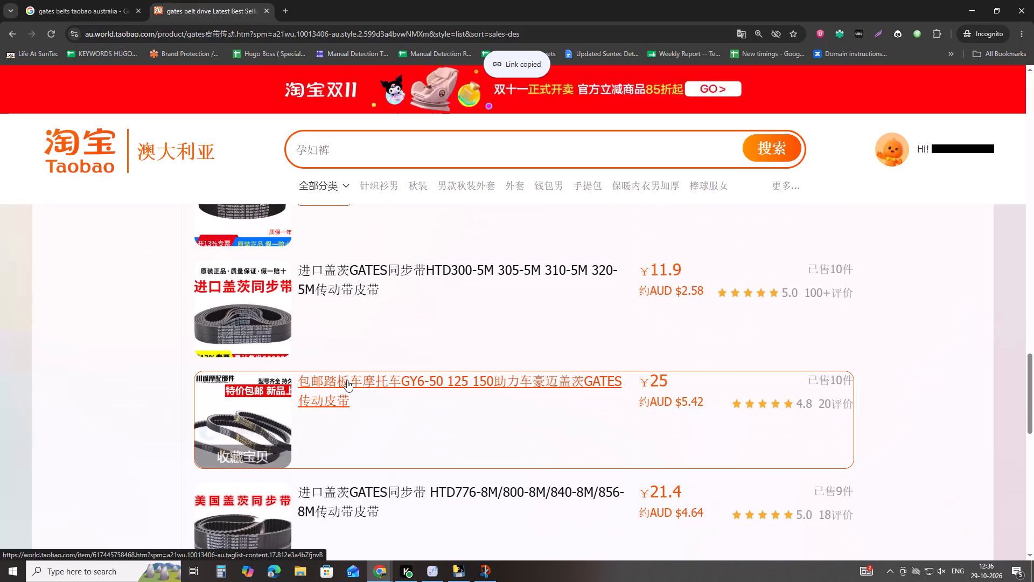
{"action": "scroll", "coordinate": [347, 380], "scroll_direction": "down", "scroll_amount": 2}
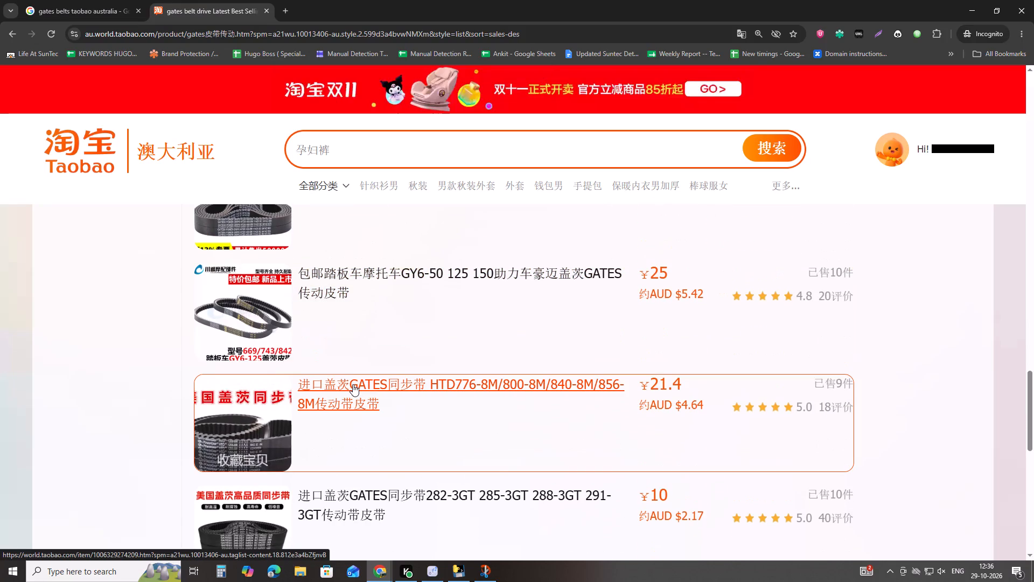
{"action": "right_click", "coordinate": [353, 384]}
{"action": "left_click", "coordinate": [417, 482]}
{"action": "key", "text": "alt+Tab"}
{"action": "key", "text": "Tab"}
{"action": "key", "text": "ctrl+v"}
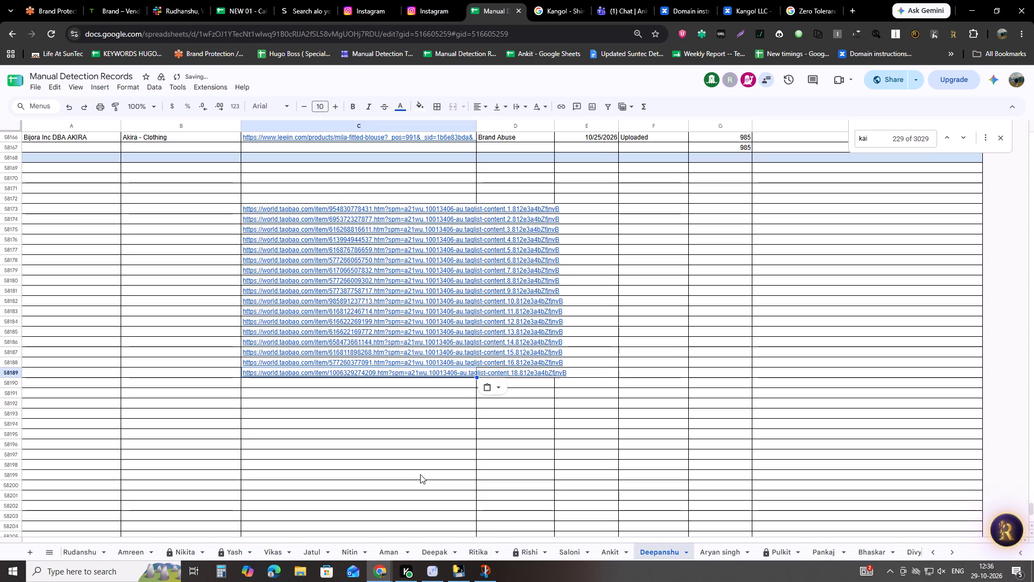
{"action": "key", "text": "Down"}
Copy the Gates 282-3GT to 291-3GT timing belt listing's link from Taobao into C58190 of the records sheet.
{"action": "key", "text": "alt+Tab"}
{"action": "scroll", "coordinate": [413, 470], "scroll_direction": "down", "scroll_amount": 2}
{"action": "right_click", "coordinate": [357, 386]}
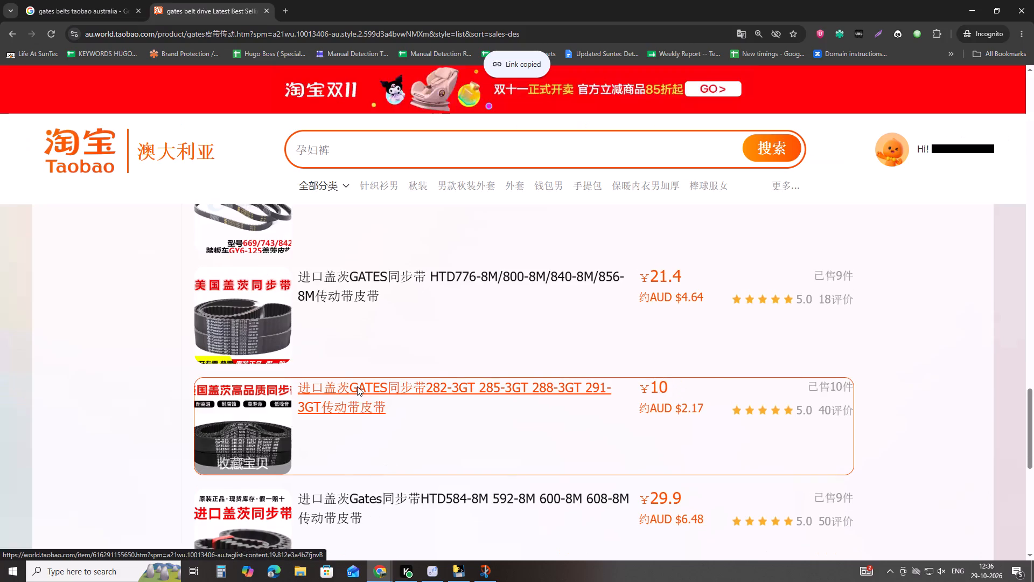
{"action": "right_click", "coordinate": [344, 387]}
{"action": "left_click", "coordinate": [411, 490]}
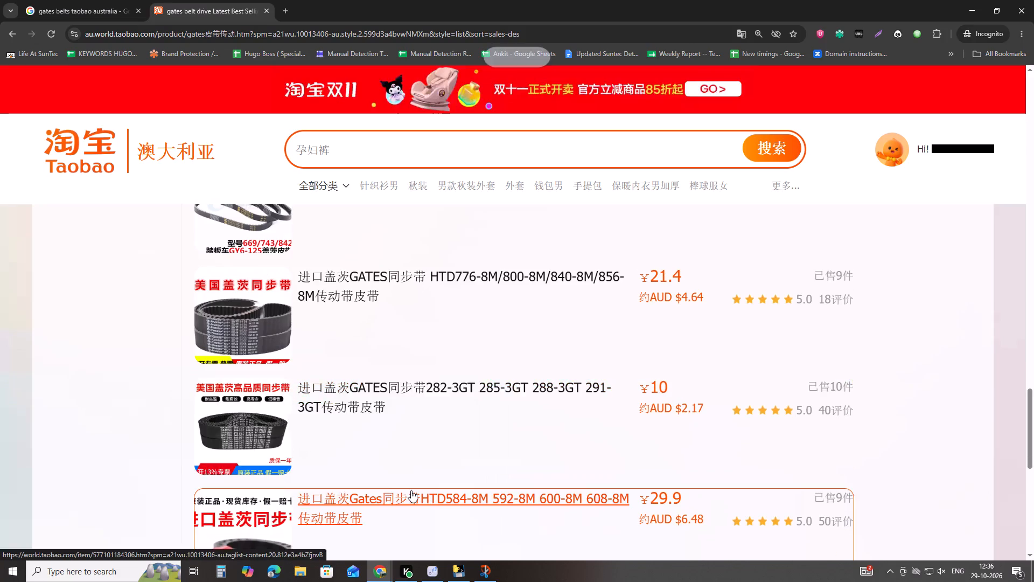
{"action": "key", "text": "alt+Tab"}
{"action": "key", "text": "ctrl+v"}
{"action": "key", "text": "Down"}
Skip the HTD584-8M listing and copy the Gates 5M437 to 5M487 wide-angle belt listing's link from Taobao into C58191 of the records sheet.
{"action": "key", "text": "alt+Tab"}
{"action": "scroll", "coordinate": [370, 483], "scroll_direction": "down", "scroll_amount": 3}
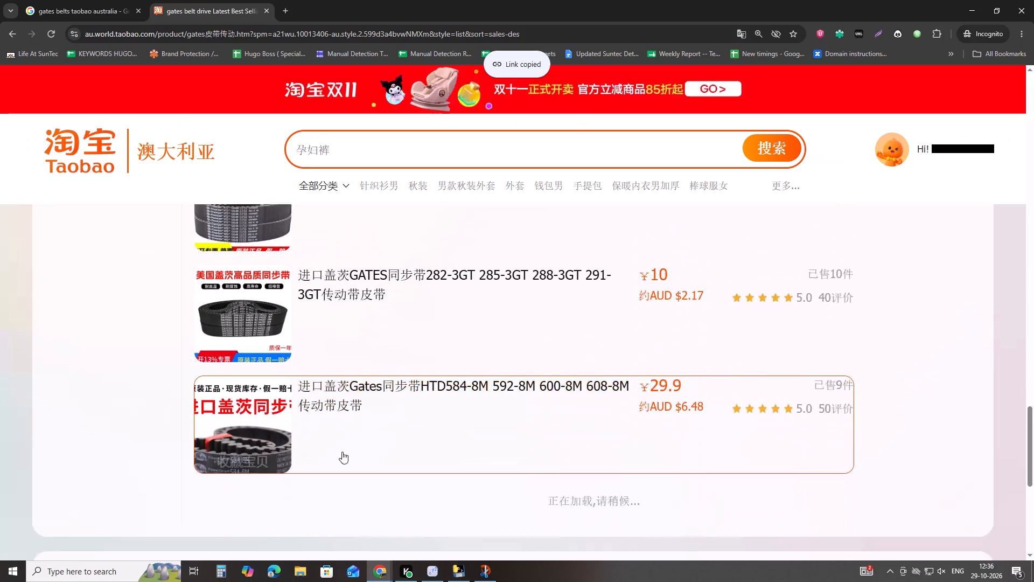
{"action": "scroll", "coordinate": [344, 343], "scroll_direction": "down", "scroll_amount": 1}
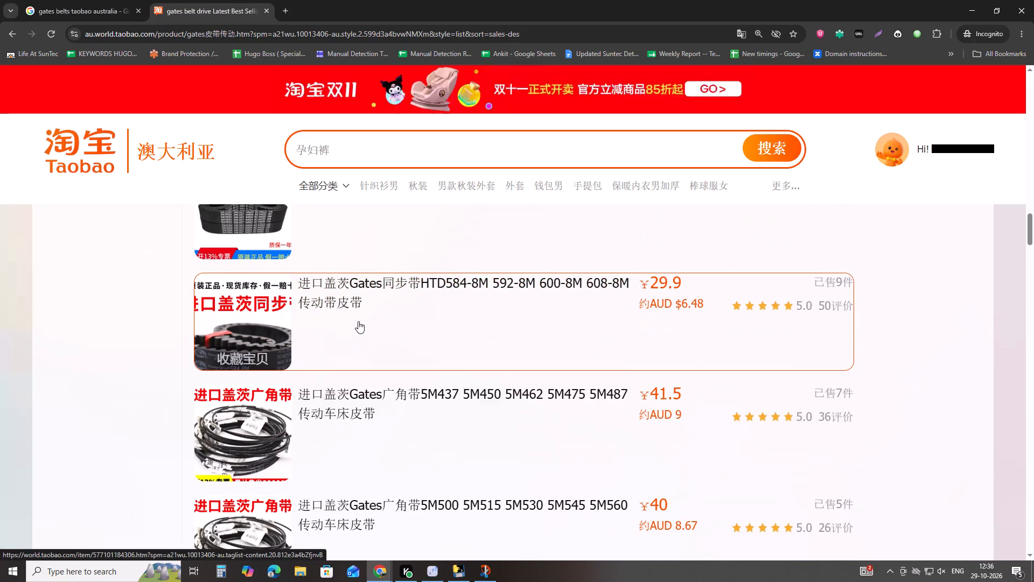
{"action": "scroll", "coordinate": [349, 327], "scroll_direction": "down", "scroll_amount": 1}
{"action": "right_click", "coordinate": [338, 342]}
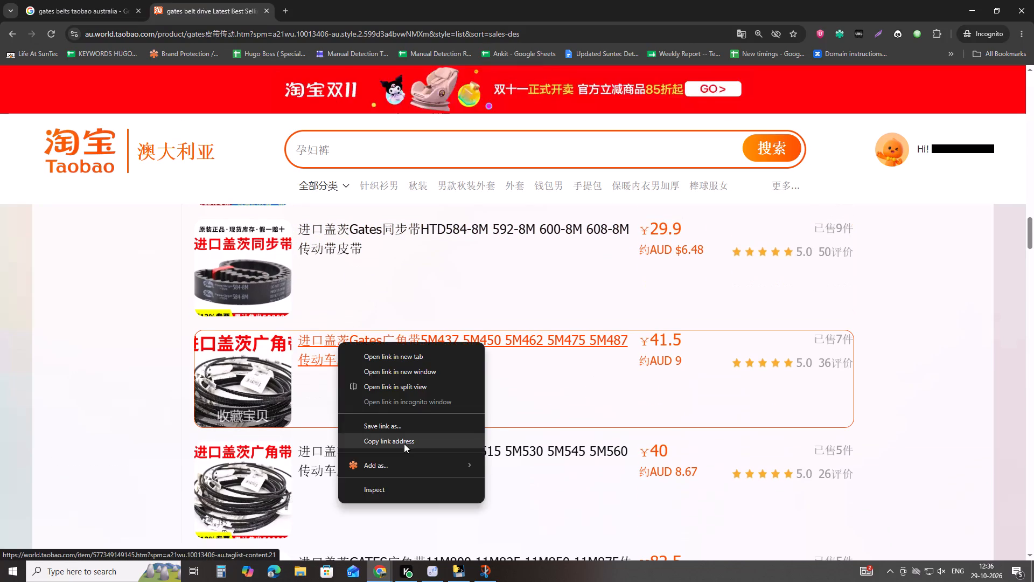
{"action": "left_click", "coordinate": [404, 444]}
{"action": "key", "text": "alt+Tab"}
{"action": "key", "text": "ctrl+v"}
{"action": "key", "text": "Down"}
Copy the Gates 5M500 to 5M560 wide-angle belt listing's link from Taobao into C58192 of the records sheet.
{"action": "key", "text": "alt+Tab"}
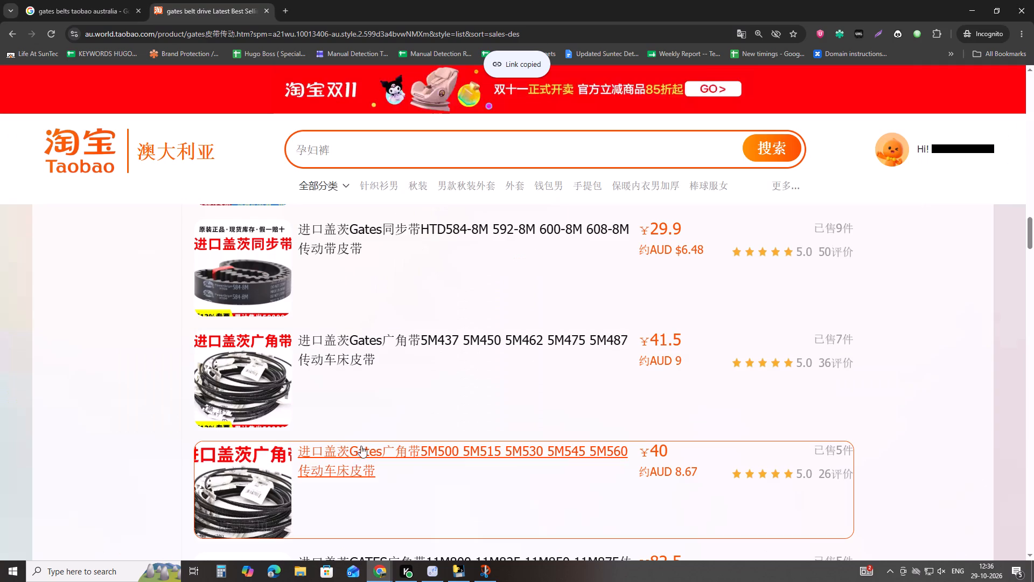
{"action": "right_click", "coordinate": [349, 456]}
{"action": "left_click", "coordinate": [392, 395]}
{"action": "key", "text": "alt+Tab"}
{"action": "key", "text": "ctrl+v"}
{"action": "key", "text": "Down"}
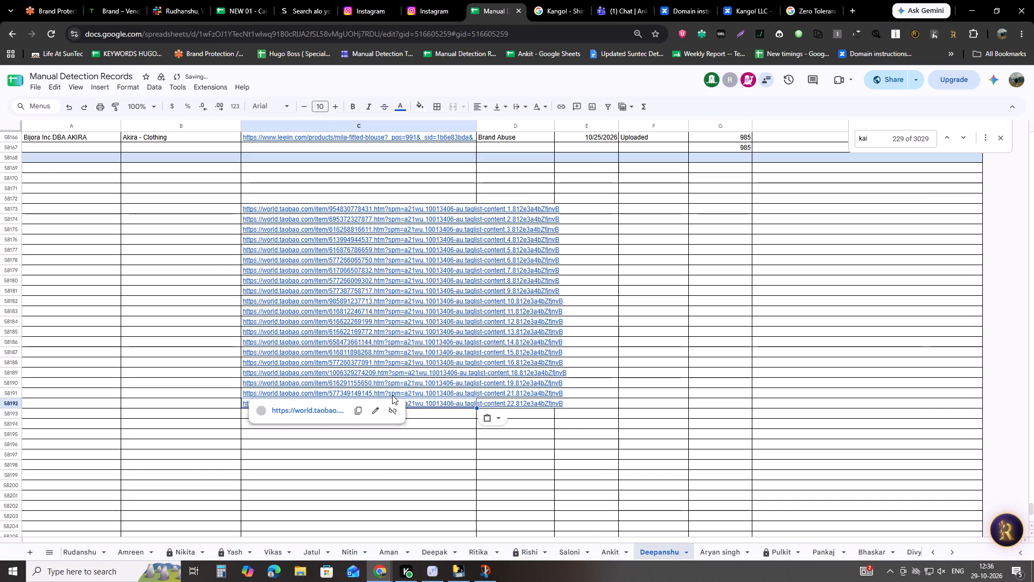
Copy the Gates 11M800 to 11M875 wide-angle belt listing's link from Taobao into C58193 of the records sheet.
{"action": "key", "text": "alt+Tab"}
{"action": "scroll", "coordinate": [392, 395], "scroll_direction": "down", "scroll_amount": 4}
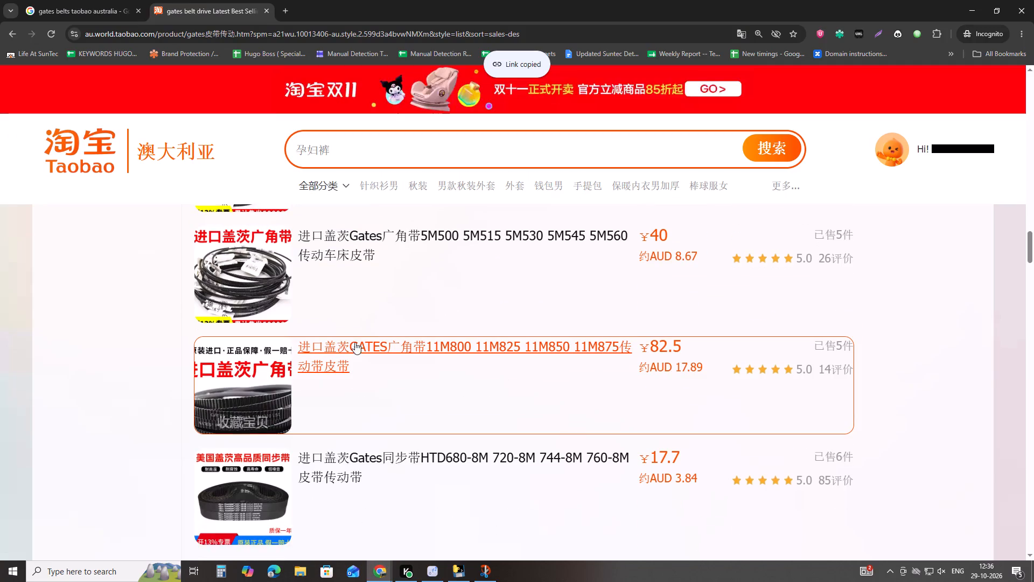
{"action": "right_click", "coordinate": [345, 350]}
{"action": "left_click", "coordinate": [396, 448]}
{"action": "key", "text": "alt+Tab"}
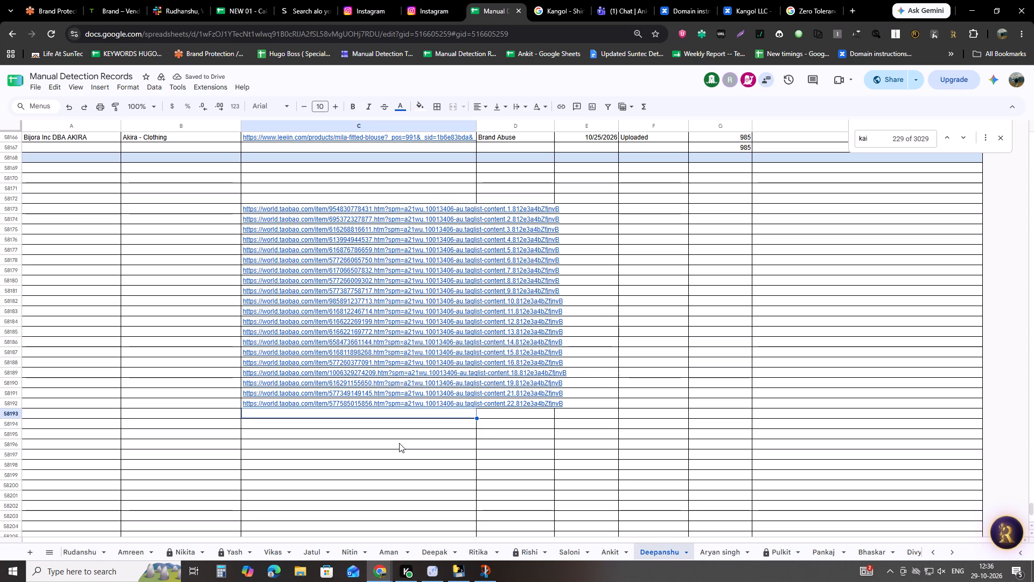
{"action": "key", "text": "ctrl+v"}
{"action": "key", "text": "Down"}
Copy the Gates HTD680-8M to 760-8M timing belt listing's link from Taobao into C58194 of the records sheet.
{"action": "key", "text": "alt+Tab"}
{"action": "right_click", "coordinate": [345, 462]}
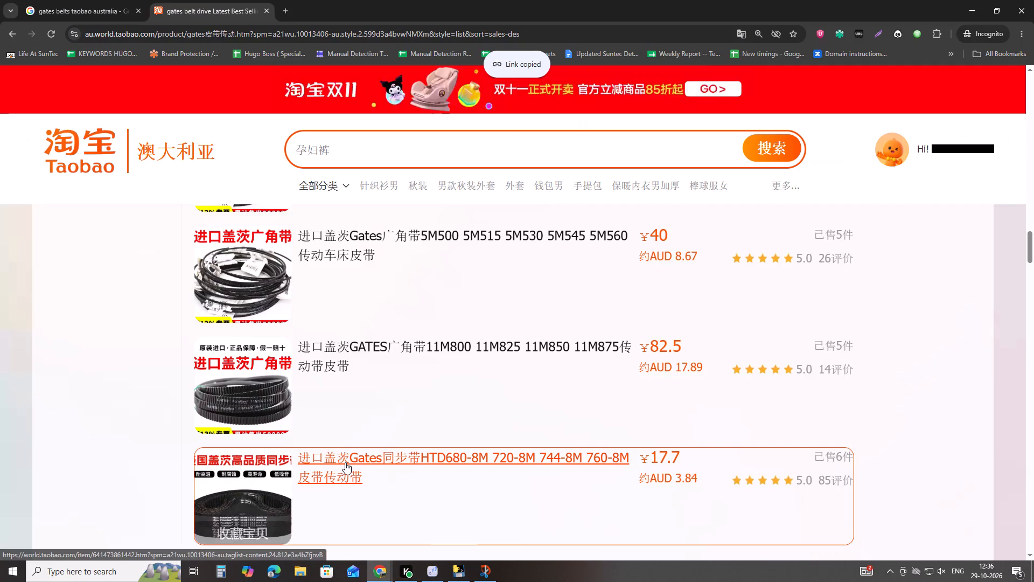
{"action": "left_click", "coordinate": [394, 402]}
{"action": "key", "text": "alt+Tab"}
{"action": "key", "text": "ctrl+v"}
{"action": "key", "text": "Down"}
Copy the Gates 608-8YU to 632-8YU timing belt listing's link from Taobao into C58195 of the records sheet.
{"action": "key", "text": "alt+Tab"}
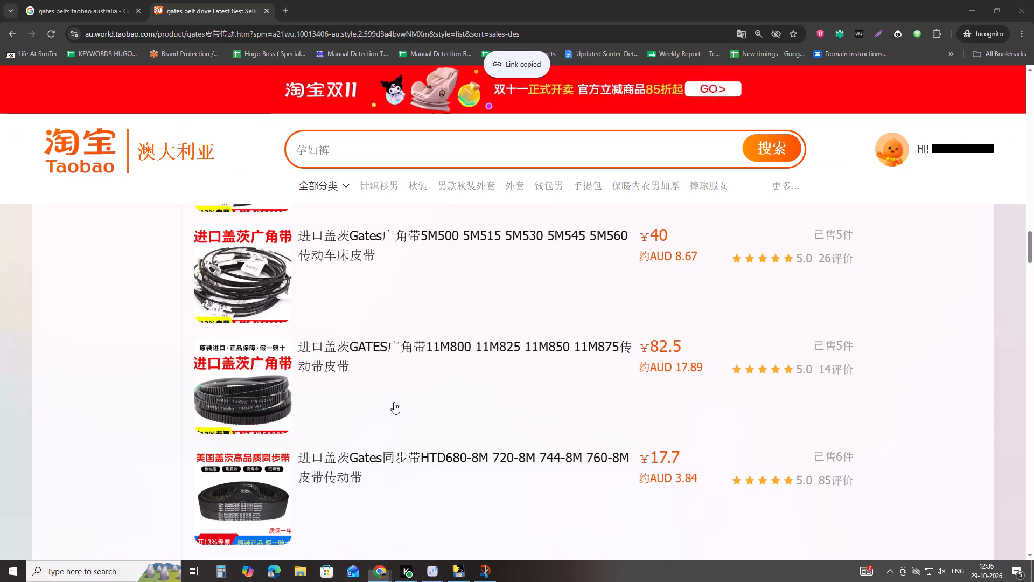
{"action": "scroll", "coordinate": [385, 404], "scroll_direction": "down", "scroll_amount": 4}
{"action": "right_click", "coordinate": [339, 350]}
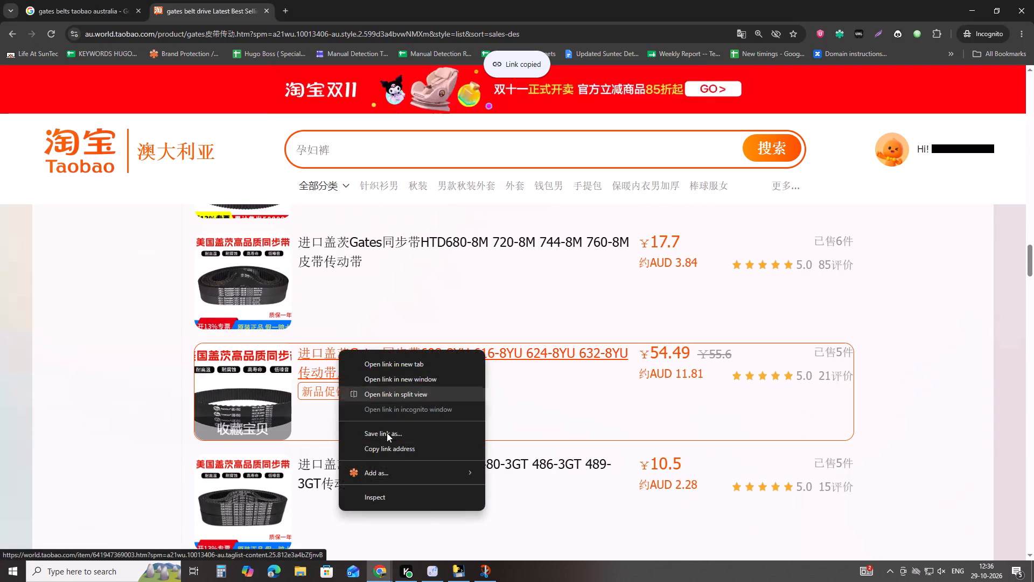
{"action": "left_click", "coordinate": [394, 452]}
{"action": "key", "text": "alt+Tab"}
{"action": "key", "text": "ctrl+v"}
{"action": "key", "text": "Down"}
Copy the Gates 471-3GT to 489-3GT timing belt listing's link from Taobao into C58196 of the records sheet.
{"action": "key", "text": "alt+Tab"}
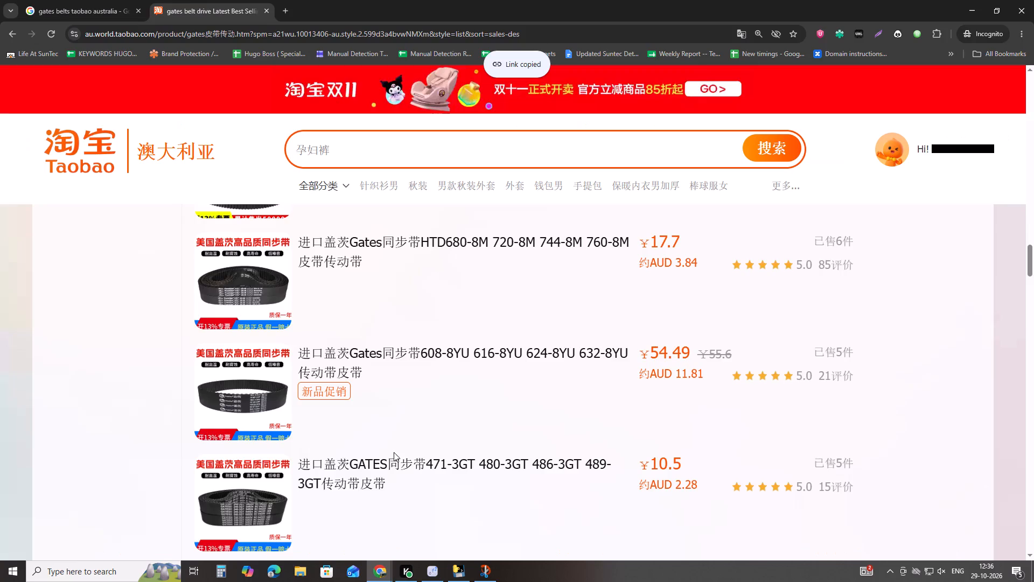
{"action": "scroll", "coordinate": [400, 444], "scroll_direction": "down", "scroll_amount": 1}
{"action": "right_click", "coordinate": [351, 413]}
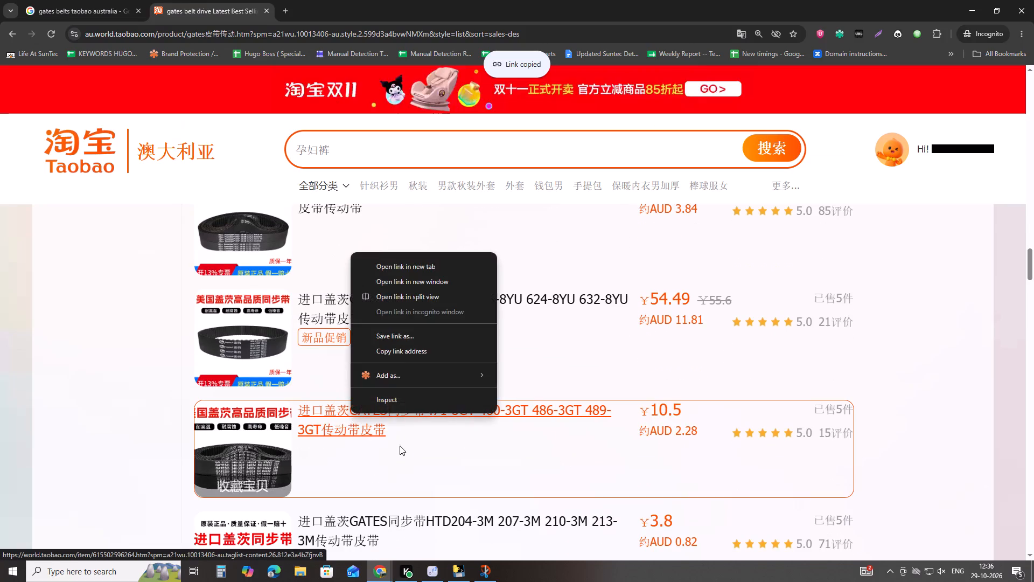
{"action": "left_click", "coordinate": [406, 352]}
{"action": "key", "text": "alt+Tab"}
{"action": "key", "text": "ctrl+v"}
{"action": "key", "text": "Down"}
Copy the Gates HTD204-3M to 213-3M timing belt listing's link from Taobao into C58197 of the records sheet.
{"action": "key", "text": "alt+Tab"}
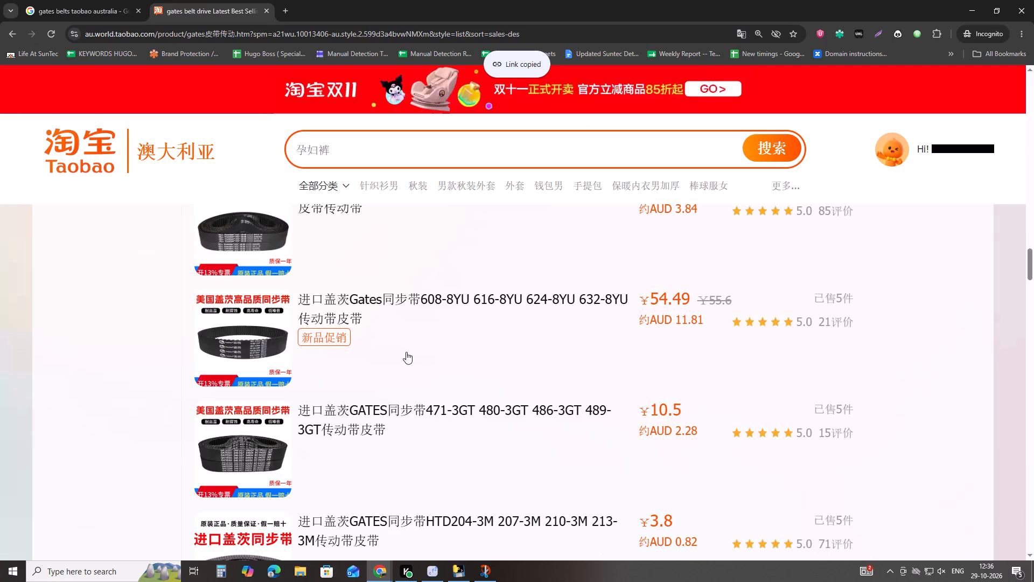
{"action": "scroll", "coordinate": [406, 352], "scroll_direction": "down", "scroll_amount": 3}
{"action": "right_click", "coordinate": [358, 361]}
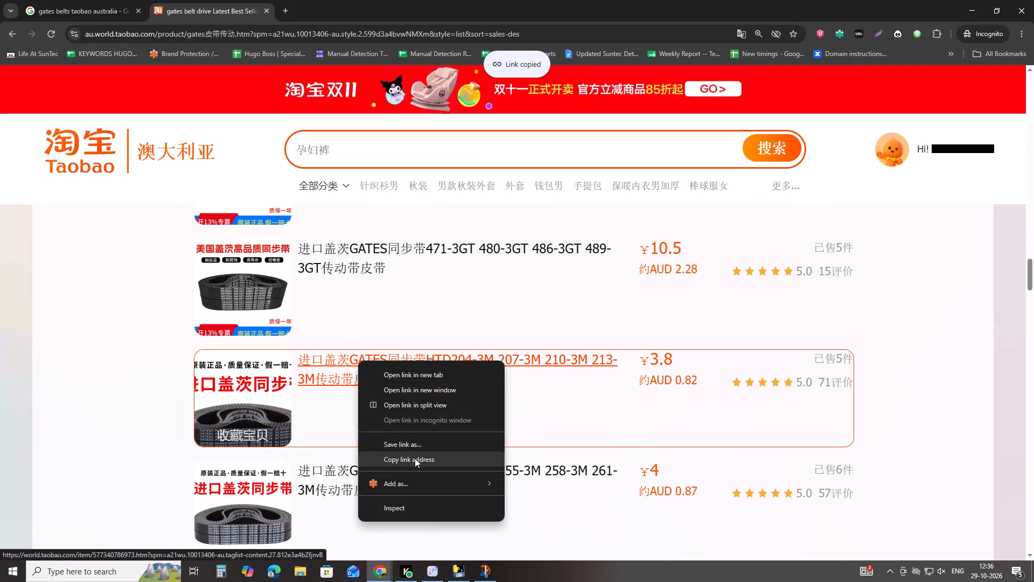
{"action": "left_click", "coordinate": [415, 458]}
{"action": "key", "text": "alt+Tab"}
{"action": "key", "text": "ctrl+v"}
{"action": "key", "text": "Down"}
Copy the Gates HTD252-3M to 261-3M timing belt listing's link from Taobao into C58198 of the records sheet.
{"action": "key", "text": "alt+Tab"}
{"action": "scroll", "coordinate": [395, 451], "scroll_direction": "down", "scroll_amount": 1}
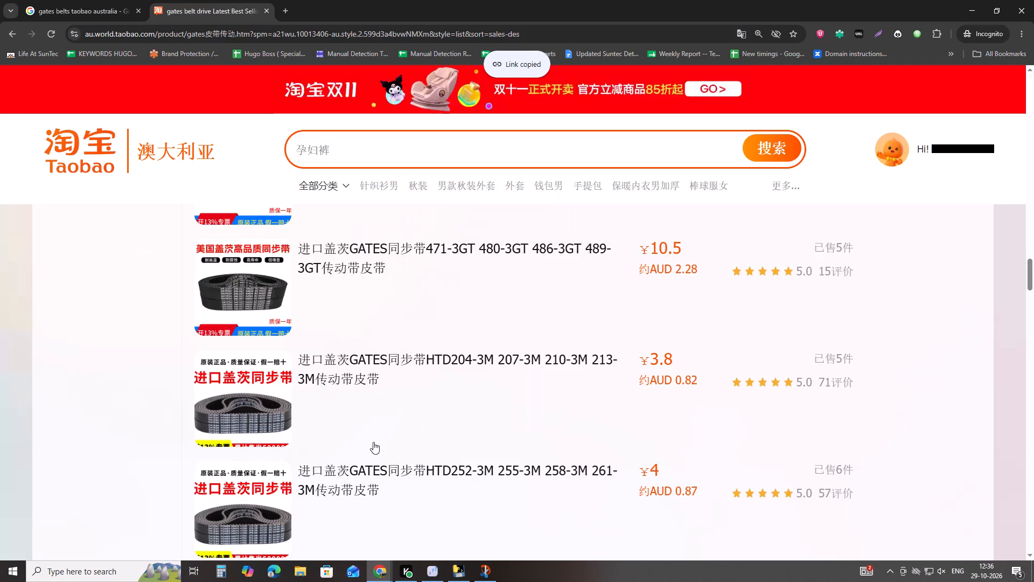
{"action": "right_click", "coordinate": [352, 418]}
{"action": "left_click", "coordinate": [410, 354]}
{"action": "key", "text": "alt+Tab"}
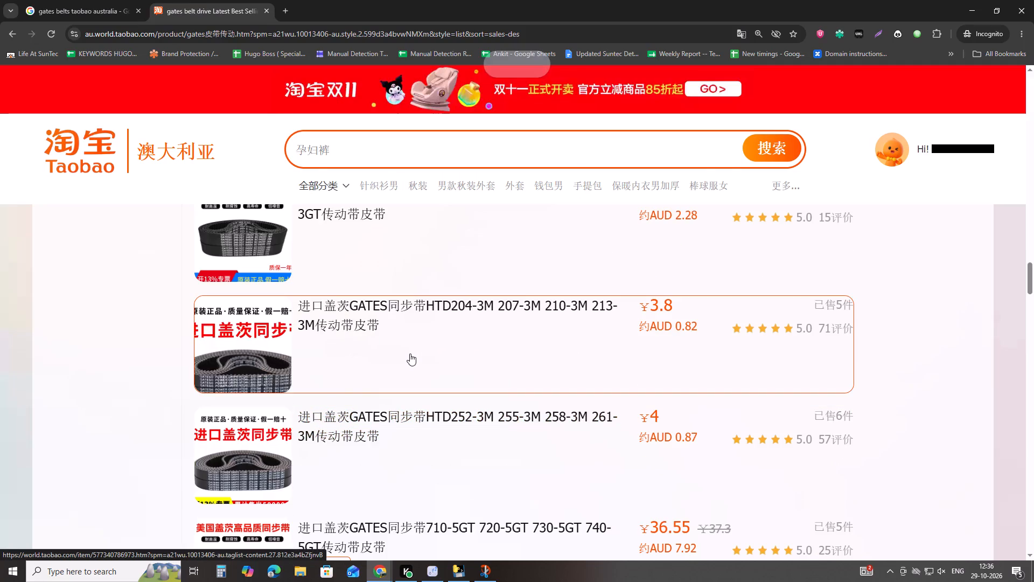
{"action": "key", "text": "ctrl+v"}
{"action": "key", "text": "Down"}
Copy the Gates 710-5GT to 740-5GT timing belt listing's link from Taobao into C58199 of the records sheet.
{"action": "key", "text": "alt+Tab"}
{"action": "scroll", "coordinate": [399, 356], "scroll_direction": "down", "scroll_amount": 4}
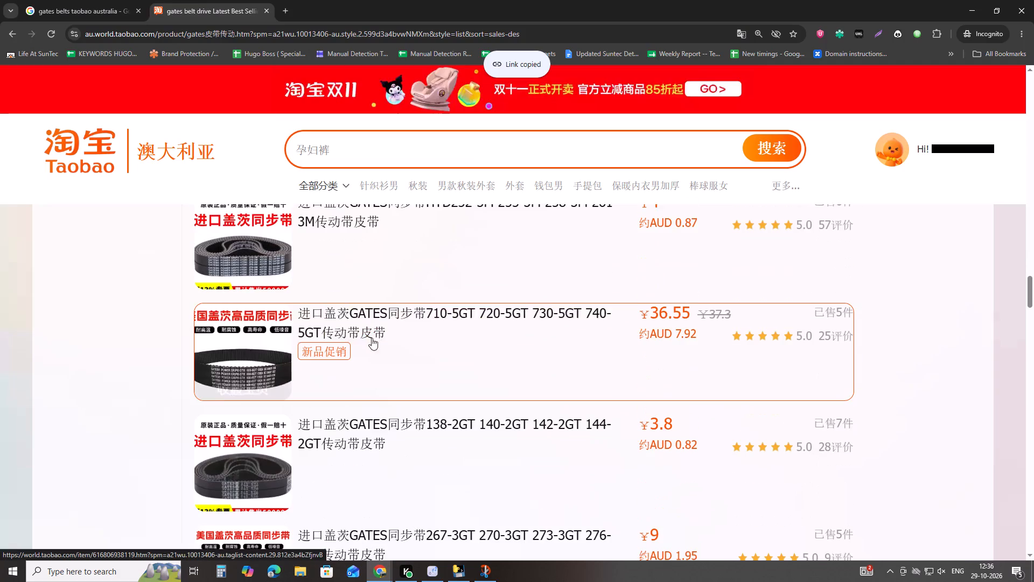
{"action": "right_click", "coordinate": [354, 314]}
{"action": "left_click", "coordinate": [412, 408]}
{"action": "key", "text": "alt+Tab"}
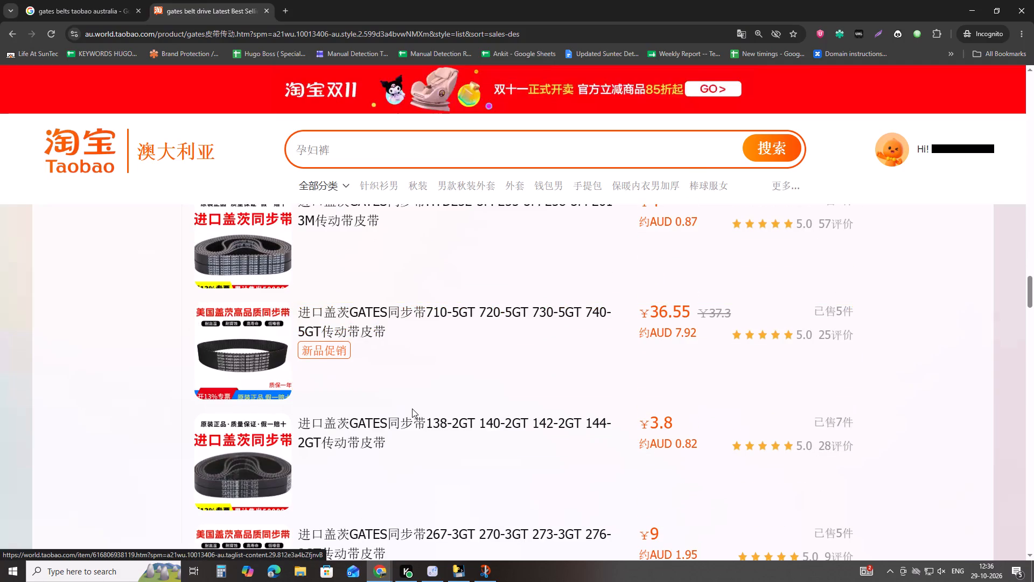
{"action": "key", "text": "ctrl+v"}
{"action": "key", "text": "Down"}
Copy the Gates 138-2GT to 144-2GT timing belt listing's link from Taobao into C58200 of the records sheet.
{"action": "key", "text": "alt+Tab"}
{"action": "scroll", "coordinate": [372, 407], "scroll_direction": "down", "scroll_amount": 1}
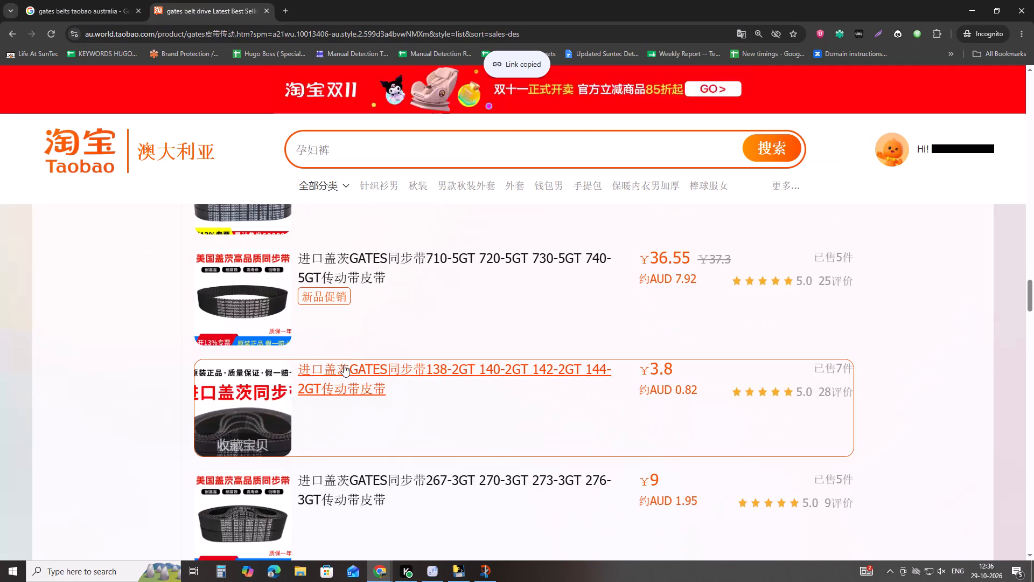
{"action": "right_click", "coordinate": [344, 365]}
{"action": "left_click", "coordinate": [406, 466]}
{"action": "key", "text": "alt+Tab"}
{"action": "key", "text": "ctrl+v"}
{"action": "key", "text": "Down"}
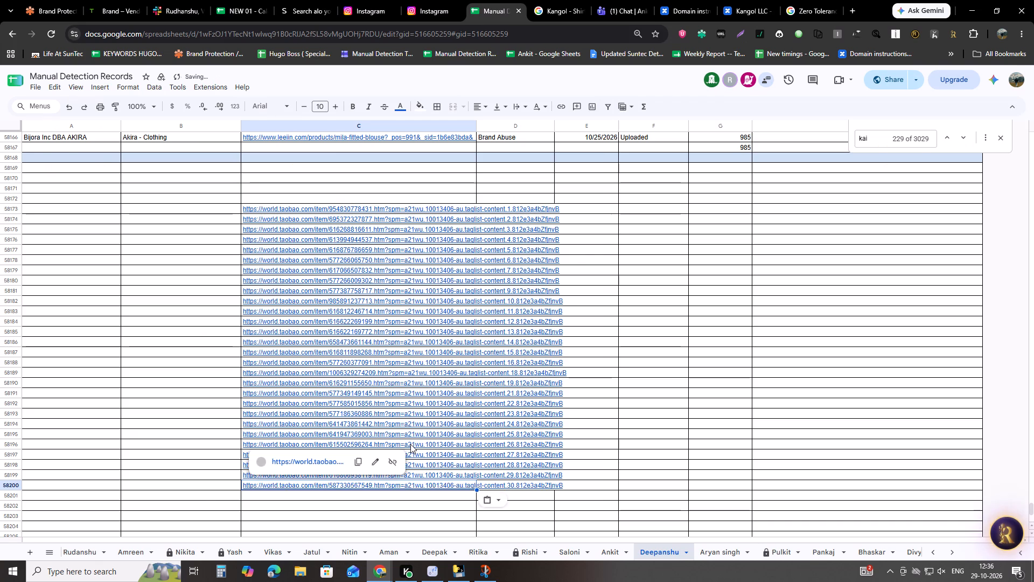
Copy the Gates 267-3GT to 276-3GT timing belt listing's link from Taobao into C58201 of the records sheet.
{"action": "key", "text": "alt+Tab"}
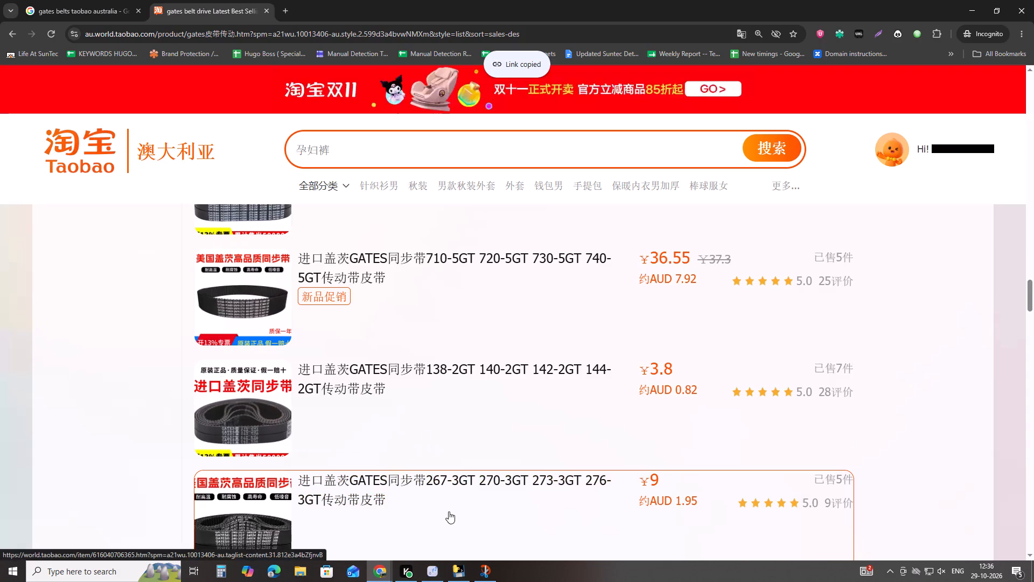
{"action": "scroll", "coordinate": [350, 451], "scroll_direction": "down", "scroll_amount": 4}
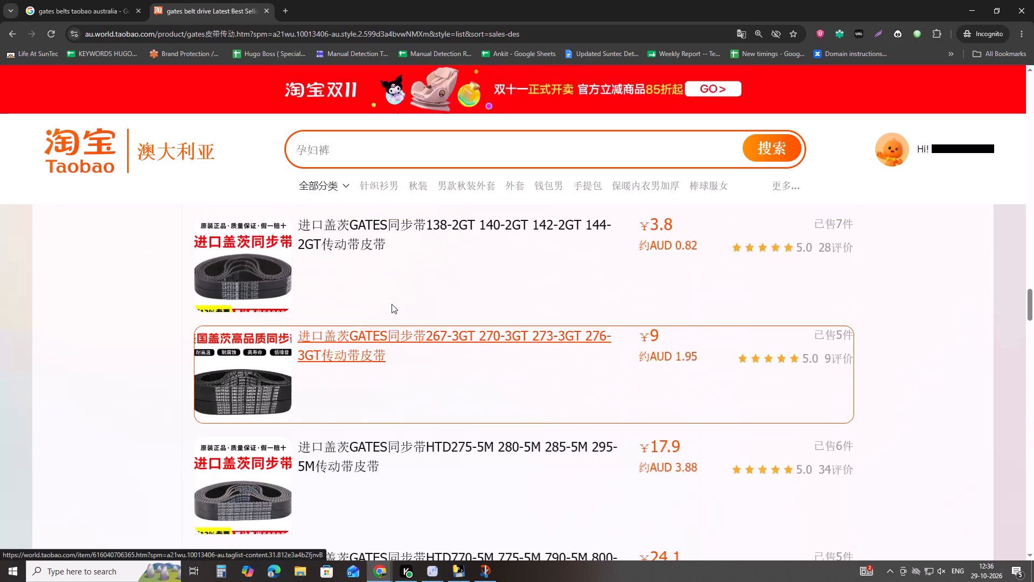
{"action": "right_click", "coordinate": [347, 266]}
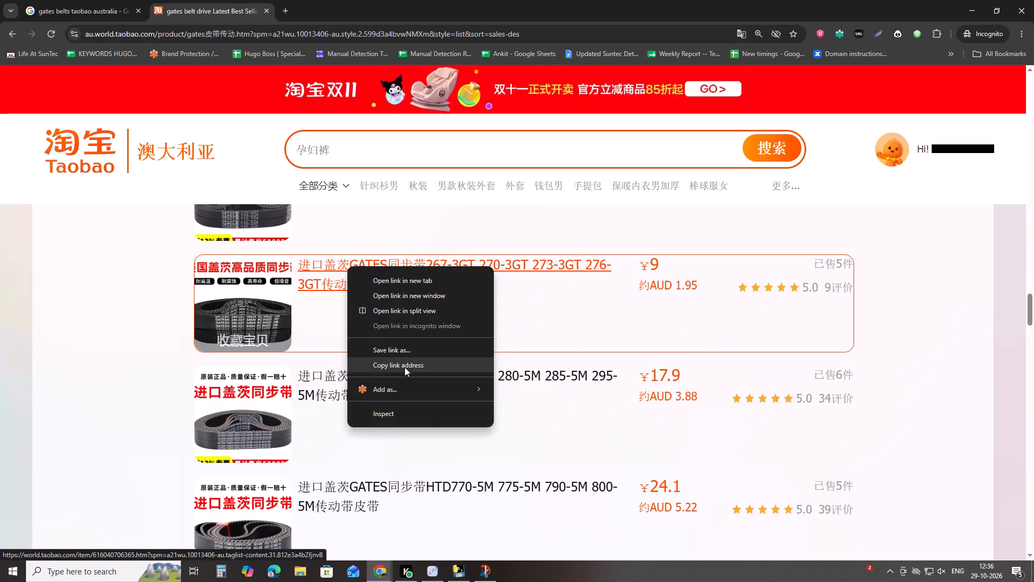
{"action": "left_click", "coordinate": [406, 370]}
{"action": "key", "text": "alt+Tab"}
{"action": "key", "text": "alt+Tab"}
{"action": "key", "text": "ctrl+v"}
{"action": "key", "text": "Down"}
Copy the Gates HTD275-5M to 295-5M timing belt listing's link from Taobao into C58202 of the records sheet.
{"action": "key", "text": "alt+Tab"}
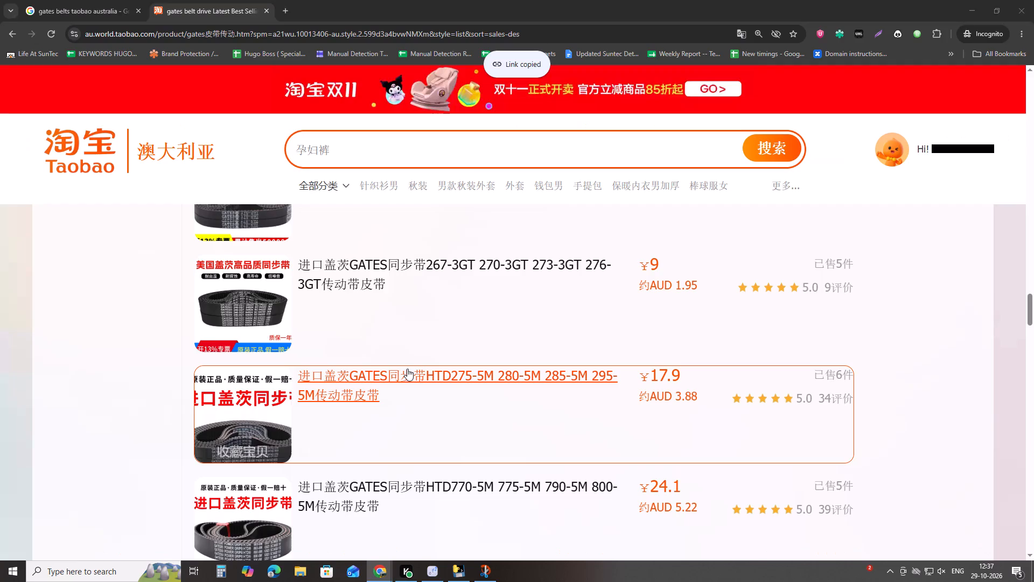
{"action": "right_click", "coordinate": [353, 376]}
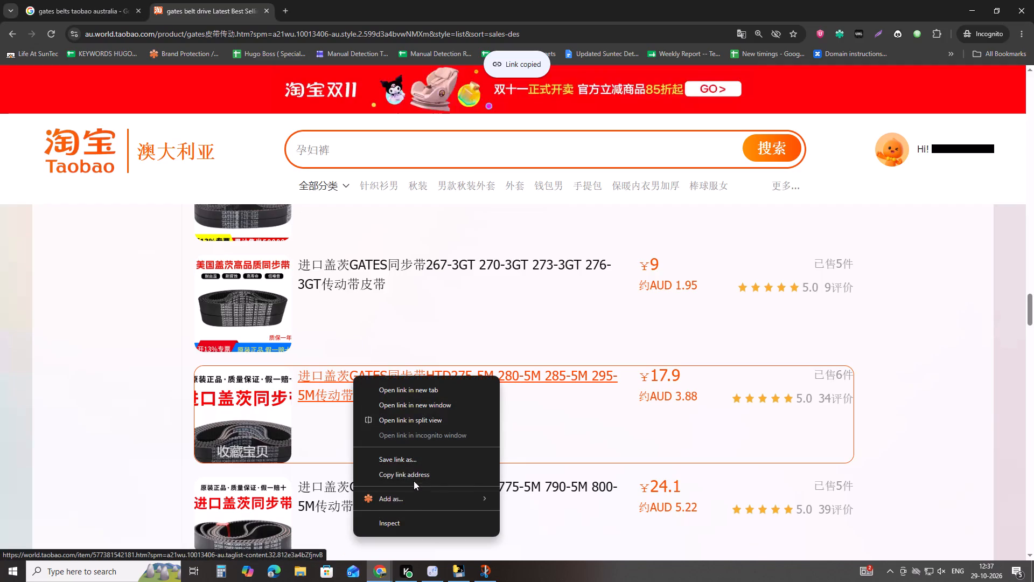
{"action": "left_click", "coordinate": [414, 479]}
{"action": "key", "text": "alt+Tab"}
{"action": "key", "text": "ctrl+v"}
{"action": "key", "text": "Down"}
Copy the Gates HTD770-5M to 800-5M timing belt listing's link from Taobao into C58203 of the records sheet.
{"action": "key", "text": "alt+Tab"}
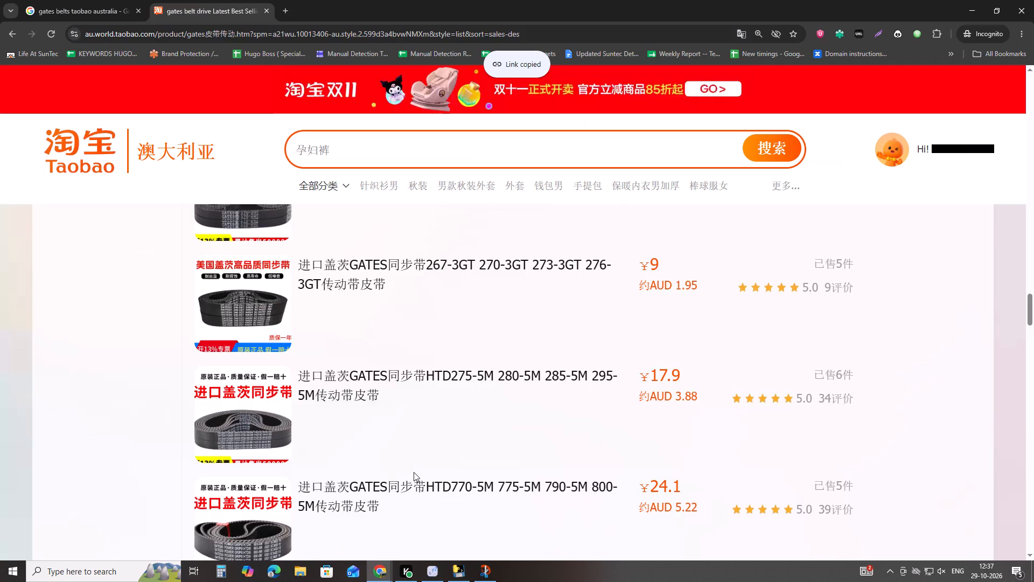
{"action": "scroll", "coordinate": [414, 472], "scroll_direction": "down", "scroll_amount": 3}
{"action": "right_click", "coordinate": [355, 327]}
{"action": "left_click", "coordinate": [411, 426]}
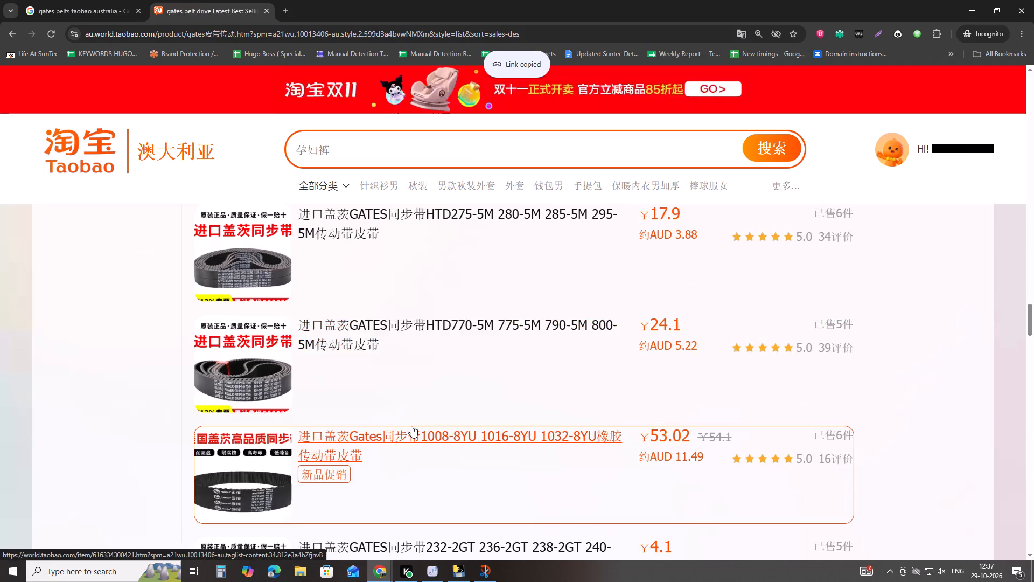
{"action": "key", "text": "alt+Tab"}
{"action": "key", "text": "ctrl+v"}
{"action": "key", "text": "Down"}
Copy the Gates 1008-8YU to 1032-8YU rubber timing belt listing's link from Taobao into C58204 of the records sheet.
{"action": "key", "text": "alt+Tab"}
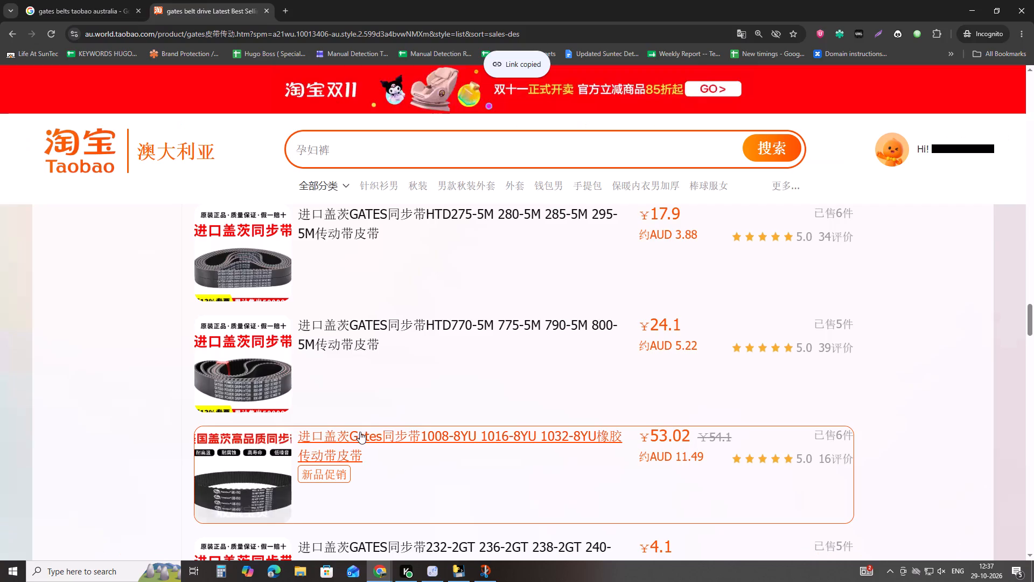
{"action": "right_click", "coordinate": [353, 436]}
{"action": "left_click", "coordinate": [413, 371]}
{"action": "key", "text": "alt+Tab"}
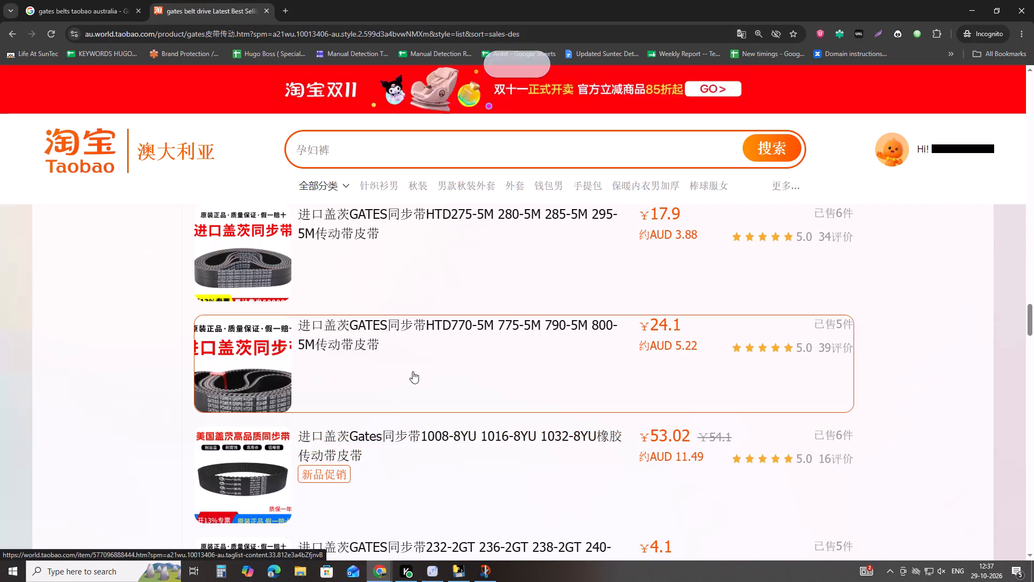
{"action": "key", "text": "ctrl+v"}
{"action": "key", "text": "Down"}
Copy the Gates 232-2GT to 240-2GT timing belt listing's link from Taobao into C58205 of the records sheet.
{"action": "key", "text": "alt+Tab"}
{"action": "scroll", "coordinate": [408, 374], "scroll_direction": "down", "scroll_amount": 3}
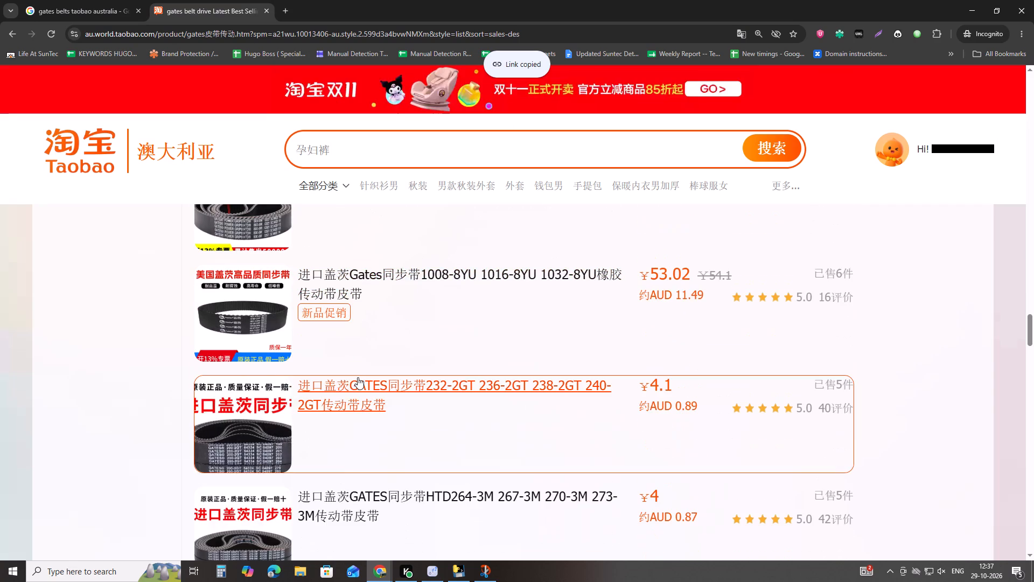
{"action": "right_click", "coordinate": [348, 388]}
{"action": "left_click", "coordinate": [401, 486]}
{"action": "key", "text": "alt+Tab"}
{"action": "key", "text": "Tab"}
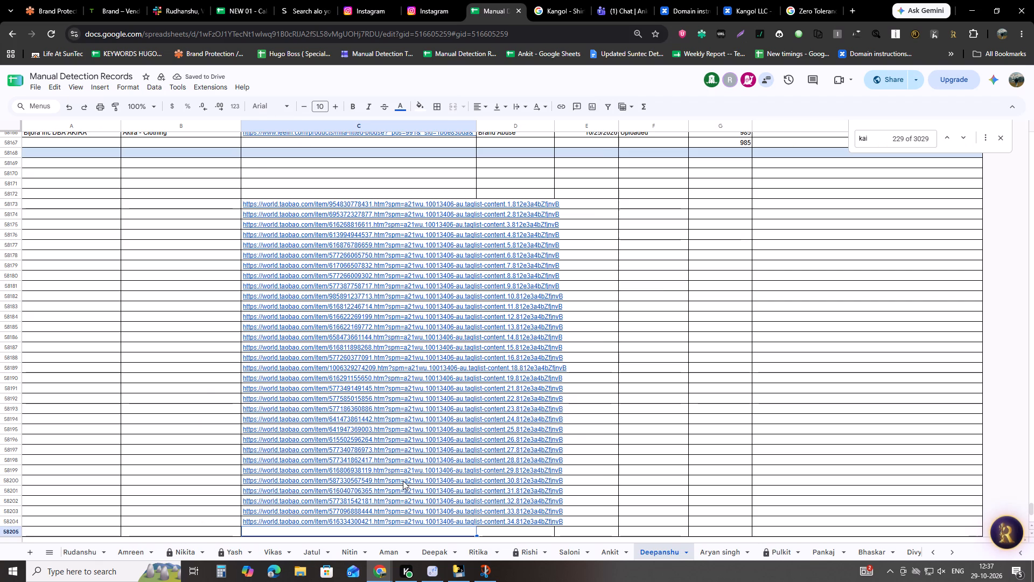
{"action": "key", "text": "ctrl+v"}
{"action": "key", "text": "Down"}
Copy the Gates HTD264-3M to 273-3M timing belt listing's link from Taobao into C58206 of the records sheet.
{"action": "key", "text": "alt+Tab"}
{"action": "scroll", "coordinate": [371, 475], "scroll_direction": "down", "scroll_amount": 3}
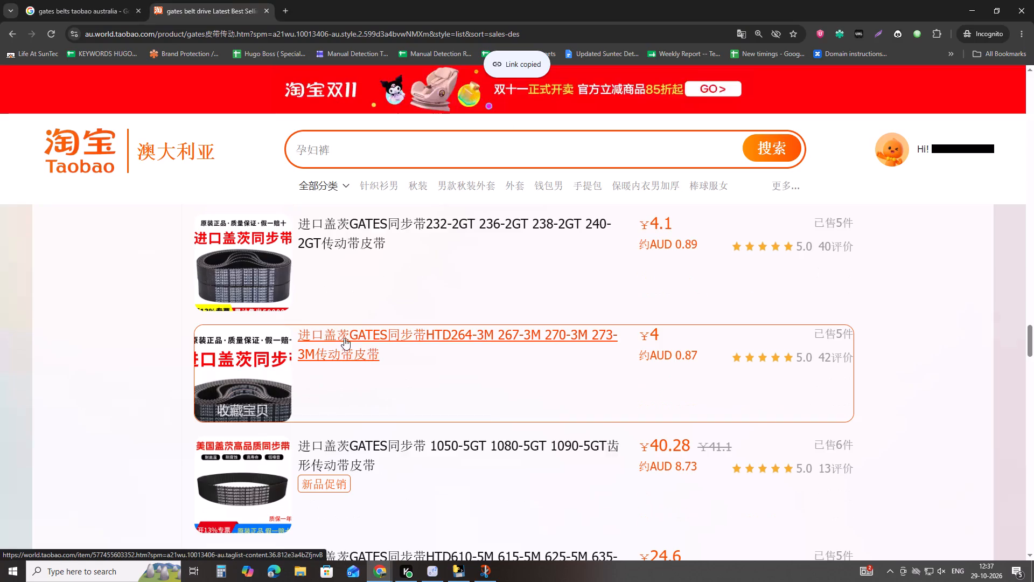
{"action": "right_click", "coordinate": [344, 338]}
{"action": "left_click", "coordinate": [396, 434]}
{"action": "key", "text": "alt+Tab"}
{"action": "key", "text": "ctrl+v"}
{"action": "key", "text": "Down"}
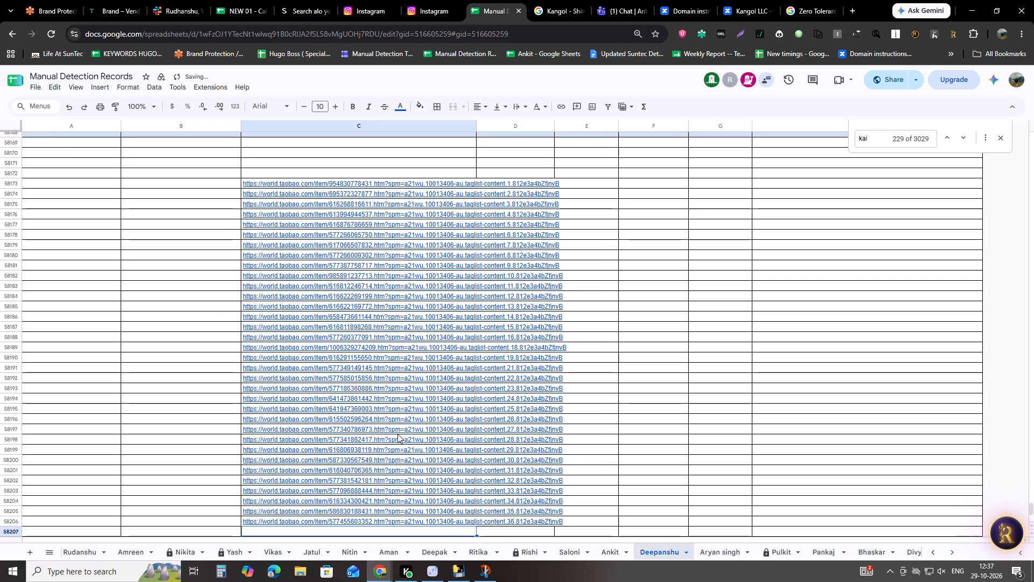
Copy the Gates 1050-5GT to 1090-5GT timing belt listing's link from Taobao into C58207 of the records sheet.
{"action": "key", "text": "alt+Tab"}
{"action": "right_click", "coordinate": [360, 447]}
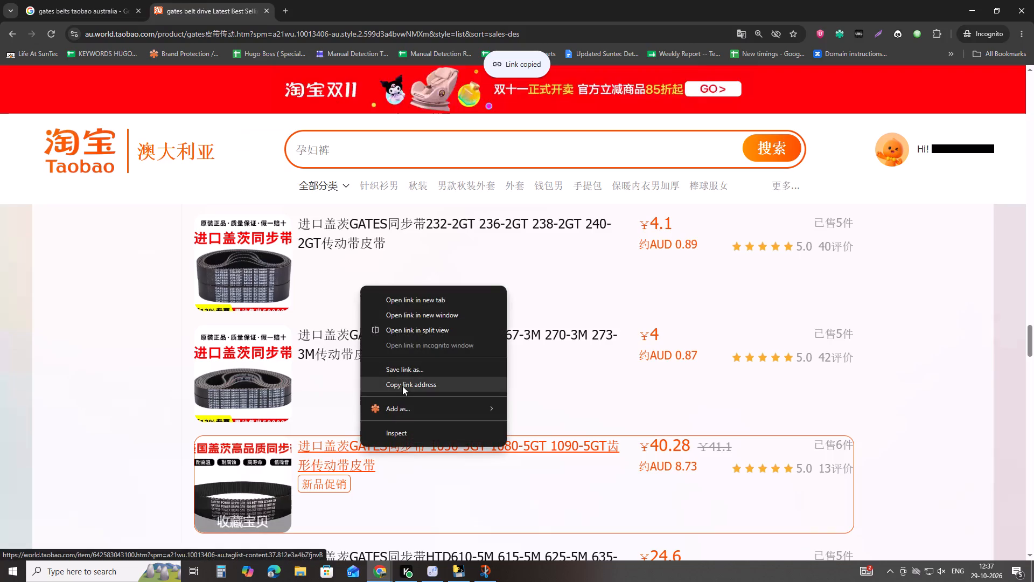
{"action": "left_click", "coordinate": [402, 386]}
{"action": "key", "text": "alt+Tab"}
{"action": "key", "text": "ctrl+v"}
{"action": "key", "text": "Down"}
Copy the Gates HTD610-5M to 635-5M timing belt listing's link from Taobao into C58208 of the records sheet.
{"action": "key", "text": "alt+Tab"}
{"action": "scroll", "coordinate": [402, 386], "scroll_direction": "down", "scroll_amount": 1}
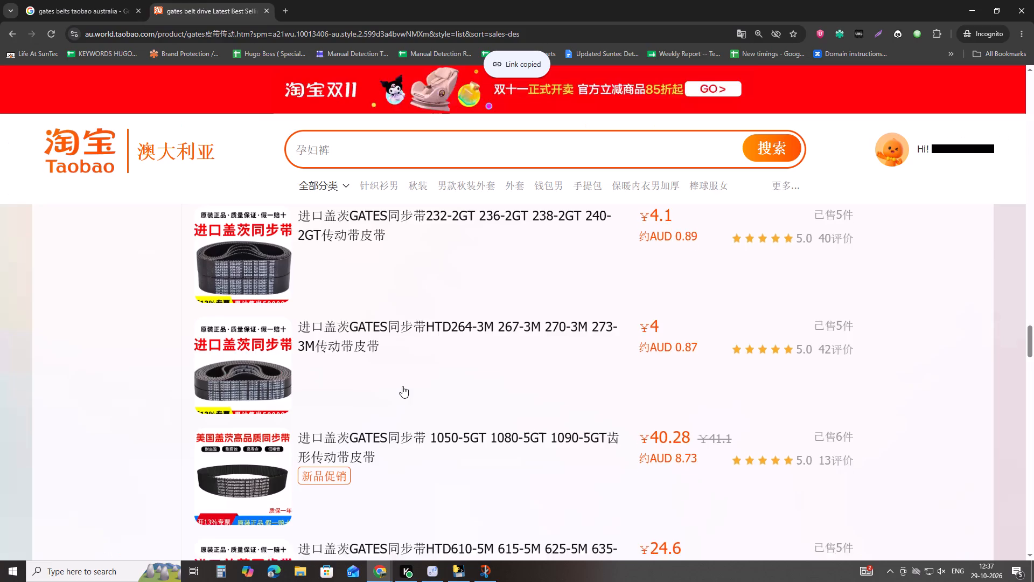
{"action": "scroll", "coordinate": [402, 386], "scroll_direction": "down", "scroll_amount": 2}
{"action": "right_click", "coordinate": [364, 394]}
{"action": "left_click", "coordinate": [428, 493]}
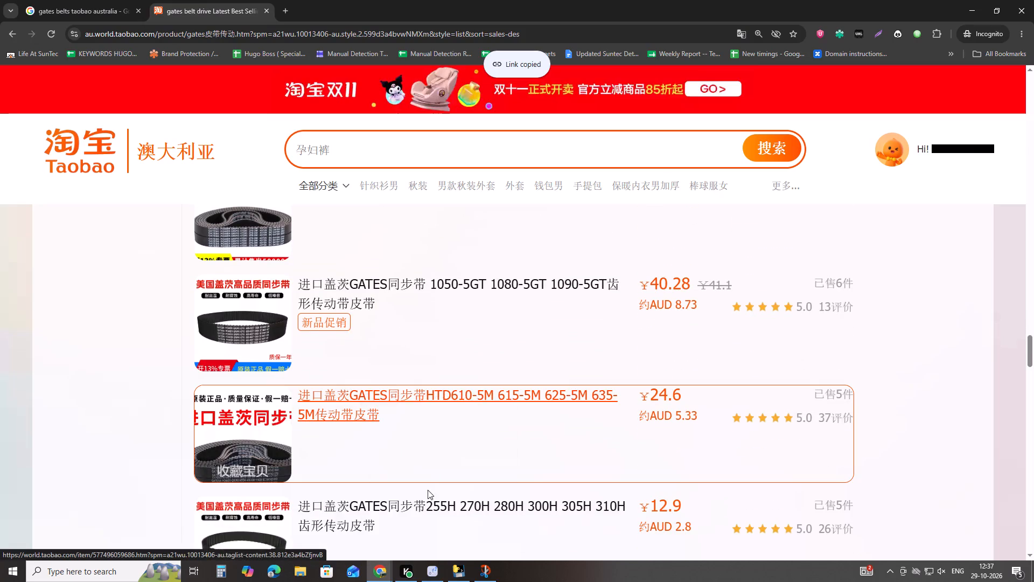
{"action": "key", "text": "alt+Tab"}
{"action": "key", "text": "ctrl+v"}
{"action": "key", "text": "Down"}
Copy the Gates 255H to 310H timing belt listing's link from Taobao into C58209 of the records sheet.
{"action": "key", "text": "alt+Tab"}
{"action": "scroll", "coordinate": [420, 465], "scroll_direction": "down", "scroll_amount": 2}
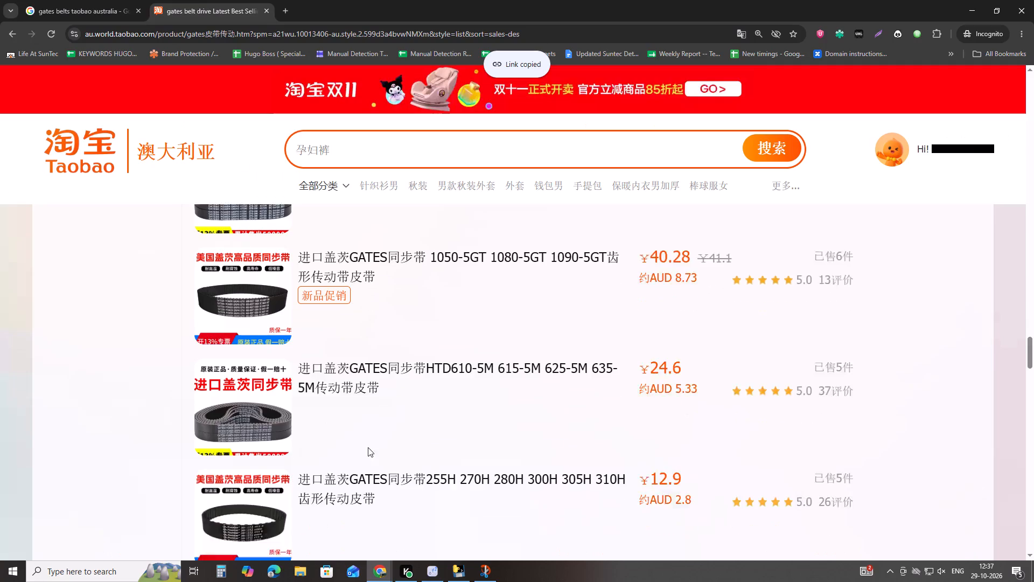
{"action": "right_click", "coordinate": [350, 399]}
{"action": "left_click", "coordinate": [407, 496]}
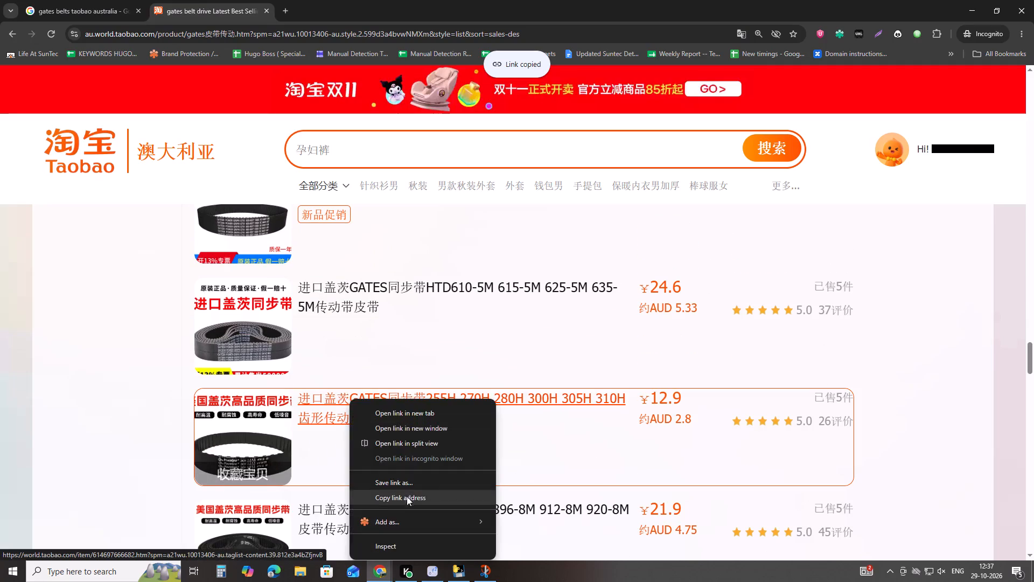
{"action": "key", "text": "alt+Tab"}
{"action": "key", "text": "ctrl+v"}
{"action": "key", "text": "Down"}
Copy the Gates HTD880-8M to 920-8M timing belt listing's link from Taobao into C58210 of the records sheet.
{"action": "key", "text": "alt+Tab"}
{"action": "scroll", "coordinate": [357, 467], "scroll_direction": "down", "scroll_amount": 1}
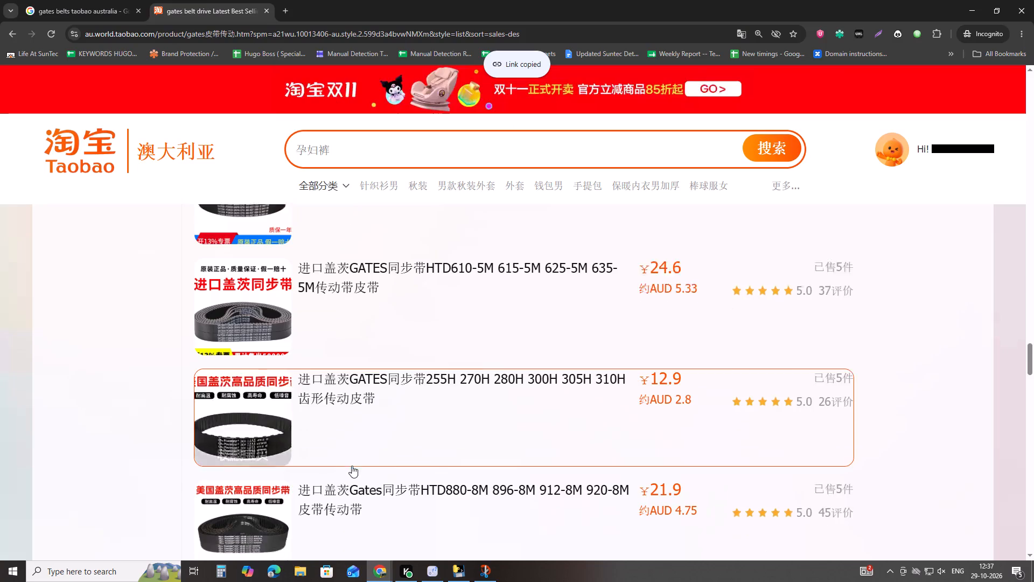
{"action": "scroll", "coordinate": [352, 466], "scroll_direction": "down", "scroll_amount": 2}
{"action": "right_click", "coordinate": [341, 348]}
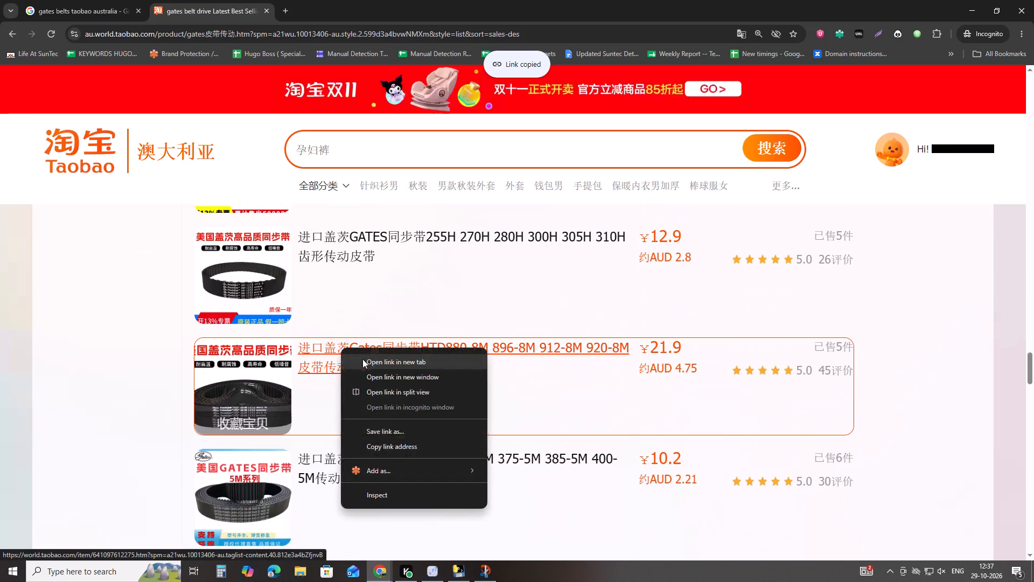
{"action": "left_click", "coordinate": [408, 446]}
{"action": "key", "text": "alt+Tab"}
{"action": "key", "text": "ctrl+v"}
{"action": "key", "text": "Down"}
Copy the Gates HTD370-5M to 400-5M timing belt listing's link from Taobao into C58211 of the records sheet.
{"action": "key", "text": "alt+Tab"}
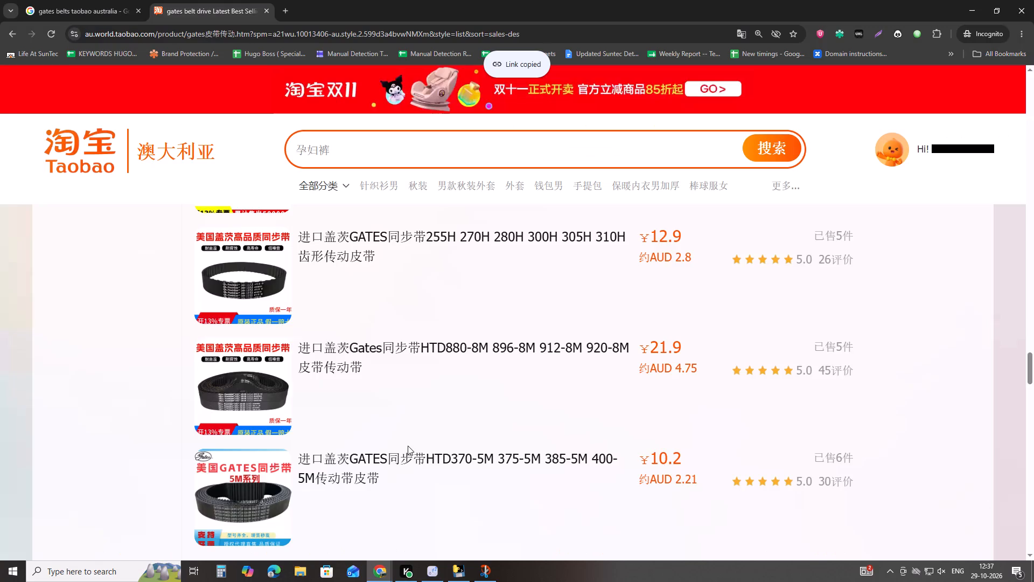
{"action": "scroll", "coordinate": [390, 448], "scroll_direction": "down", "scroll_amount": 2}
{"action": "right_click", "coordinate": [353, 348]}
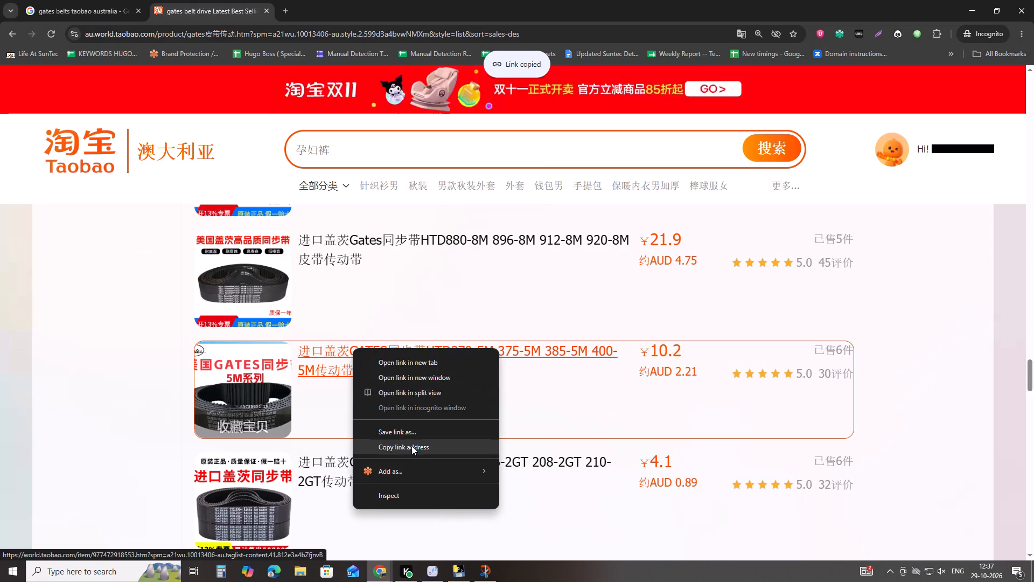
{"action": "left_click", "coordinate": [411, 446]}
{"action": "key", "text": "alt+Tab"}
{"action": "key", "text": "ctrl+v"}
{"action": "key", "text": "Down"}
Copy the Gates 204-2GT to 210-2GT timing belt listing's link from Taobao into C58212 of the records sheet.
{"action": "key", "text": "alt+Tab"}
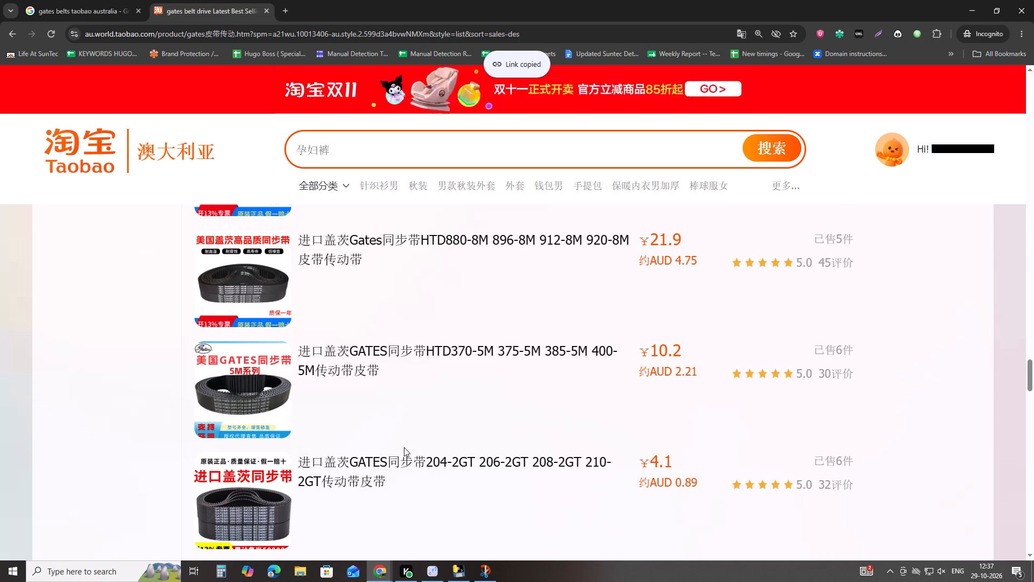
{"action": "scroll", "coordinate": [404, 447], "scroll_direction": "down", "scroll_amount": 1}
{"action": "right_click", "coordinate": [355, 404]}
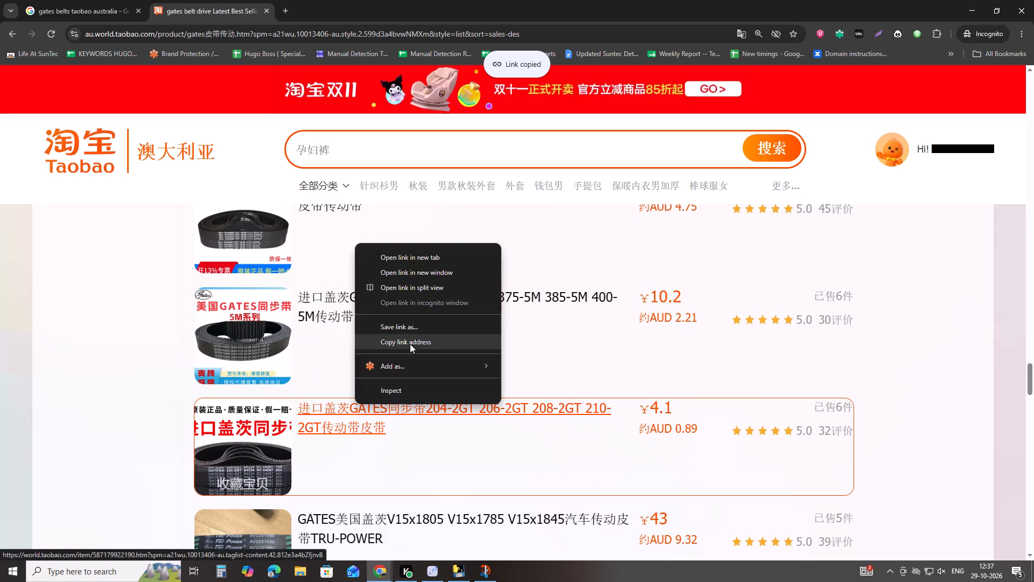
{"action": "left_click", "coordinate": [410, 344]}
{"action": "key", "text": "alt+Tab"}
{"action": "key", "text": "ctrl+v"}
{"action": "key", "text": "Down"}
Copy the Gates V15x1805 TRU-POWER automotive belt listing's link from Taobao into C58213 of the records sheet.
{"action": "key", "text": "alt+Tab"}
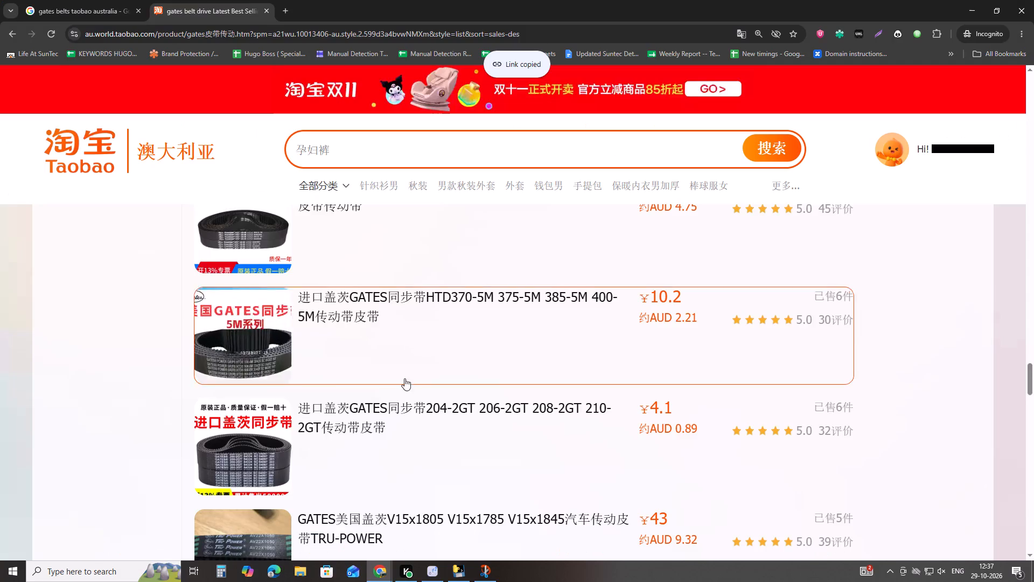
{"action": "scroll", "coordinate": [380, 408], "scroll_direction": "down", "scroll_amount": 3}
{"action": "right_click", "coordinate": [350, 356]}
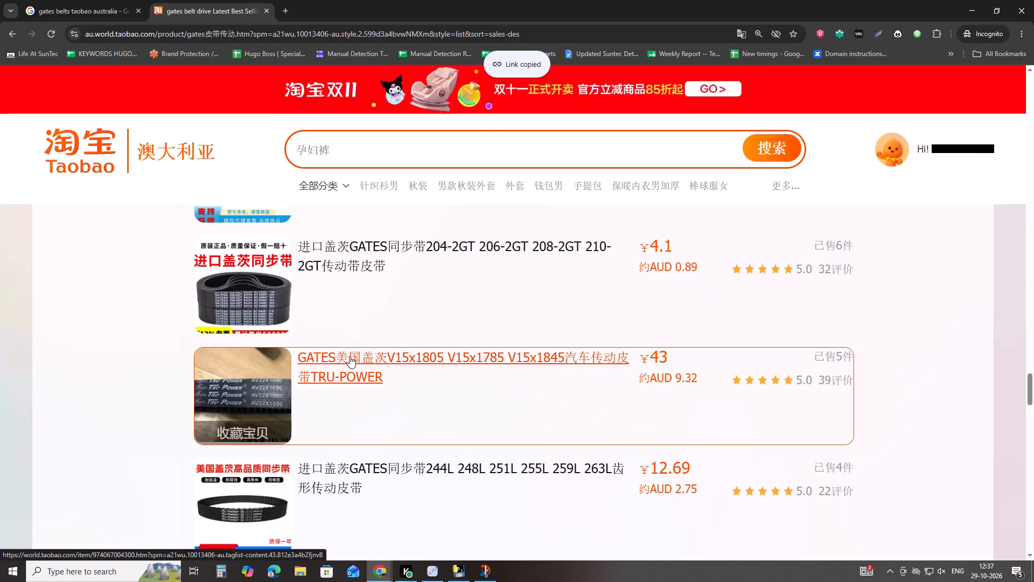
{"action": "left_click", "coordinate": [417, 453]}
{"action": "key", "text": "alt+Tab"}
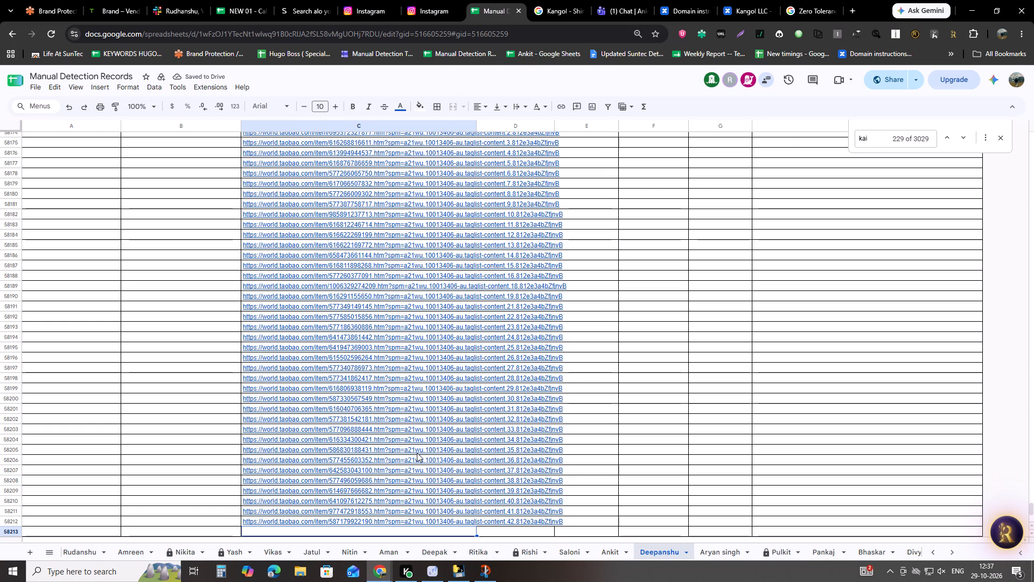
{"action": "key", "text": "ctrl+v"}
{"action": "key", "text": "Down"}
Copy the Gates 244L to 263L timing belt listing's link from Taobao into C58214 of the records sheet.
{"action": "key", "text": "alt+Tab"}
{"action": "scroll", "coordinate": [387, 453], "scroll_direction": "down", "scroll_amount": 2}
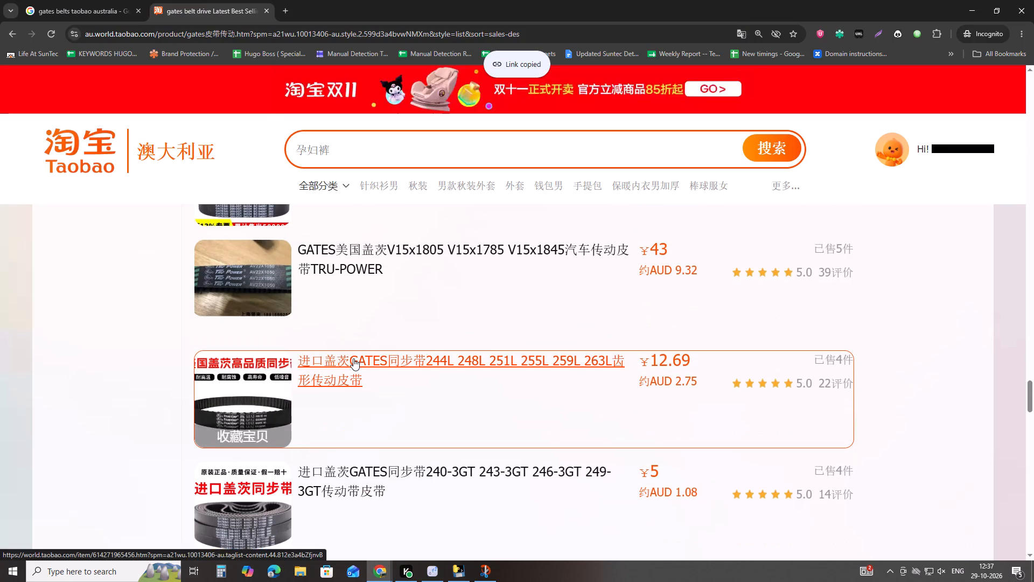
{"action": "right_click", "coordinate": [347, 362]}
{"action": "left_click", "coordinate": [412, 459]}
{"action": "key", "text": "alt+Tab"}
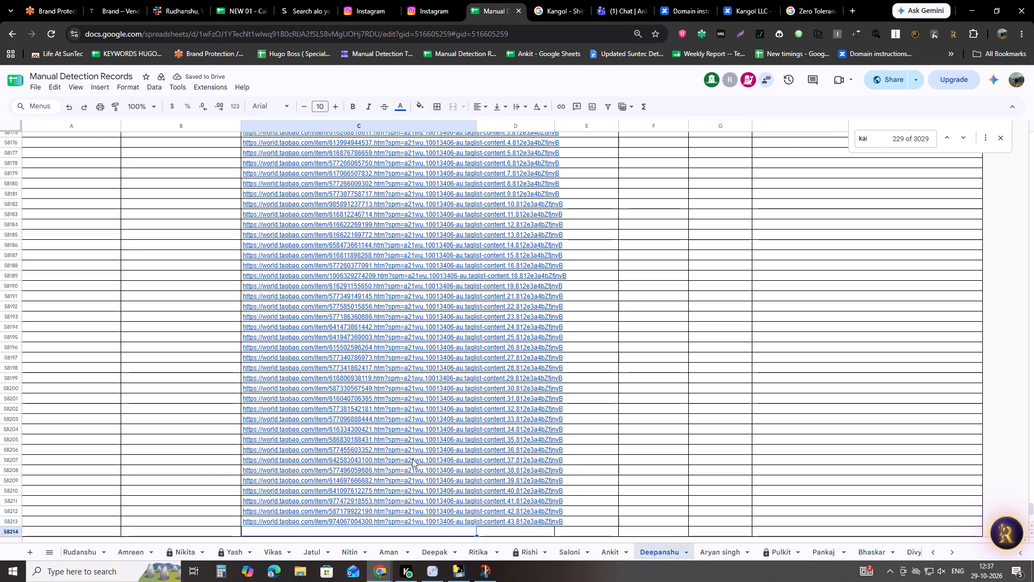
{"action": "key", "text": "ctrl+v"}
{"action": "key", "text": "Down"}
Copy the Gates 240-3GT to 249-3GT timing belt listing's link from Taobao into C58215 of the records sheet.
{"action": "key", "text": "alt+Tab"}
{"action": "scroll", "coordinate": [411, 458], "scroll_direction": "down", "scroll_amount": 2}
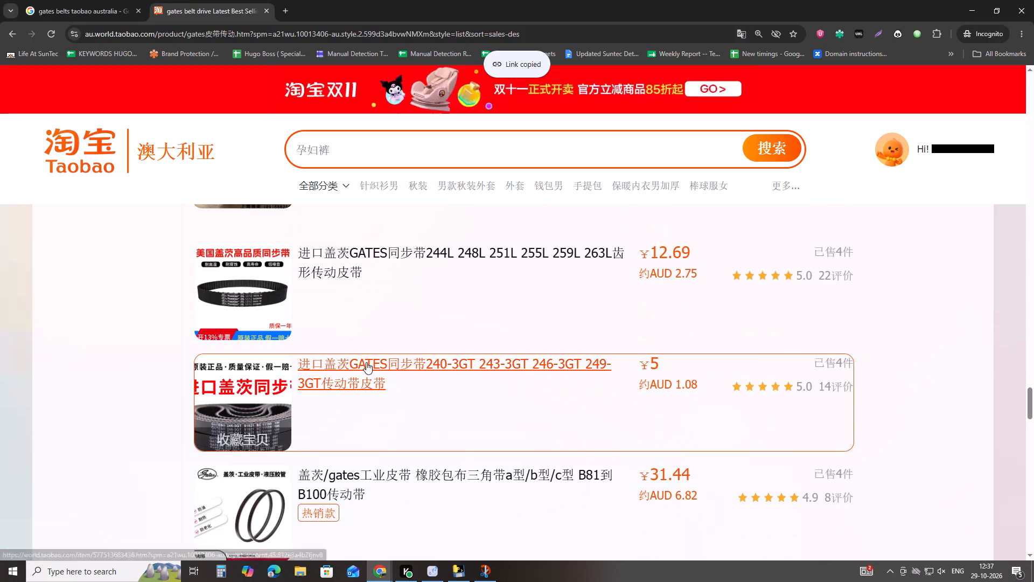
{"action": "right_click", "coordinate": [366, 362]}
{"action": "left_click", "coordinate": [427, 466]}
{"action": "key", "text": "alt+Tab"}
{"action": "key", "text": "ctrl+v"}
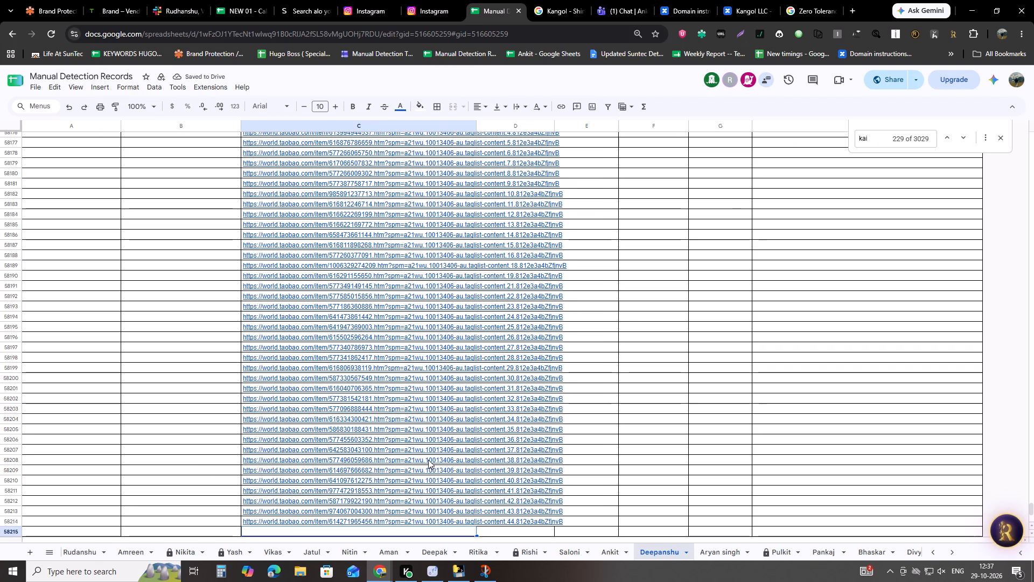
{"action": "key", "text": "Down"}
Copy the Gates B81 to B100 industrial V-belt listing's link from Taobao into C58216 of the records sheet.
{"action": "key", "text": "alt+Tab"}
{"action": "scroll", "coordinate": [417, 460], "scroll_direction": "down", "scroll_amount": 2}
{"action": "right_click", "coordinate": [331, 373]}
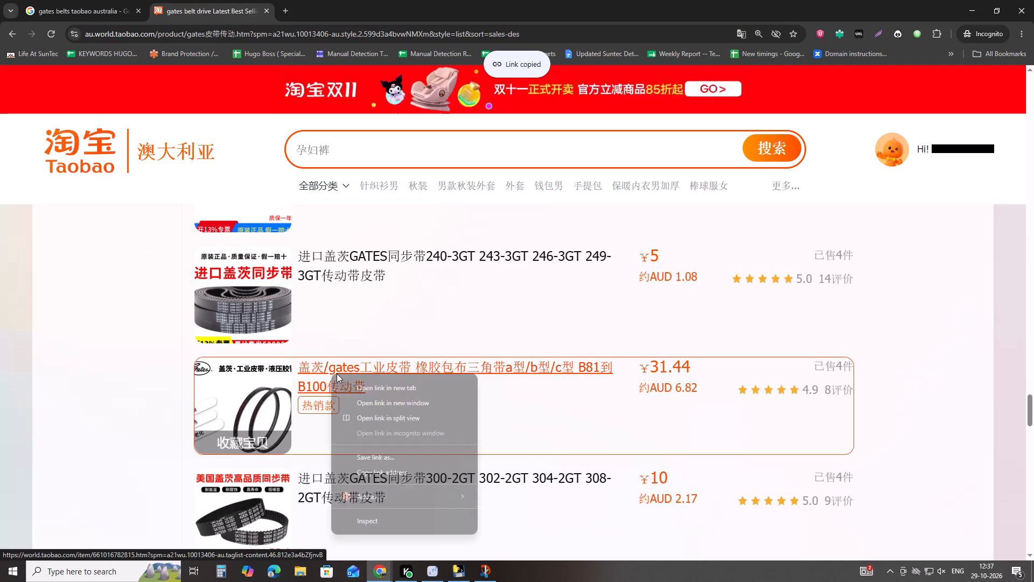
{"action": "left_click", "coordinate": [395, 474]}
{"action": "key", "text": "alt+Tab"}
{"action": "key", "text": "ctrl+v"}
{"action": "key", "text": "Down"}
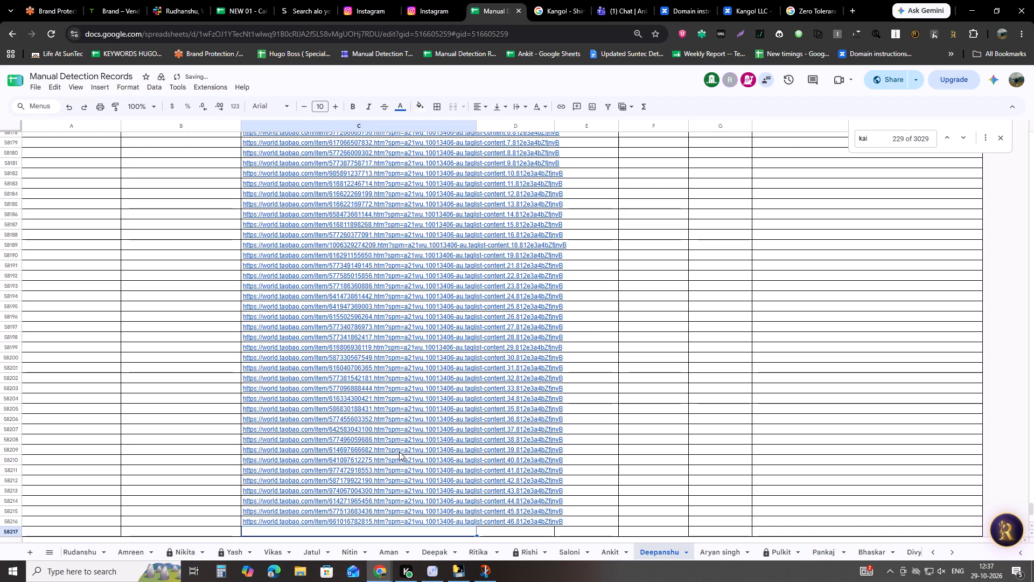
Copy the Gates 300-2GT to 308-2GT timing belt listing's link from Taobao into C58217 of the records sheet.
{"action": "key", "text": "alt+Tab"}
{"action": "scroll", "coordinate": [399, 451], "scroll_direction": "down", "scroll_amount": 1}
{"action": "right_click", "coordinate": [357, 421]}
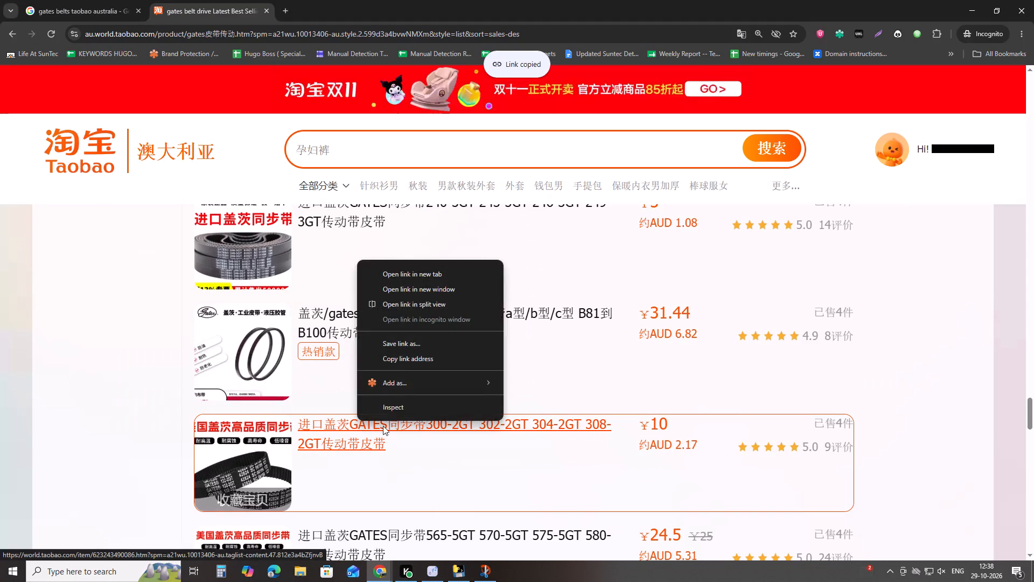
{"action": "left_click", "coordinate": [416, 344]}
{"action": "right_click", "coordinate": [352, 428]}
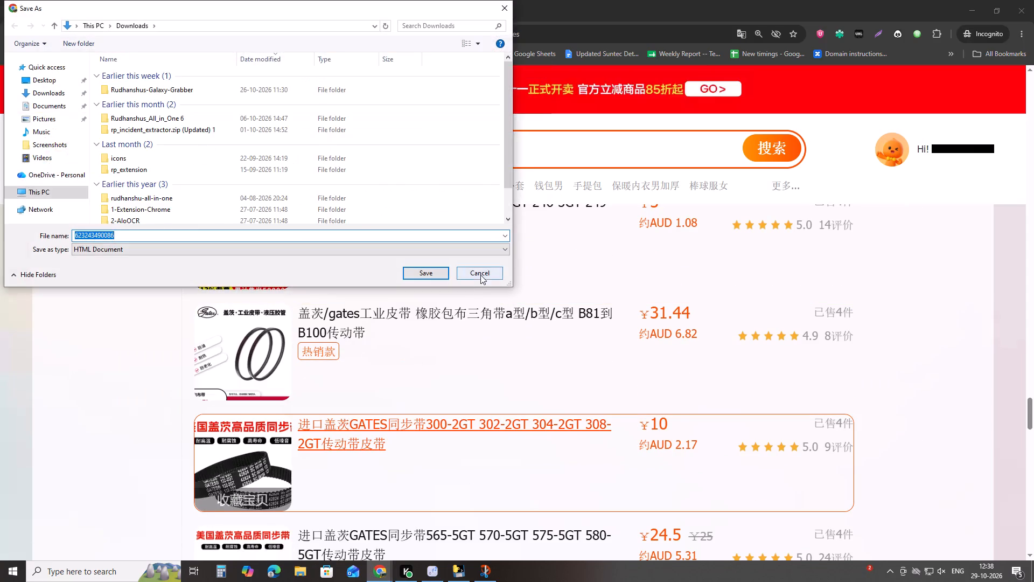
{"action": "left_click", "coordinate": [480, 275]}
{"action": "right_click", "coordinate": [363, 428]}
{"action": "left_click", "coordinate": [419, 366]}
{"action": "key", "text": "alt+Tab"}
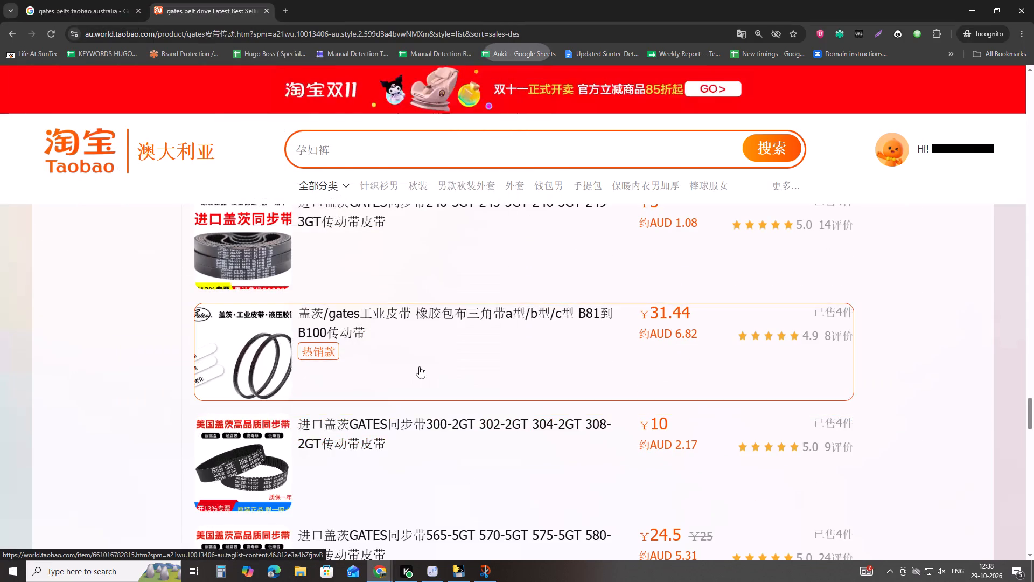
{"action": "key", "text": "ctrl+v"}
{"action": "key", "text": "Down"}
Copy the Gates 565-5GT to 580-5GT timing belt listing's link from Taobao into C58218 of the records sheet.
{"action": "key", "text": "alt+Tab"}
{"action": "scroll", "coordinate": [419, 366], "scroll_direction": "down", "scroll_amount": 3}
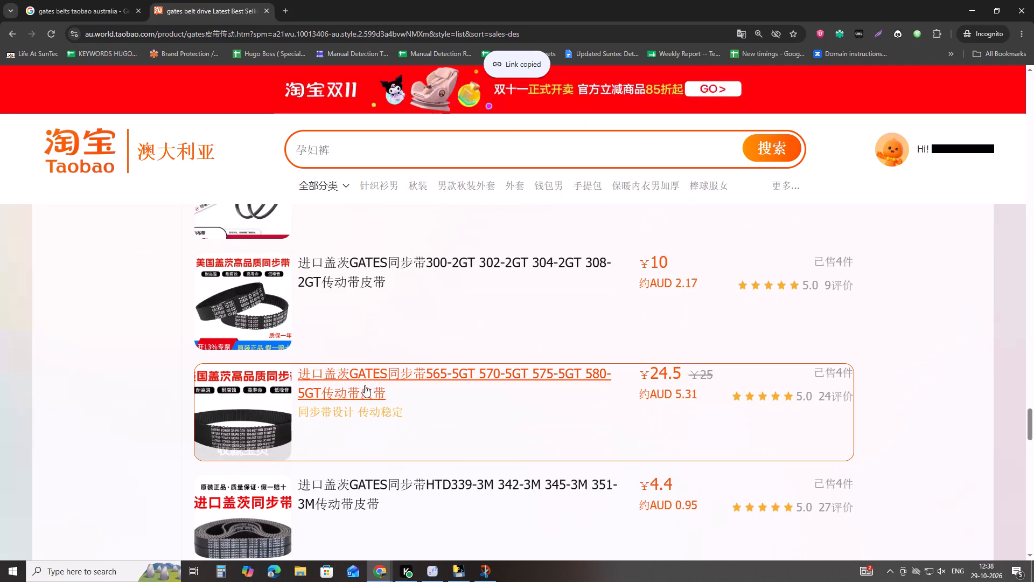
{"action": "right_click", "coordinate": [362, 372]}
{"action": "left_click", "coordinate": [427, 472]}
{"action": "key", "text": "alt+Tab"}
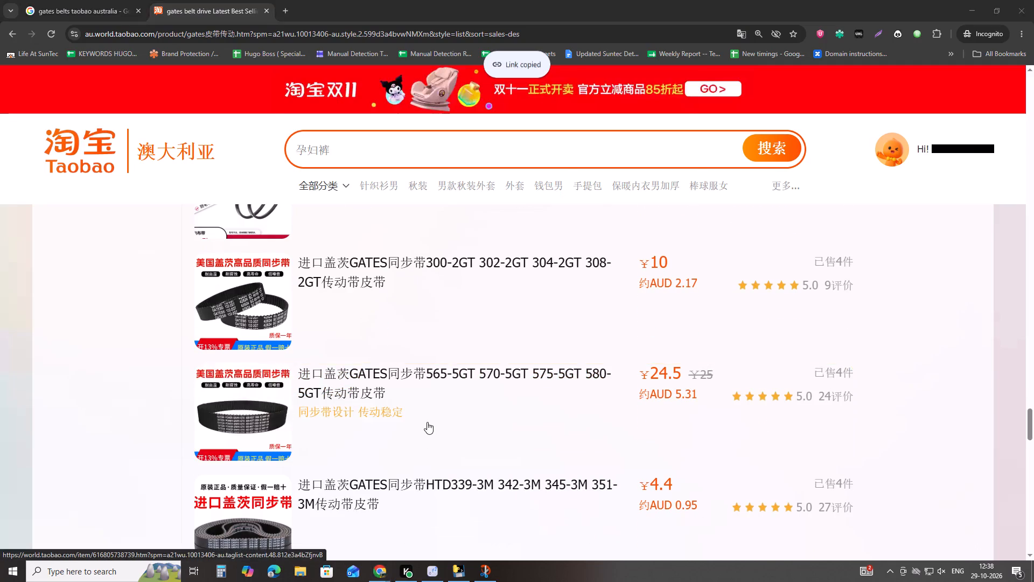
{"action": "key", "text": "ctrl+v"}
{"action": "key", "text": "Down"}
Copy the Gates HTD339-3M to 351-3M timing belt listing's link from Taobao into C58219 of the records sheet.
{"action": "key", "text": "alt+Tab"}
{"action": "scroll", "coordinate": [422, 424], "scroll_direction": "down", "scroll_amount": 2}
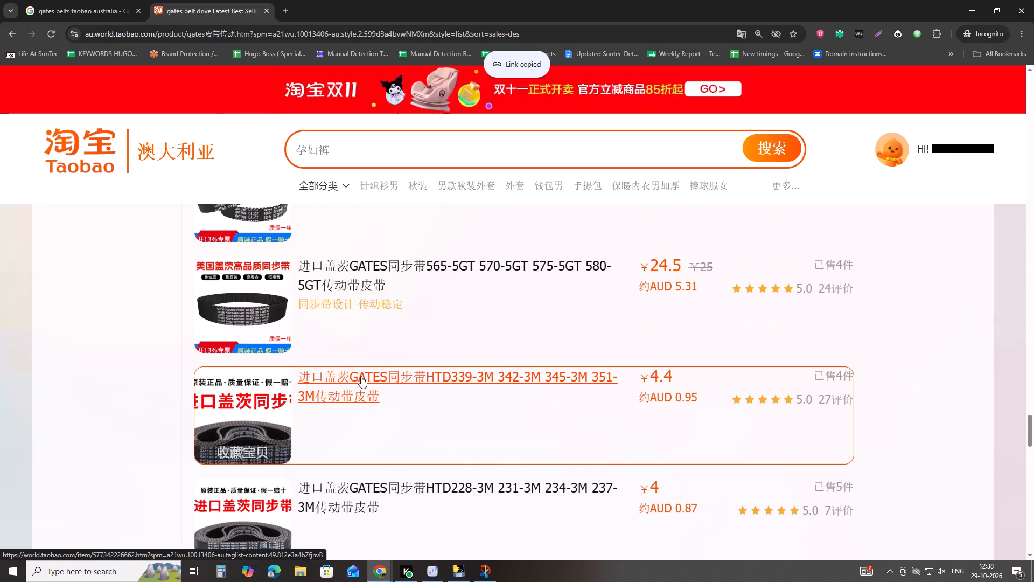
{"action": "right_click", "coordinate": [360, 377]}
{"action": "left_click", "coordinate": [436, 477]}
{"action": "key", "text": "alt+Tab"}
{"action": "key", "text": "ctrl+v"}
{"action": "key", "text": "Down"}
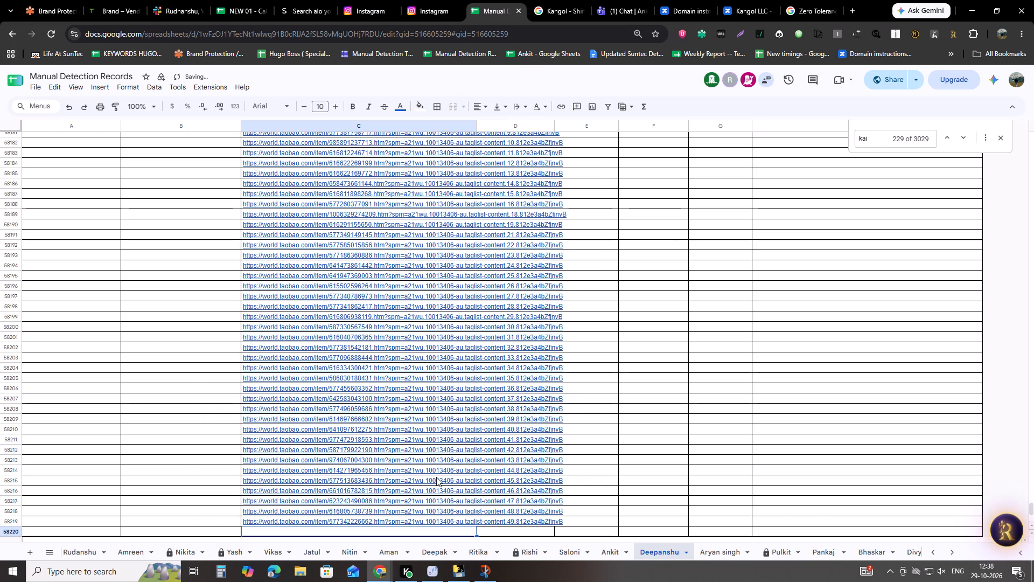
Copy the Gates HTD228-3M to 237-3M timing belt listing's link from Taobao into C58220 of the records sheet.
{"action": "key", "text": "alt+Tab"}
{"action": "scroll", "coordinate": [432, 475], "scroll_direction": "down", "scroll_amount": 2}
{"action": "right_click", "coordinate": [357, 382]}
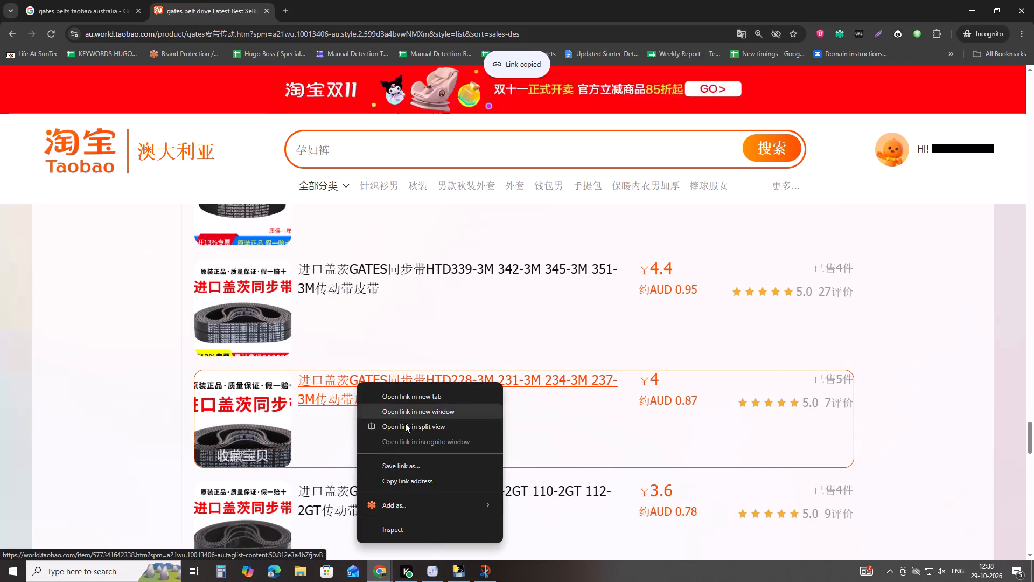
{"action": "left_click", "coordinate": [418, 479]}
{"action": "key", "text": "alt+Tab"}
{"action": "key", "text": "ctrl+v"}
{"action": "key", "text": "Down"}
Copy the Gates 106-2GT to 112-2GT timing belt listing's link from Taobao into C58221 of the records sheet.
{"action": "key", "text": "alt+Tab"}
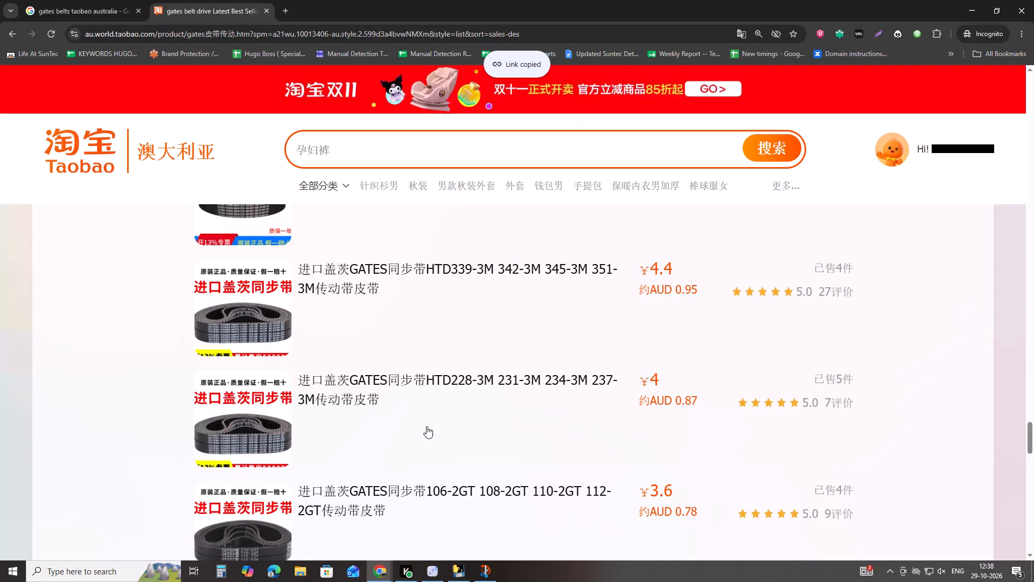
{"action": "scroll", "coordinate": [416, 426], "scroll_direction": "down", "scroll_amount": 2}
{"action": "right_click", "coordinate": [360, 383]}
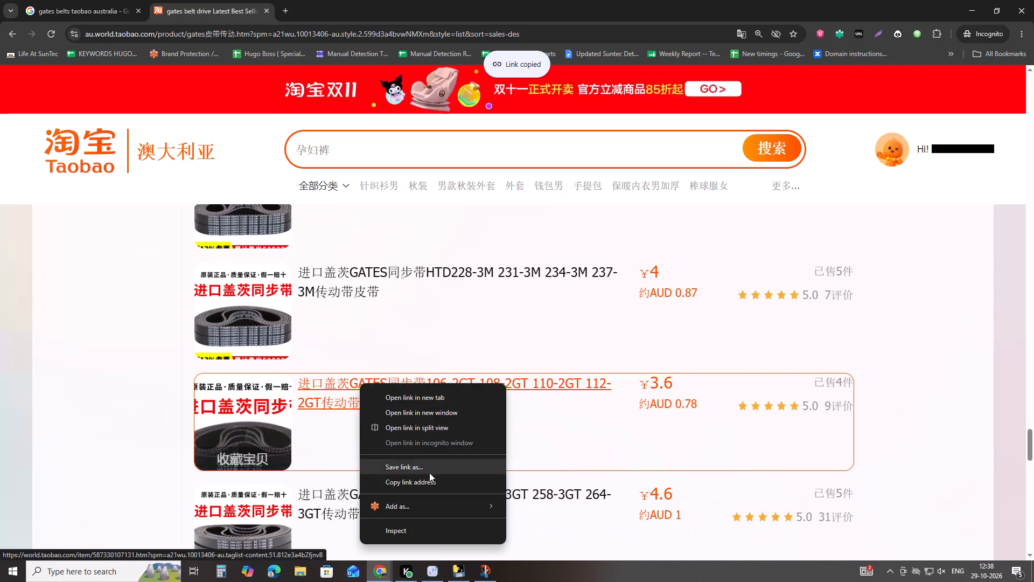
{"action": "left_click", "coordinate": [430, 477]}
{"action": "key", "text": "alt+Tab"}
{"action": "key", "text": "ctrl+v"}
{"action": "key", "text": "Down"}
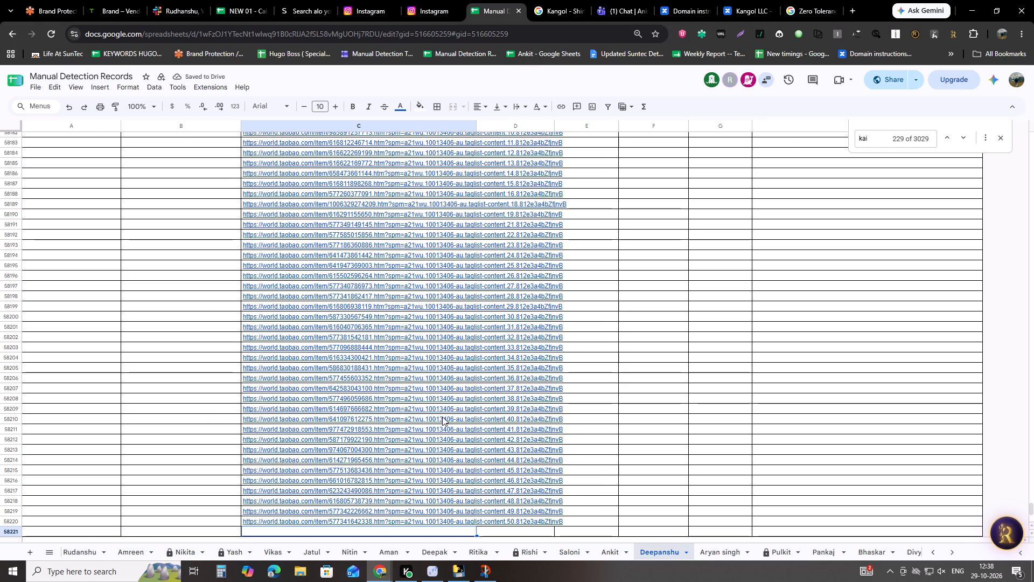
Copy the Gates 252-3GT to 264-3GT timing belt listing's link from Taobao into C58222 of the records sheet.
{"action": "key", "text": "alt+Tab"}
{"action": "scroll", "coordinate": [402, 433], "scroll_direction": "down", "scroll_amount": 2}
{"action": "right_click", "coordinate": [351, 387]}
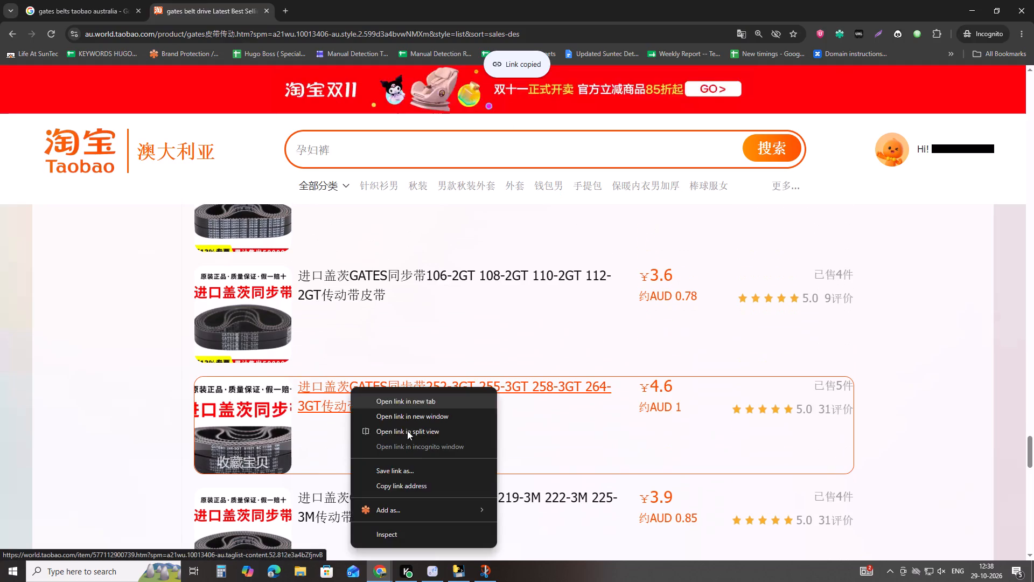
{"action": "left_click", "coordinate": [421, 483]}
{"action": "key", "text": "alt+Tab"}
{"action": "key", "text": "Down"}
{"action": "key", "text": "ctrl+v"}
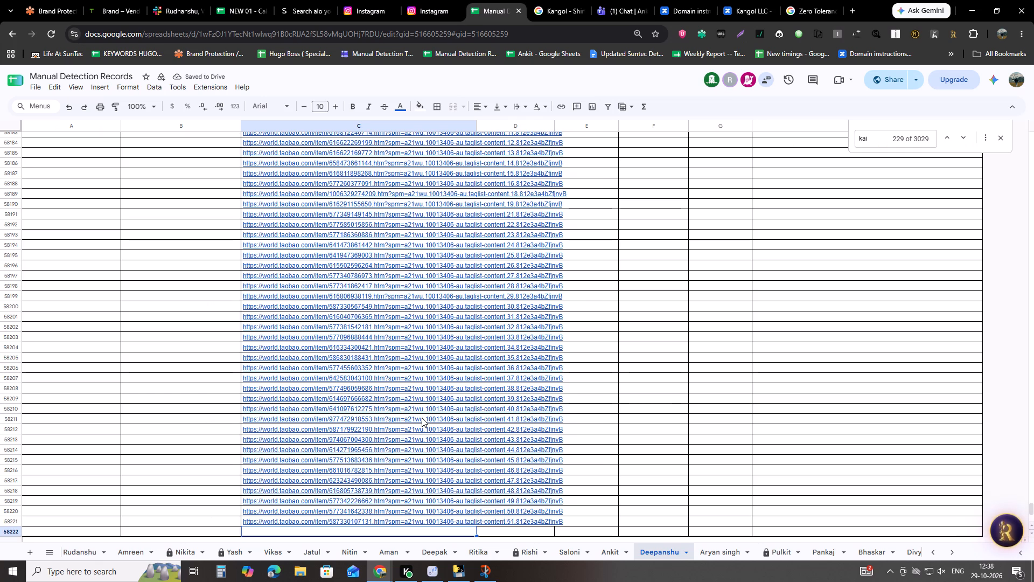
{"action": "key", "text": "Down"}
Copy the Gates HTD216-3M to 225-3M timing belt listing's link from Taobao into C58223 of the records sheet.
{"action": "key", "text": "alt+Tab"}
{"action": "scroll", "coordinate": [416, 421], "scroll_direction": "down", "scroll_amount": 3}
{"action": "right_click", "coordinate": [346, 335]}
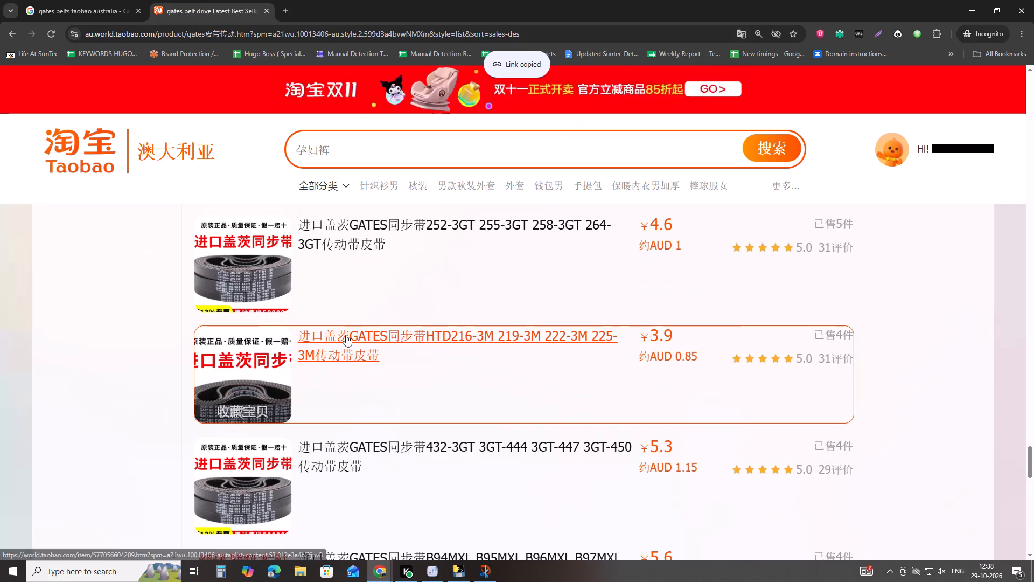
{"action": "left_click", "coordinate": [411, 429]}
{"action": "key", "text": "alt+Tab"}
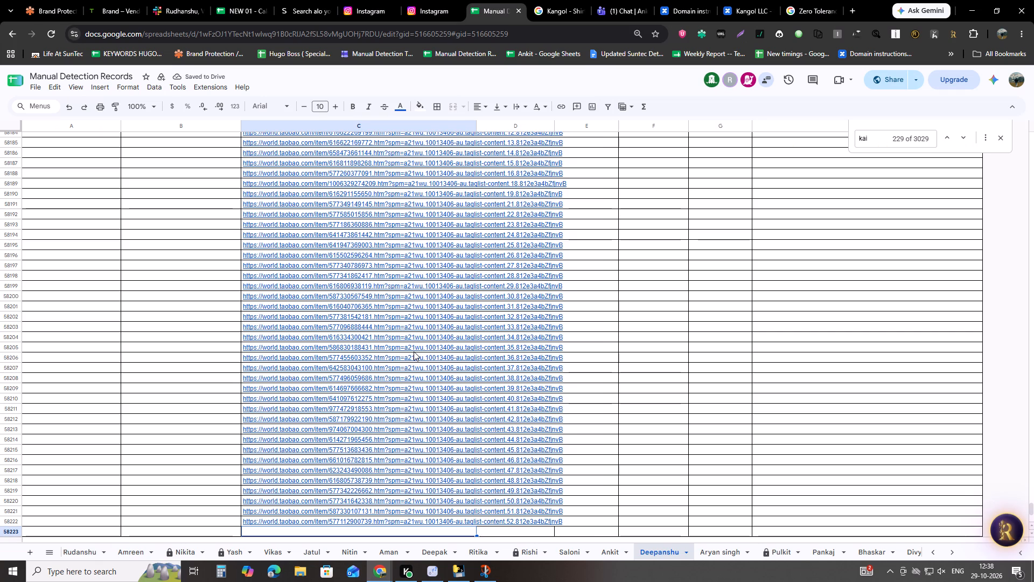
{"action": "key", "text": "ctrl+v"}
{"action": "key", "text": "Down"}
Copy the Gates 432-3GT to 3GT-450 timing belt listing's link from Taobao into C58224 of the records sheet.
{"action": "key", "text": "alt+Tab"}
{"action": "scroll", "coordinate": [410, 356], "scroll_direction": "down", "scroll_amount": 2}
{"action": "right_click", "coordinate": [346, 338]}
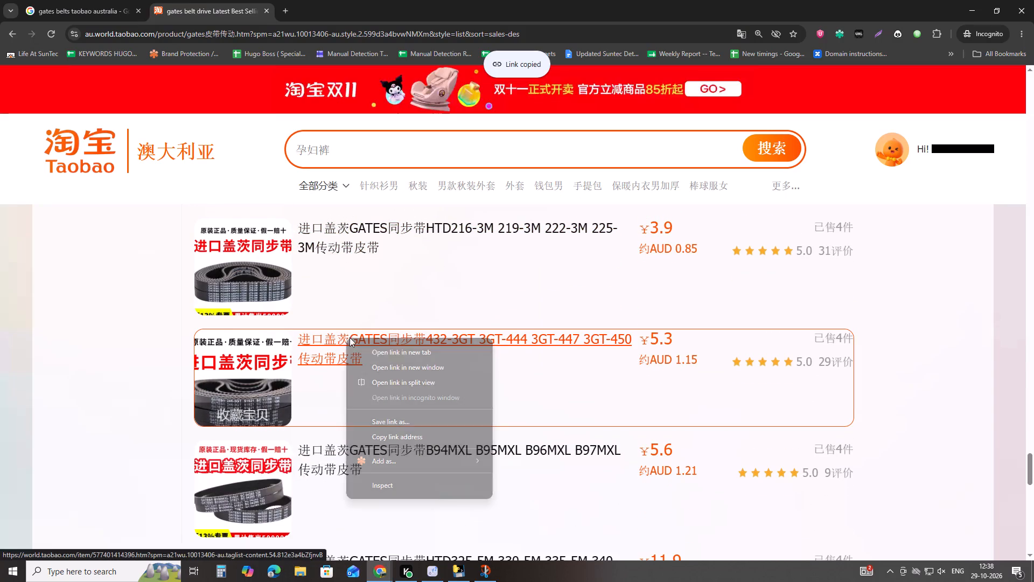
{"action": "left_click", "coordinate": [418, 438]}
{"action": "key", "text": "alt+Tab"}
{"action": "key", "text": "Tab"}
{"action": "key", "text": "ctrl+v"}
{"action": "key", "text": "Down"}
Copy the Gates B94MXL to B97MXL timing belt listing's link from Taobao into C58225 of the records sheet.
{"action": "key", "text": "alt+Tab"}
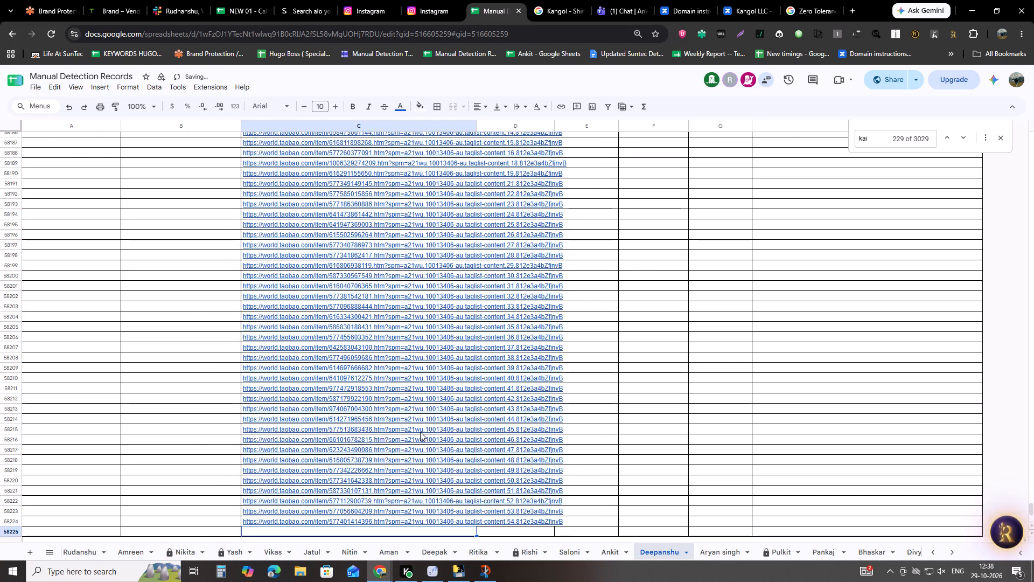
{"action": "scroll", "coordinate": [406, 428], "scroll_direction": "down", "scroll_amount": 2}
{"action": "right_click", "coordinate": [341, 343]}
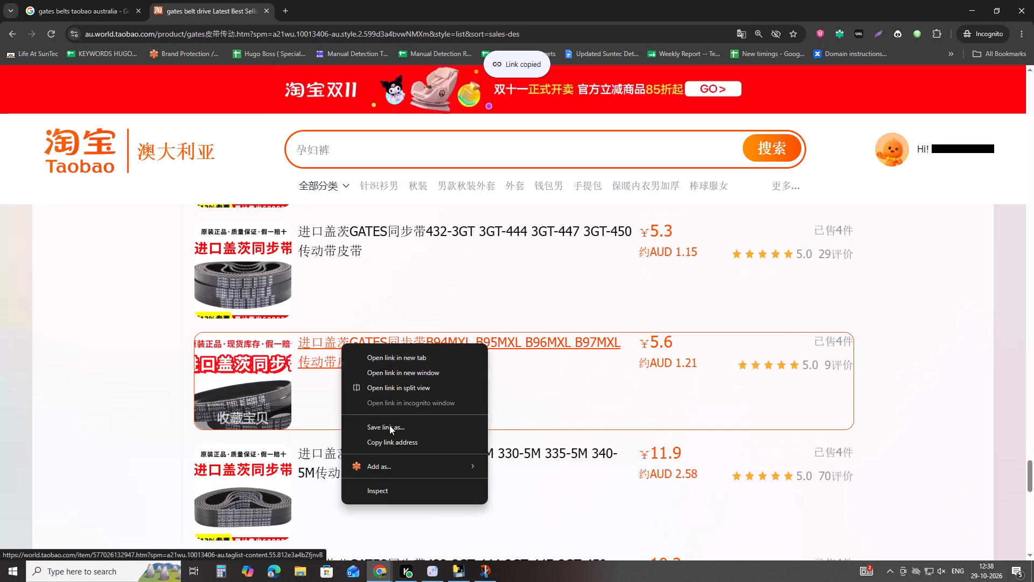
{"action": "left_click", "coordinate": [392, 442]}
{"action": "key", "text": "alt+Tab"}
{"action": "key", "text": "ctrl+v"}
{"action": "key", "text": "Down"}
Copy the Gates HTD325-5M to 340-5M timing belt listing's link from Taobao into C58226 of the records sheet.
{"action": "key", "text": "alt+Tab"}
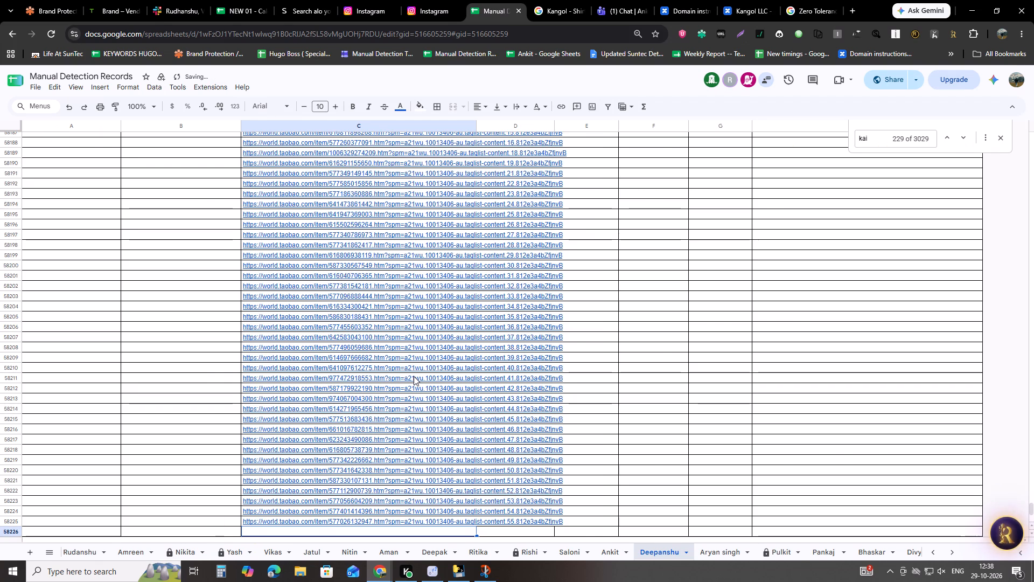
{"action": "scroll", "coordinate": [399, 384], "scroll_direction": "down", "scroll_amount": 2}
{"action": "right_click", "coordinate": [359, 346]}
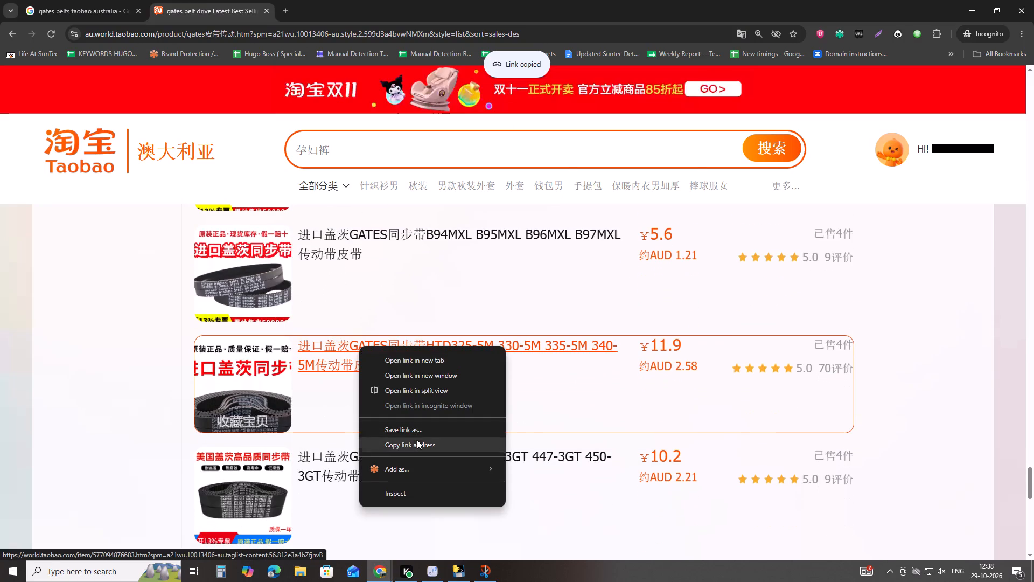
{"action": "left_click", "coordinate": [417, 442]}
{"action": "key", "text": "alt+Tab"}
{"action": "key", "text": "ctrl+v"}
{"action": "key", "text": "Down"}
Copy the Gates 432-3GT, 444-3GT, 447-3GT, 450-3GT timing belt listing's link from Taobao into C58227 of the records sheet.
{"action": "key", "text": "alt+Tab"}
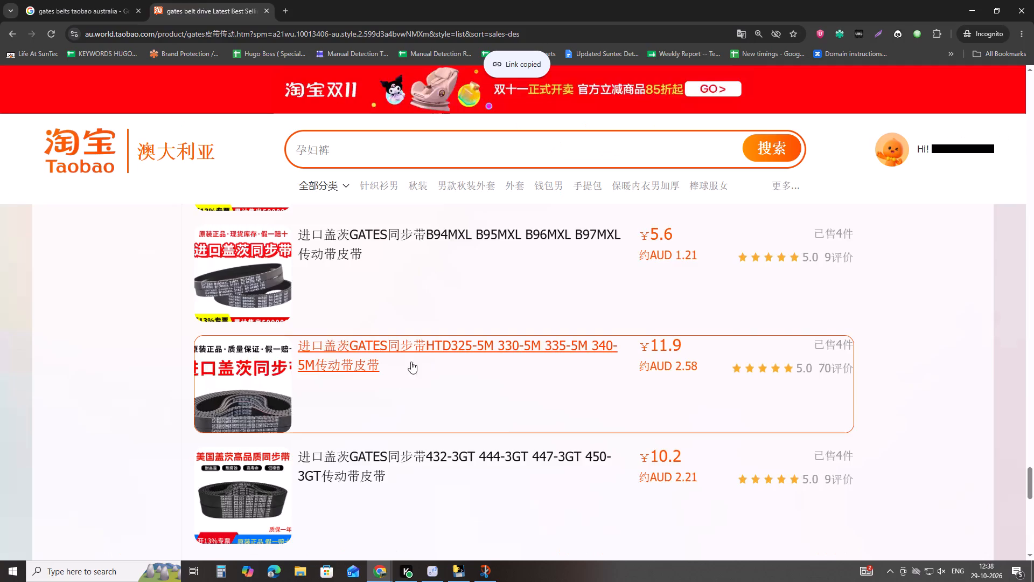
{"action": "scroll", "coordinate": [388, 377], "scroll_direction": "down", "scroll_amount": 1}
{"action": "right_click", "coordinate": [357, 408]}
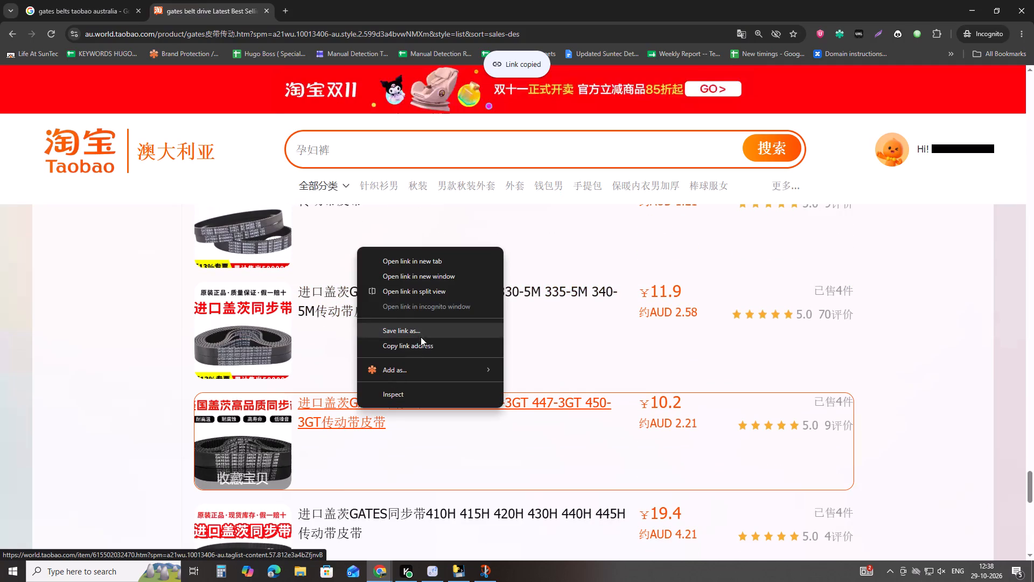
{"action": "left_click", "coordinate": [422, 349]}
{"action": "key", "text": "alt+Tab"}
{"action": "key", "text": "ctrl+v"}
{"action": "key", "text": "Down"}
Copy the Gates 410H to 445H timing belt listing's link from Taobao into C58228 of the records sheet.
{"action": "key", "text": "alt+Tab"}
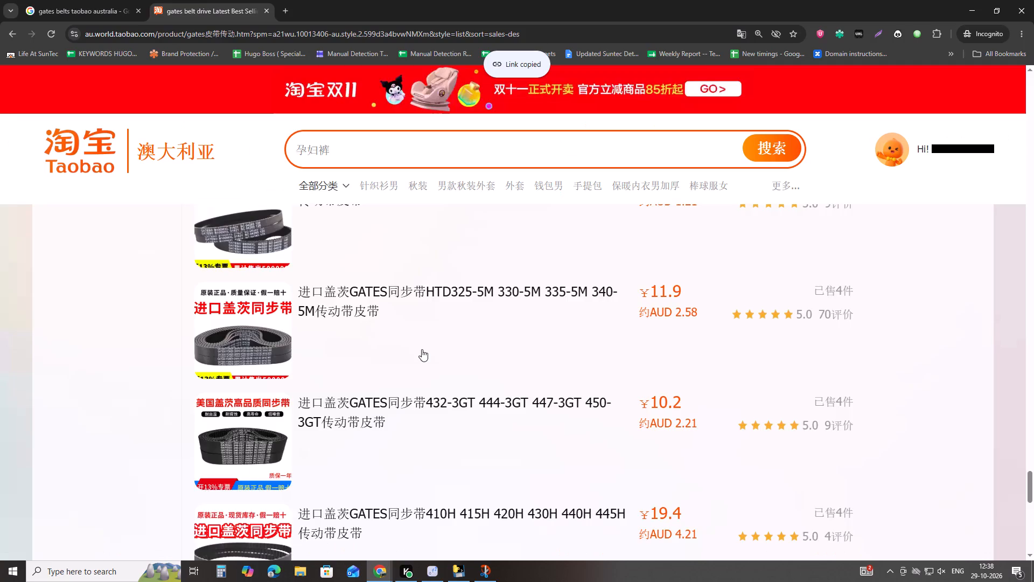
{"action": "scroll", "coordinate": [422, 349], "scroll_direction": "down", "scroll_amount": 3}
{"action": "right_click", "coordinate": [351, 350]}
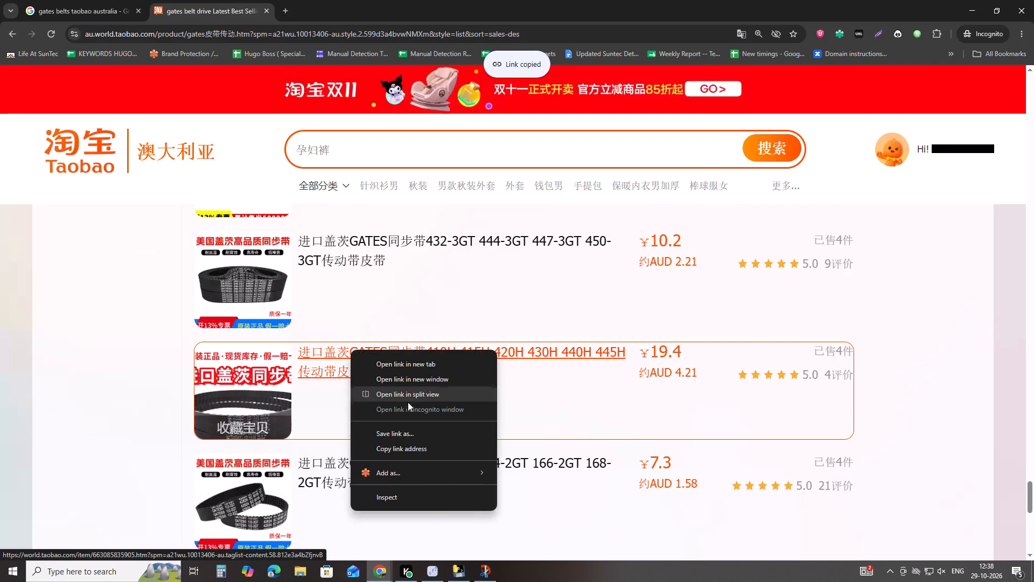
{"action": "left_click", "coordinate": [420, 444]}
{"action": "key", "text": "alt+Tab"}
{"action": "key", "text": "ctrl+v"}
{"action": "key", "text": "Down"}
Copy the Gates 162-2GT to 168-2GT timing belt listing's link from Taobao into C58229 of the records sheet.
{"action": "key", "text": "alt+Tab"}
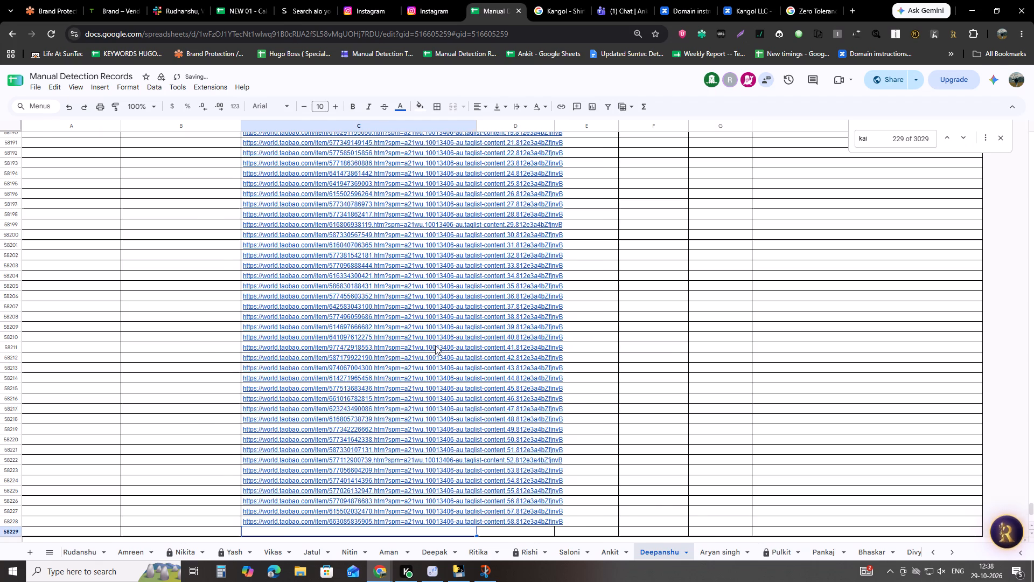
{"action": "scroll", "coordinate": [435, 345], "scroll_direction": "down", "scroll_amount": 3}
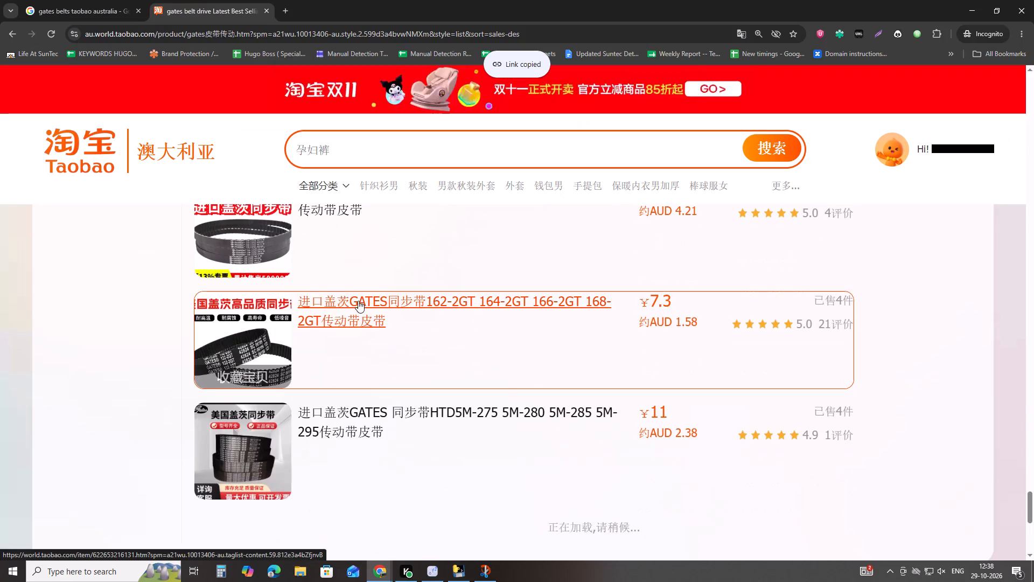
{"action": "right_click", "coordinate": [358, 301]}
{"action": "left_click", "coordinate": [429, 401]}
{"action": "key", "text": "alt+Tab"}
{"action": "key", "text": "ctrl+v"}
{"action": "key", "text": "Down"}
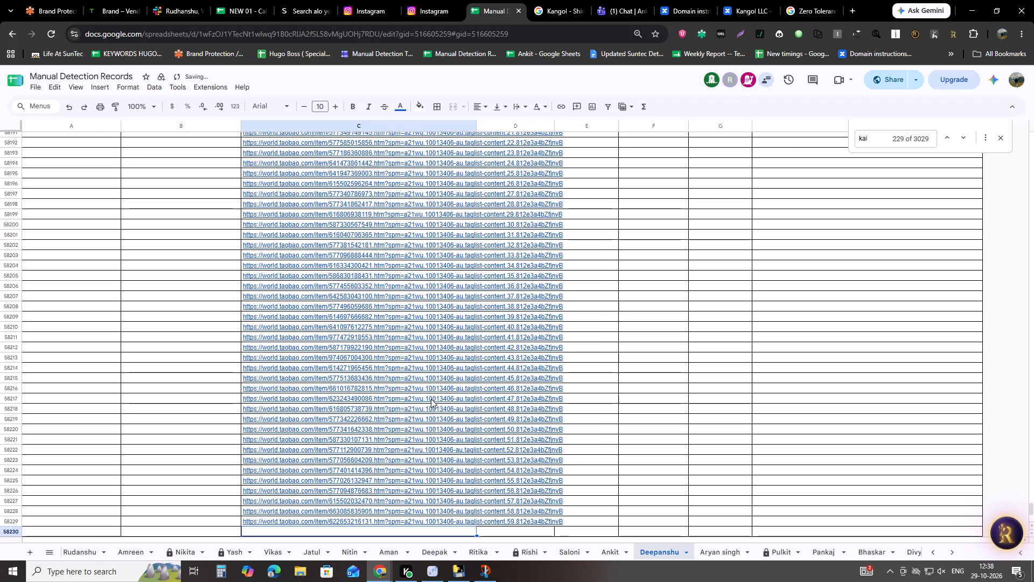
Copy the Gates HTD5M-275 to 5M-295 timing belt listing's link from Taobao into C58230 and check how many links are logged.
{"action": "key", "text": "alt+Tab"}
{"action": "scroll", "coordinate": [465, 392], "scroll_direction": "down", "scroll_amount": 1}
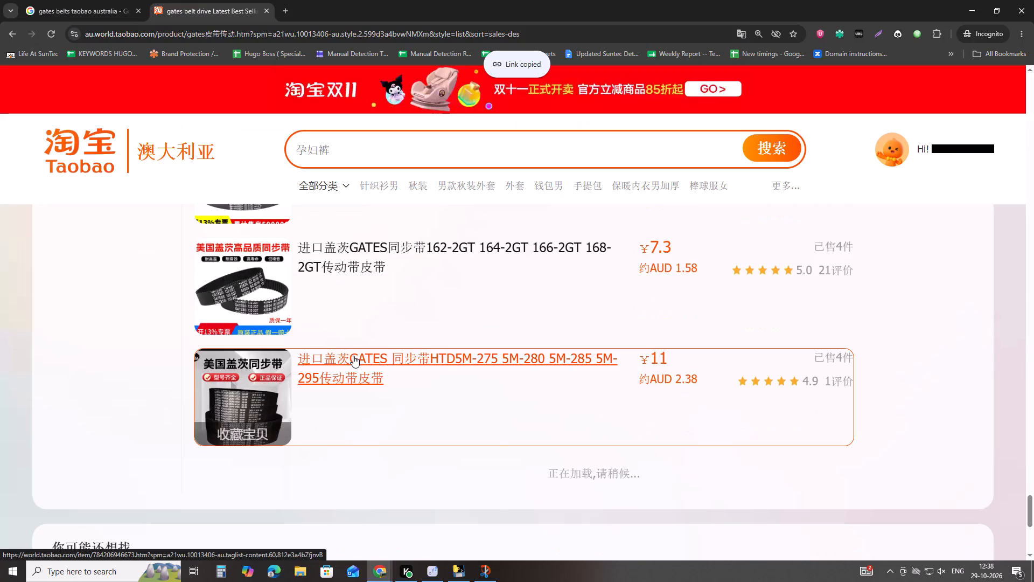
{"action": "right_click", "coordinate": [353, 356]}
{"action": "left_click", "coordinate": [423, 453]}
{"action": "key", "text": "alt+Tab"}
{"action": "key", "text": "ctrl+v"}
{"action": "key", "text": "Down"}
{"action": "key", "text": "Up"}
{"action": "key", "text": "ctrl+shift+Up"}
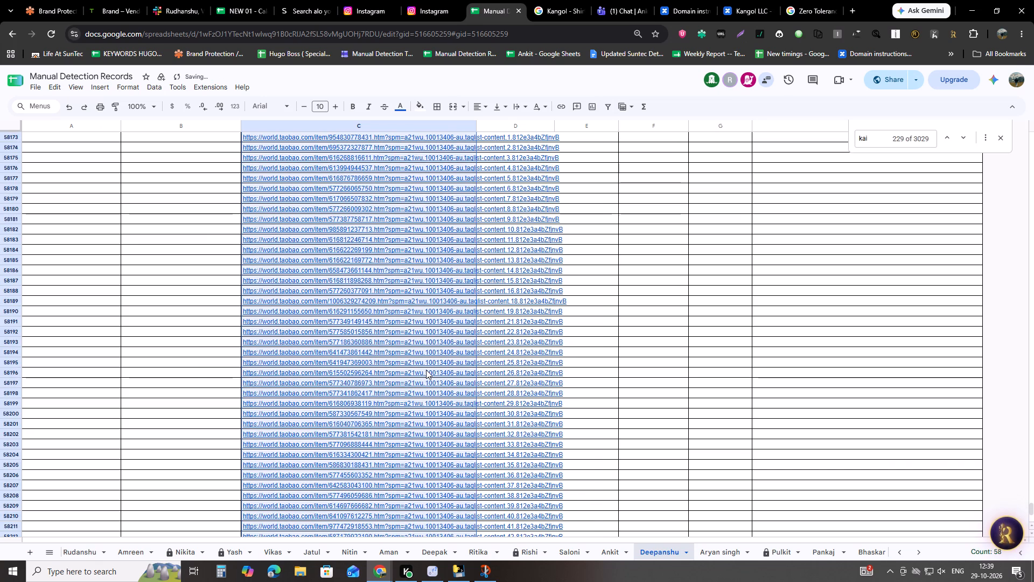
{"action": "key", "text": "Down"}
Copy the Gates 270L to 315L timing belt listing's link from Taobao into C58231 of the records sheet.
{"action": "key", "text": "alt+Tab"}
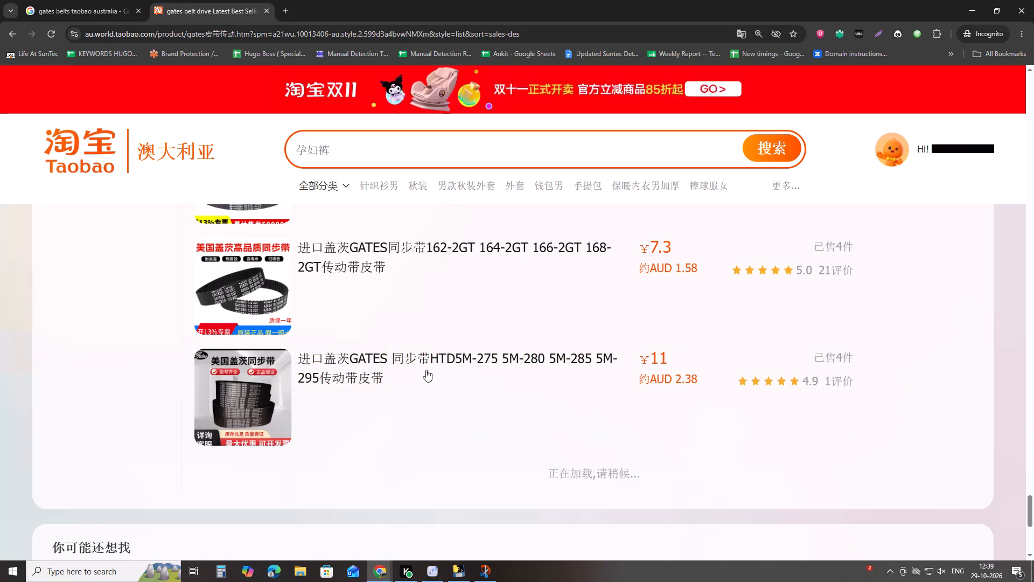
{"action": "scroll", "coordinate": [426, 370], "scroll_direction": "down", "scroll_amount": 2}
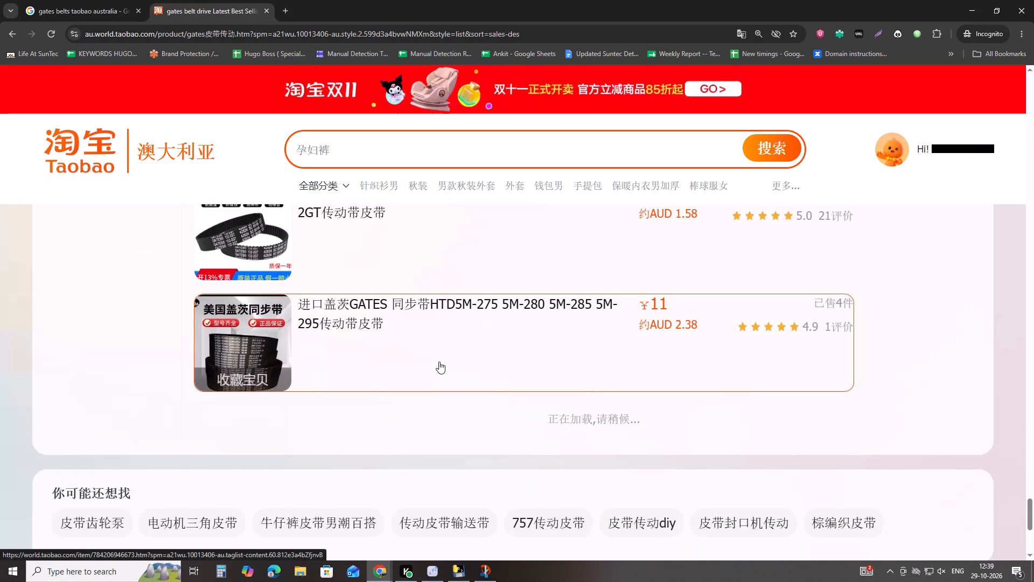
{"action": "scroll", "coordinate": [441, 348], "scroll_direction": "down", "scroll_amount": 2}
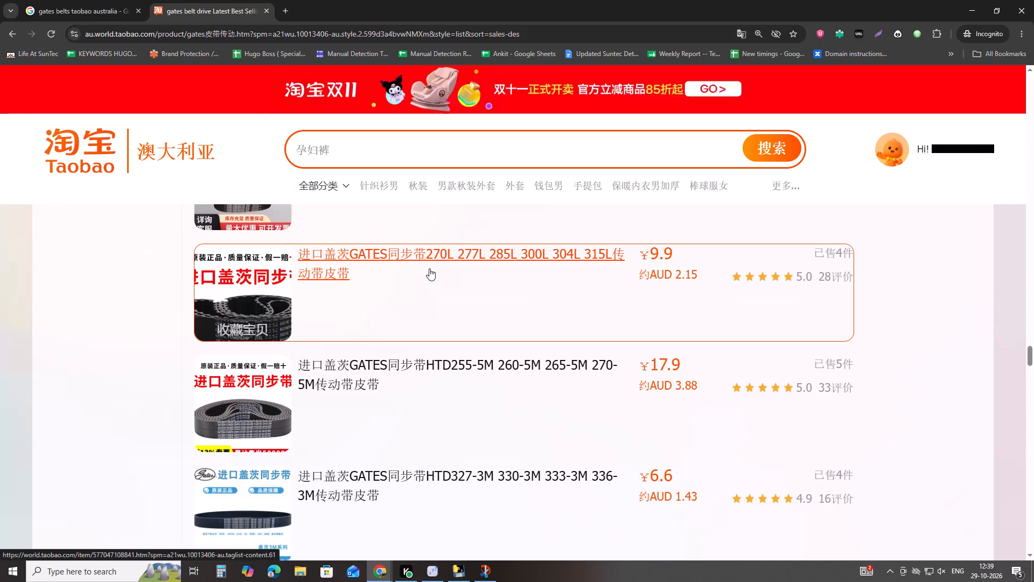
{"action": "right_click", "coordinate": [379, 250]}
{"action": "left_click", "coordinate": [433, 348]}
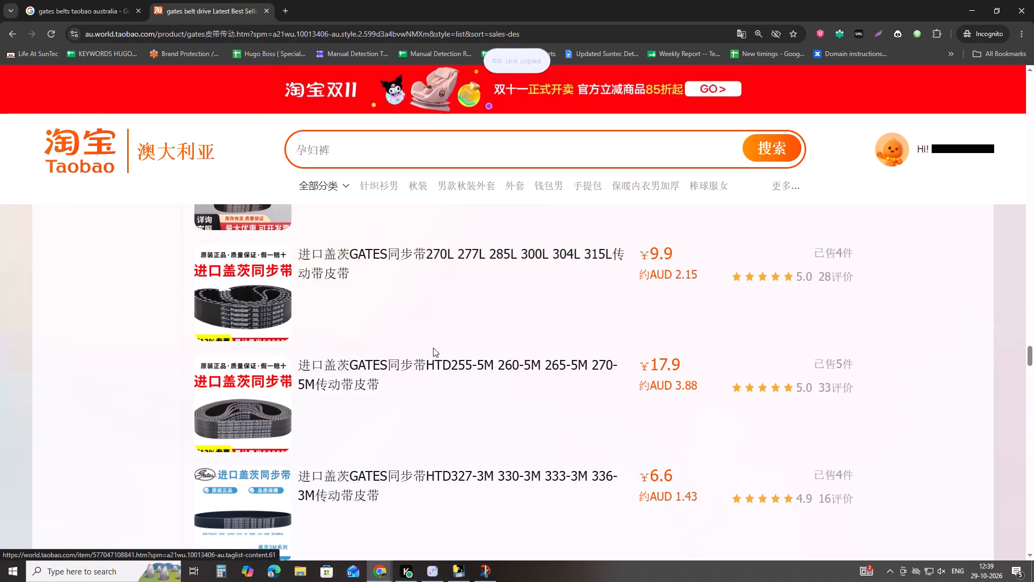
{"action": "key", "text": "alt+Tab"}
{"action": "key", "text": "ctrl+v"}
{"action": "key", "text": "Down"}
Copy the Gates HTD255-5M to 270-5M timing belt listing's link from Taobao into C58232 of the records sheet.
{"action": "key", "text": "alt+Tab"}
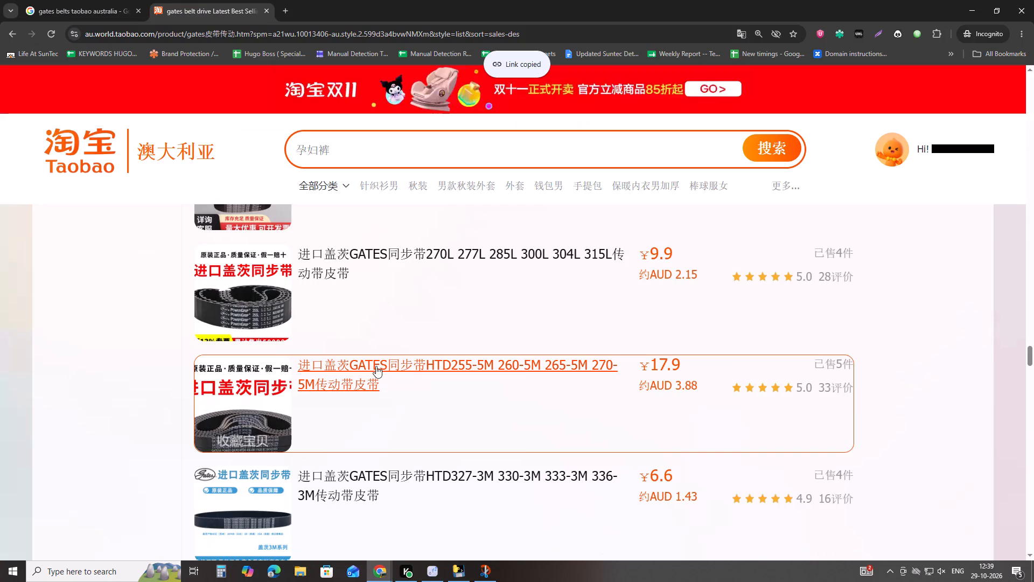
{"action": "right_click", "coordinate": [376, 366]}
{"action": "left_click", "coordinate": [438, 466]}
{"action": "key", "text": "alt+Tab"}
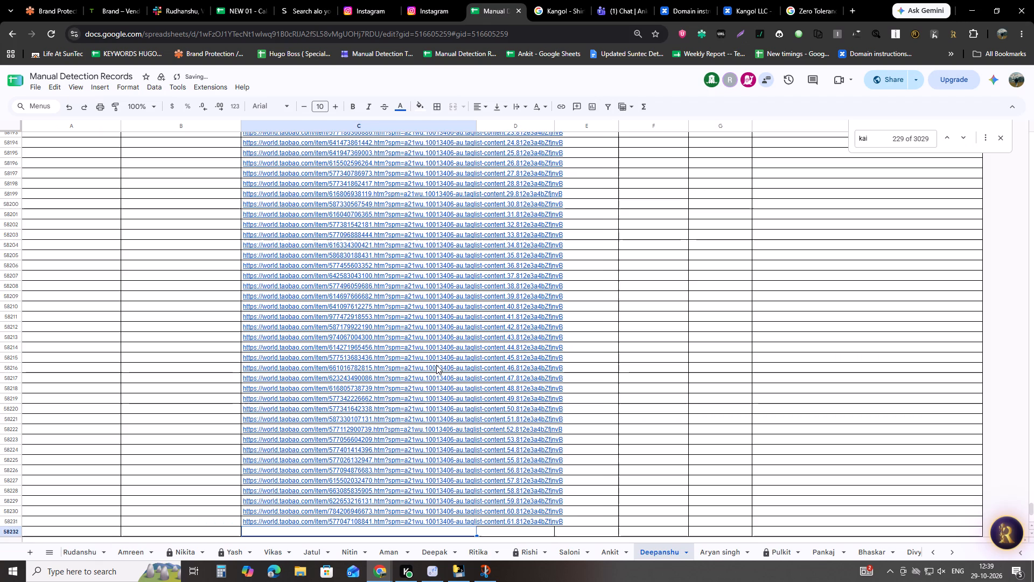
{"action": "key", "text": "ctrl+v"}
{"action": "key", "text": "Down"}
Copy the Gates HTD327-3M to 336-3M timing belt listing's link from Taobao into C58233 of the records sheet.
{"action": "key", "text": "alt+Tab"}
{"action": "scroll", "coordinate": [425, 367], "scroll_direction": "down", "scroll_amount": 2}
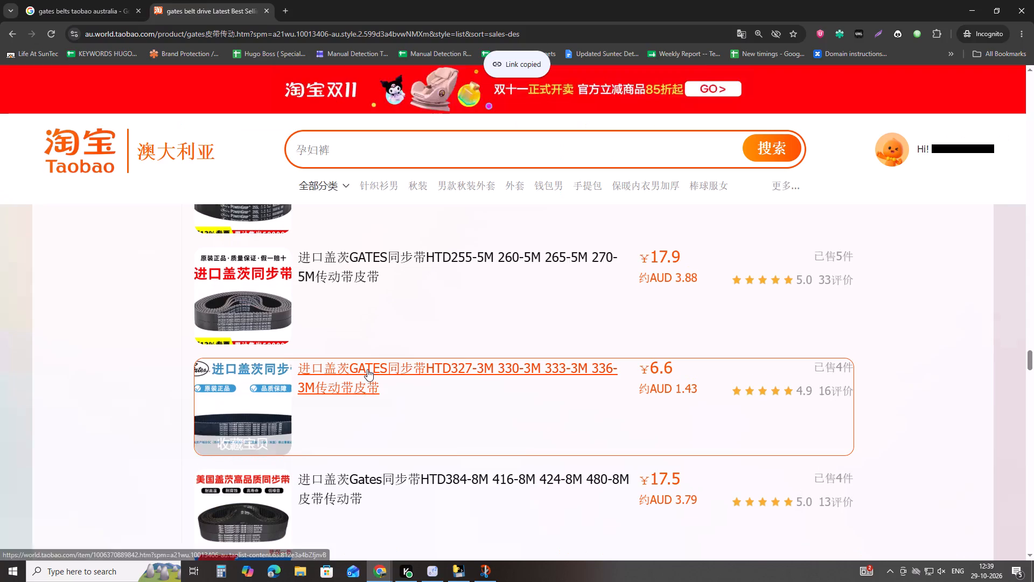
{"action": "right_click", "coordinate": [367, 369]}
{"action": "left_click", "coordinate": [433, 469]}
{"action": "key", "text": "alt+Tab"}
{"action": "key", "text": "ctrl+v"}
{"action": "key", "text": "Down"}
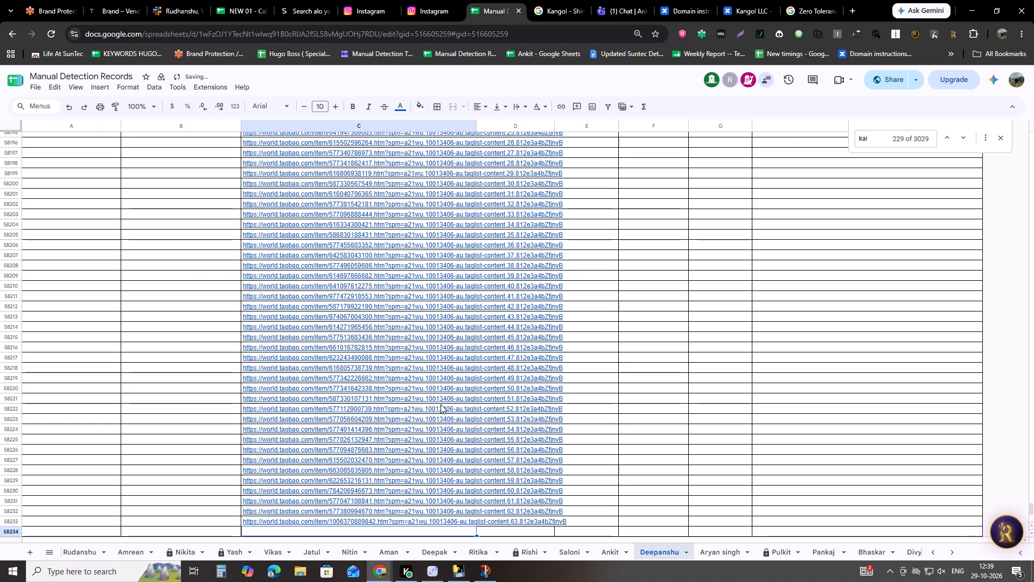
Copy the Gates HTD384-8M to 480-8M timing belt listing's link from Taobao into C58234 of the records sheet.
{"action": "key", "text": "alt+Tab"}
{"action": "scroll", "coordinate": [428, 408], "scroll_direction": "down", "scroll_amount": 2}
{"action": "right_click", "coordinate": [352, 372]}
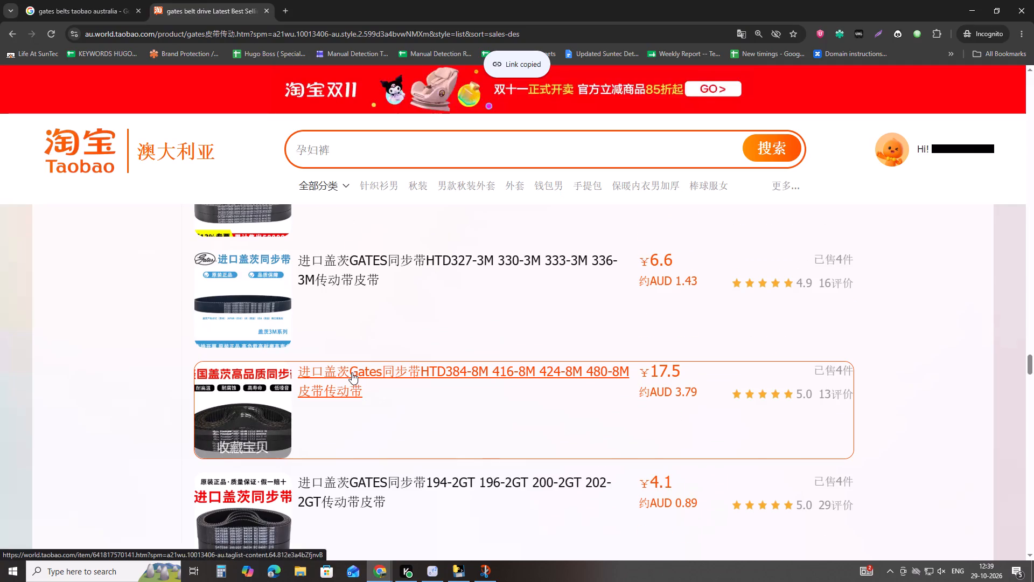
{"action": "left_click", "coordinate": [415, 467]}
{"action": "key", "text": "alt+Tab"}
{"action": "key", "text": "ctrl+v"}
{"action": "key", "text": "Down"}
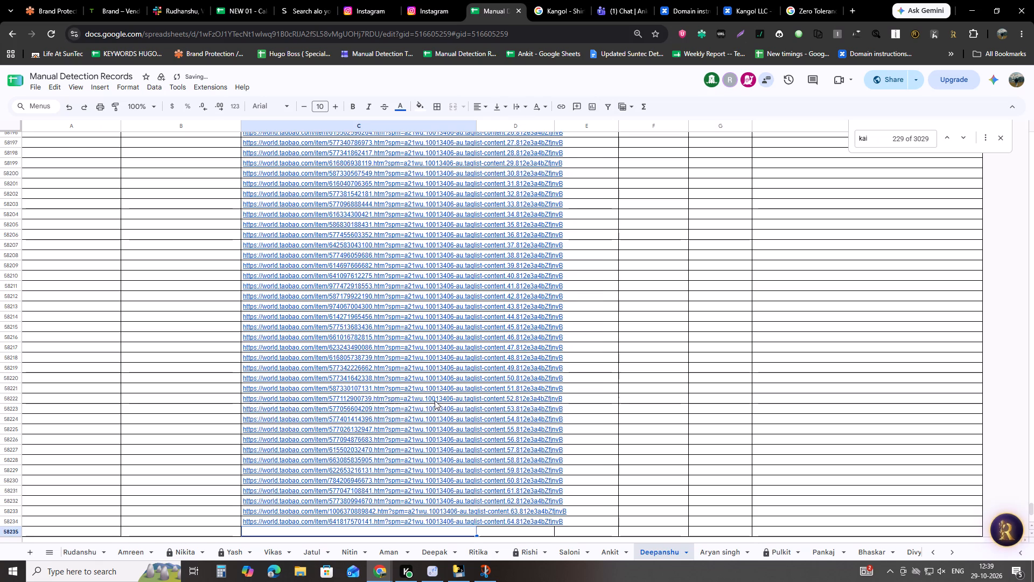
Copy the Gates 194-2GT to 202-2GT timing belt listing's link from Taobao into C58235 of the records sheet.
{"action": "key", "text": "alt+Tab"}
{"action": "scroll", "coordinate": [434, 400], "scroll_direction": "down", "scroll_amount": 2}
{"action": "right_click", "coordinate": [356, 369]}
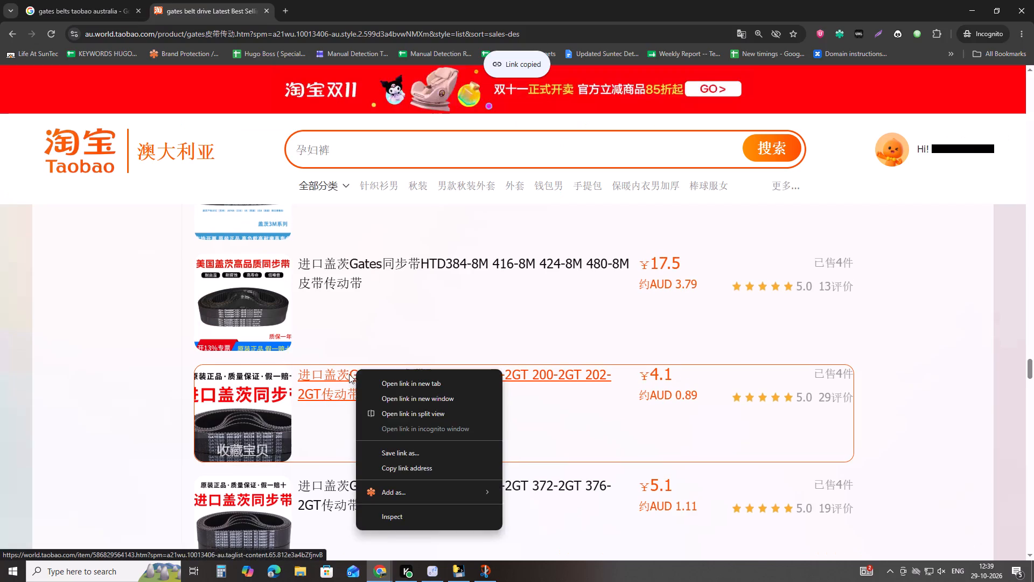
{"action": "right_click", "coordinate": [348, 373]}
{"action": "left_click", "coordinate": [425, 475]}
{"action": "key", "text": "alt+Tab"}
{"action": "key", "text": "ctrl+v"}
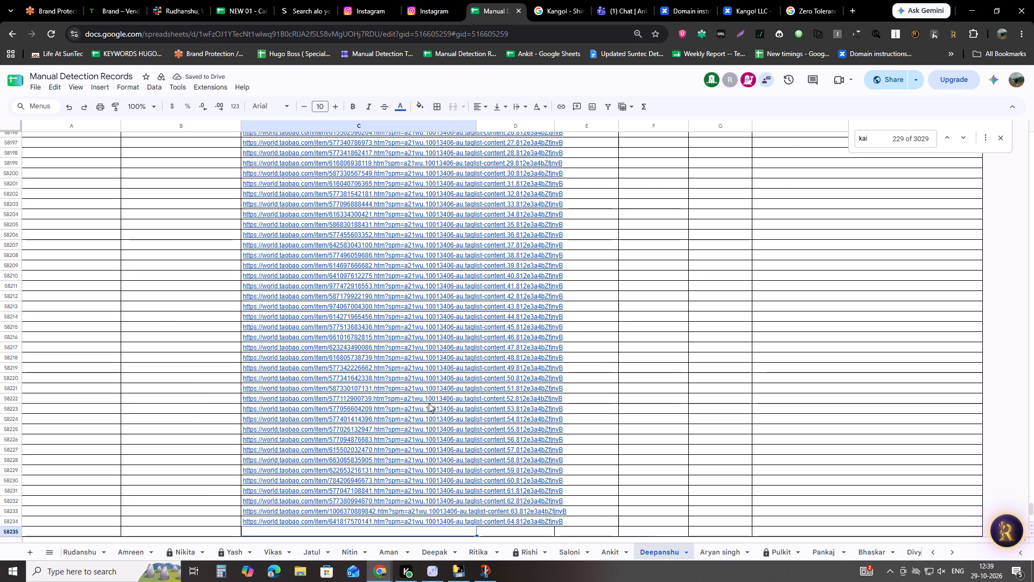
{"action": "key", "text": "Down"}
Copy the Gates 366-2GT to 376-2GT timing belt listing's link from Taobao into C58236 of the records sheet.
{"action": "key", "text": "alt+Tab"}
{"action": "scroll", "coordinate": [428, 406], "scroll_direction": "down", "scroll_amount": 2}
{"action": "right_click", "coordinate": [375, 377]}
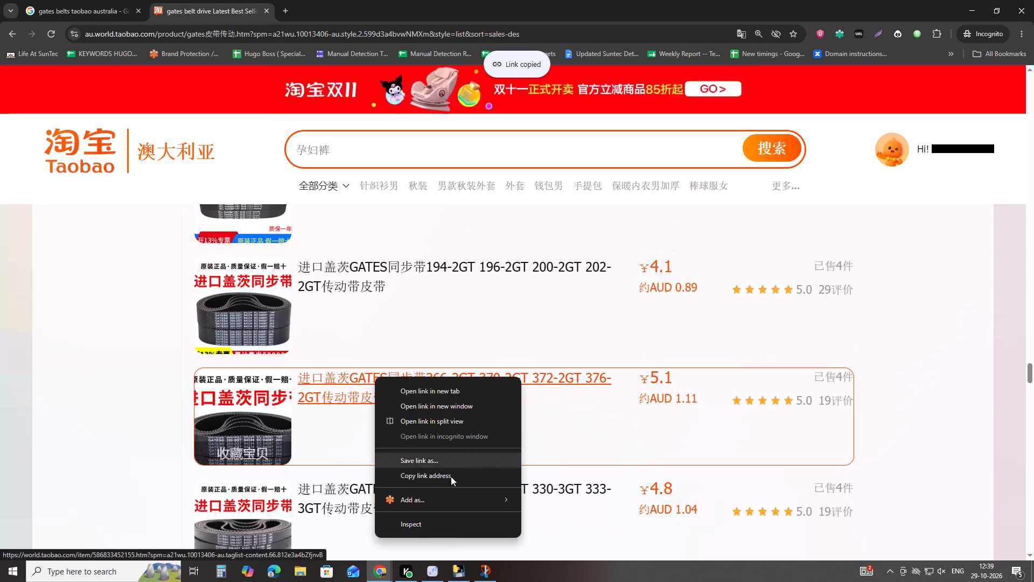
{"action": "left_click", "coordinate": [451, 478]}
{"action": "key", "text": "alt+Tab"}
{"action": "key", "text": "ctrl+v"}
{"action": "key", "text": "Down"}
Copy the Gates 324-3GT to 333-3GT timing belt listing's link from Taobao into C58237 of the records sheet.
{"action": "key", "text": "alt+Tab"}
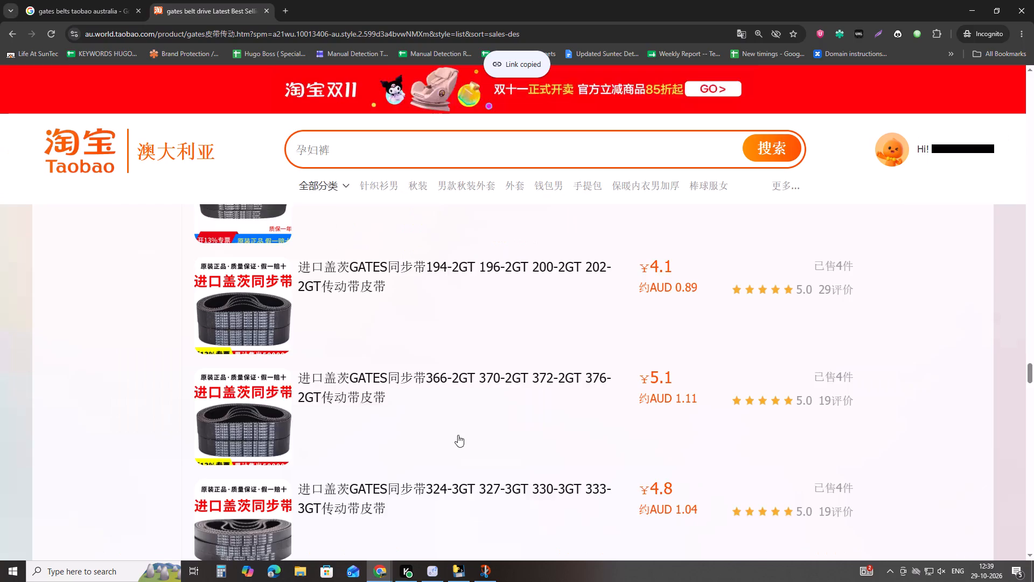
{"action": "scroll", "coordinate": [441, 436], "scroll_direction": "down", "scroll_amount": 2}
{"action": "right_click", "coordinate": [362, 382]}
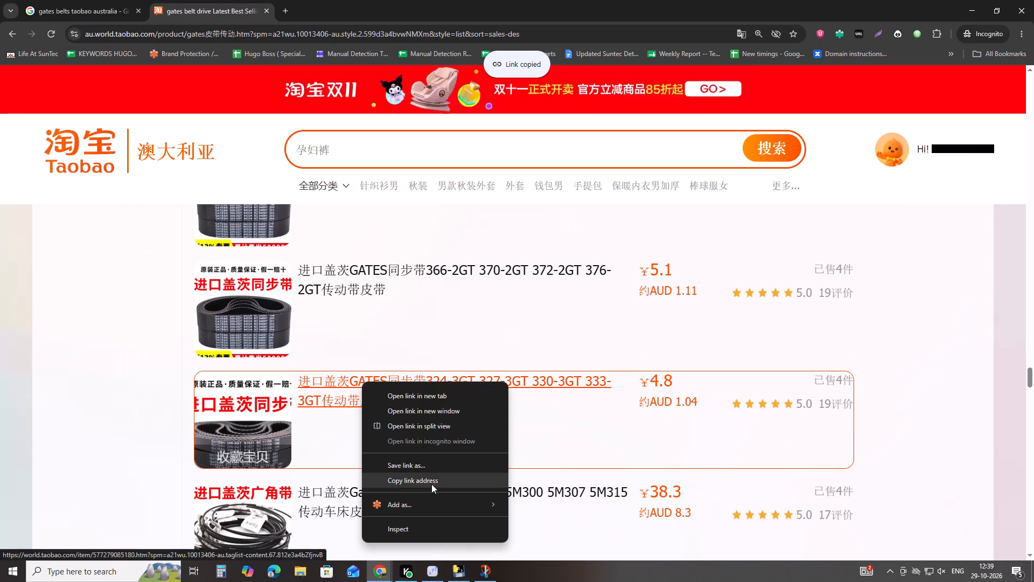
{"action": "left_click", "coordinate": [431, 484]}
{"action": "key", "text": "alt+Tab"}
{"action": "key", "text": "ctrl+v"}
{"action": "key", "text": "Down"}
Copy the Gates 5M280 to 5M315 wide-angle belt listing's link from Taobao into C58238 of the records sheet.
{"action": "key", "text": "alt+Tab"}
{"action": "scroll", "coordinate": [441, 432], "scroll_direction": "down", "scroll_amount": 2}
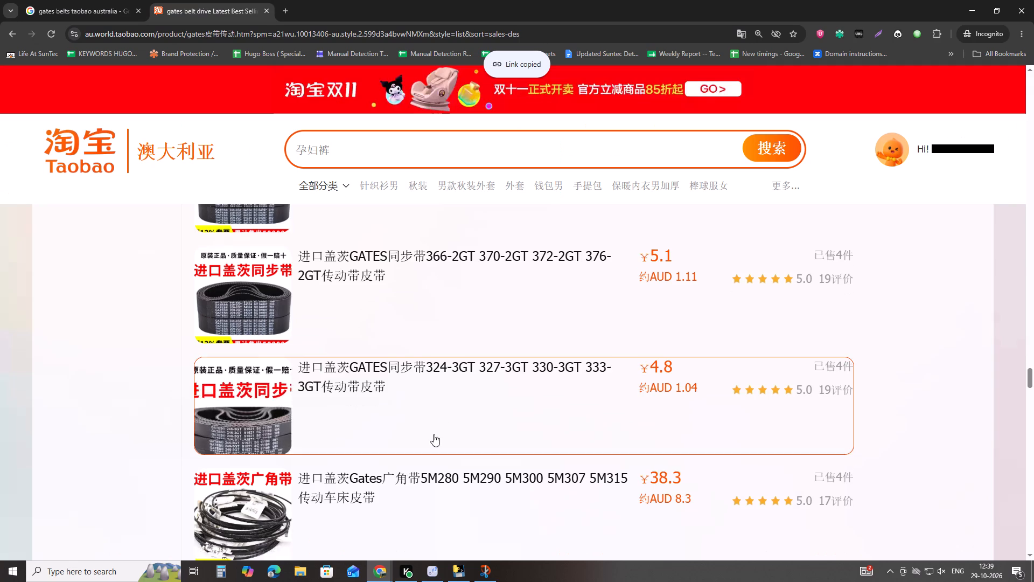
{"action": "right_click", "coordinate": [346, 391]}
{"action": "left_click", "coordinate": [409, 488]}
{"action": "key", "text": "alt+Tab"}
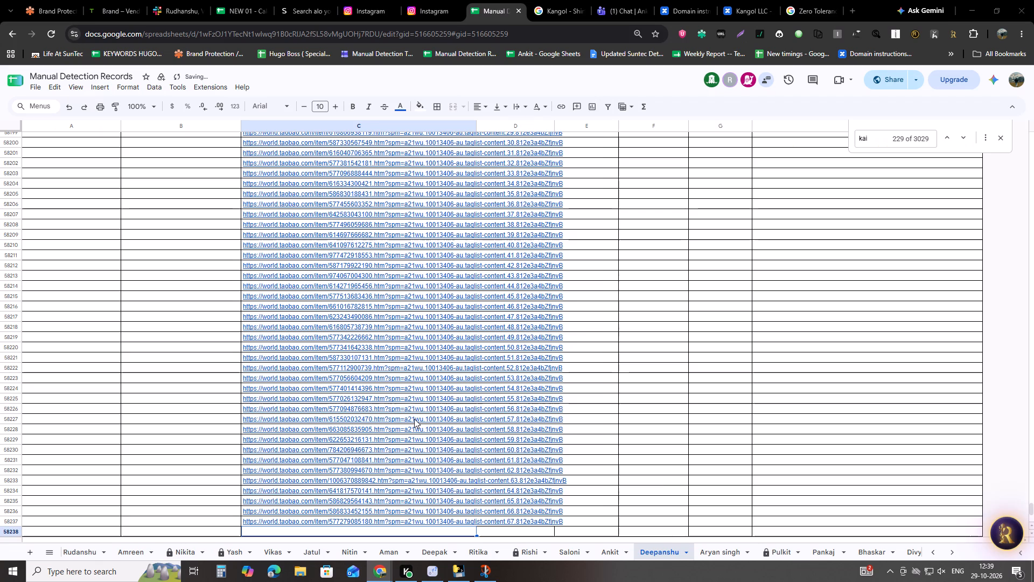
{"action": "key", "text": "ctrl+v"}
{"action": "key", "text": "Down"}
Copy the Gates HTD3M 843 to 1926 timing belt listing's link from Taobao into C58239 of the records sheet.
{"action": "key", "text": "alt+Tab"}
{"action": "scroll", "coordinate": [414, 418], "scroll_direction": "down", "scroll_amount": 2}
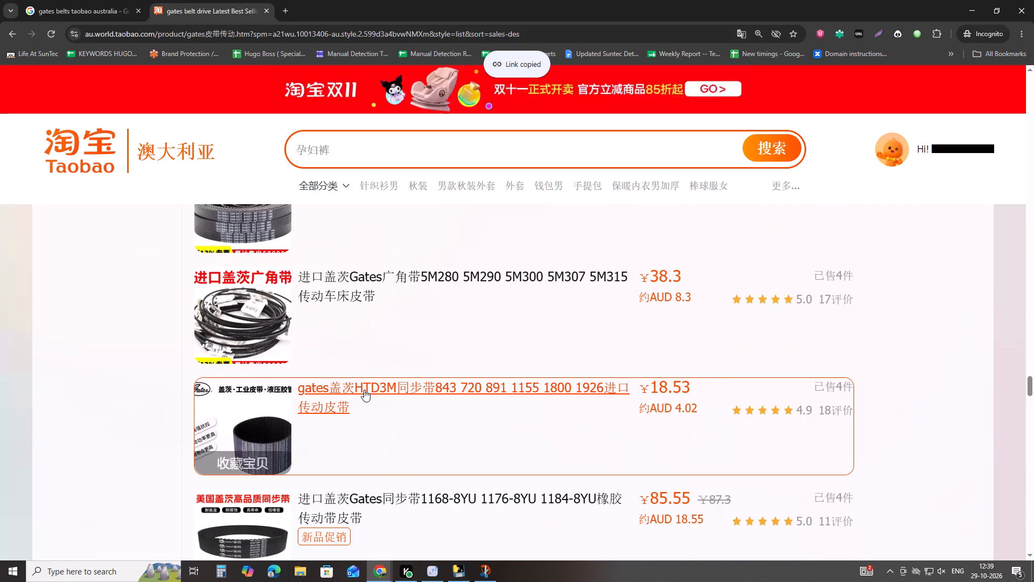
{"action": "right_click", "coordinate": [364, 387]}
{"action": "left_click", "coordinate": [434, 488]}
{"action": "key", "text": "alt+Tab"}
{"action": "key", "text": "ctrl+v"}
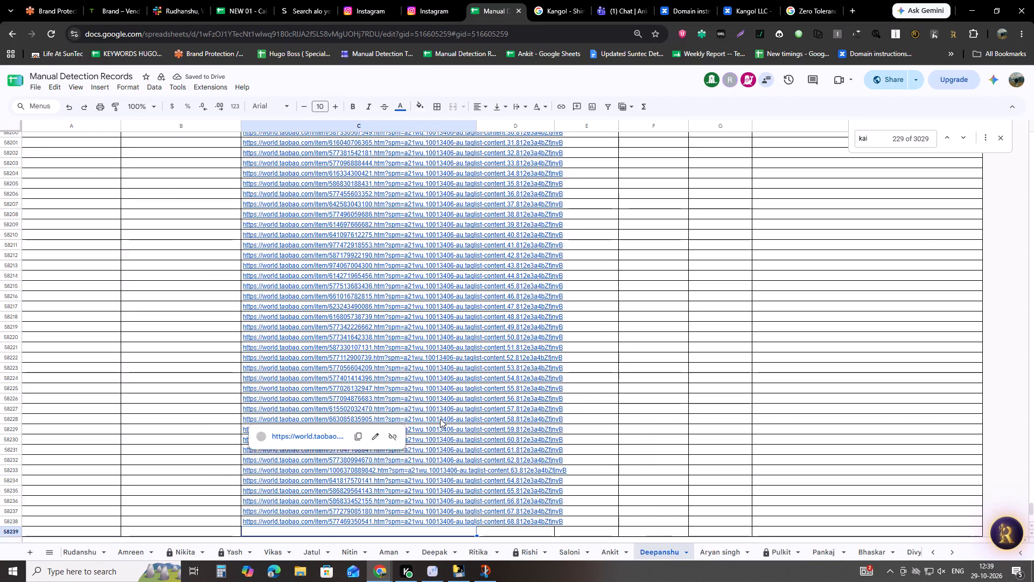
{"action": "key", "text": "Down"}
Copy the Gates 1168-8YU to 1184-8YU timing belt listing's link from Taobao into C58240 of the records sheet.
{"action": "key", "text": "alt+Tab"}
{"action": "scroll", "coordinate": [438, 418], "scroll_direction": "down", "scroll_amount": 3}
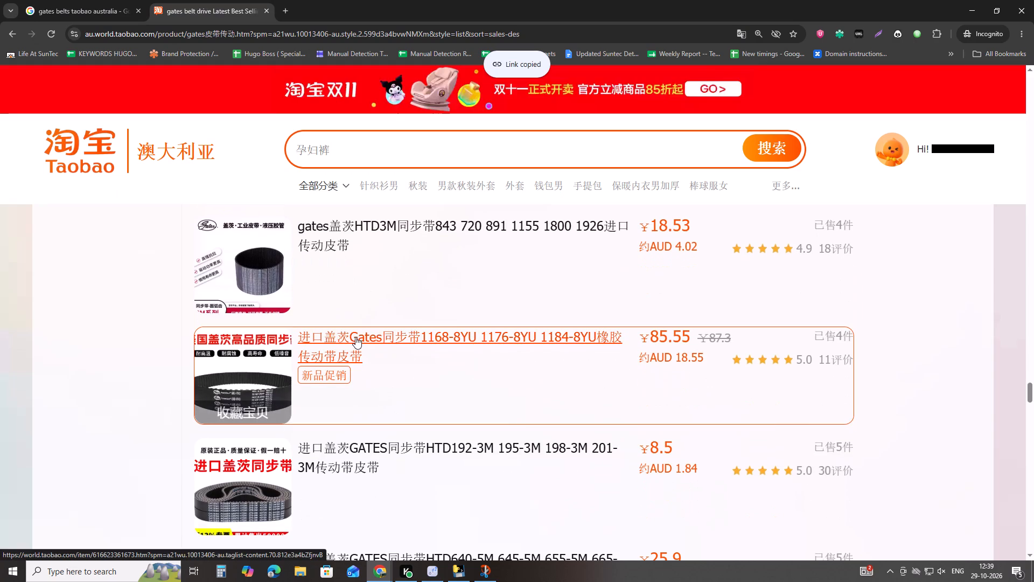
{"action": "right_click", "coordinate": [354, 337]}
{"action": "left_click", "coordinate": [415, 436]}
{"action": "key", "text": "alt+Tab"}
{"action": "key", "text": "ctrl+v"}
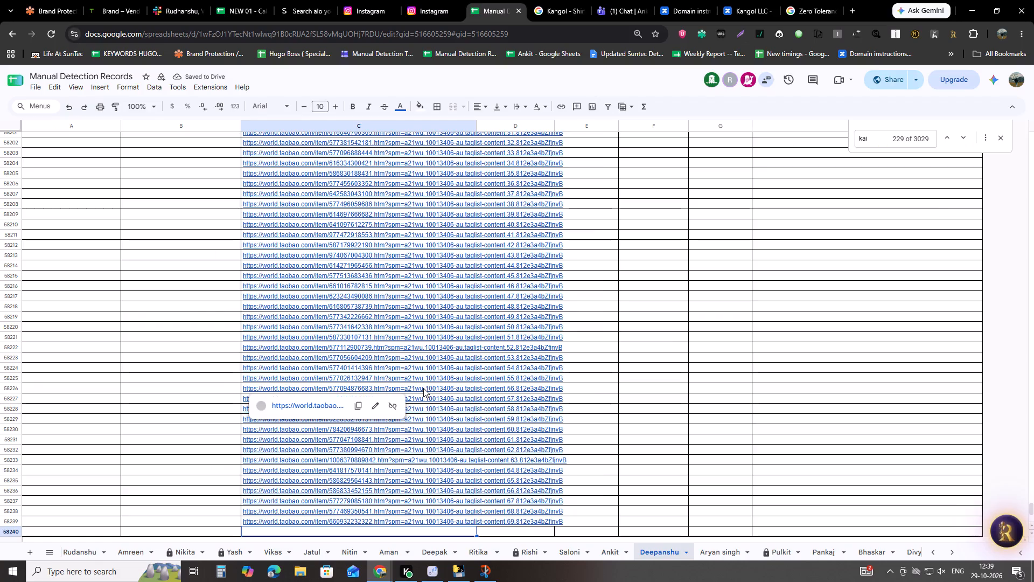
{"action": "key", "text": "Down"}
Copy the Gates HTD192-3M to 201-3M timing belt listing's link from Taobao into C58241 of the records sheet.
{"action": "key", "text": "alt+Tab"}
{"action": "scroll", "coordinate": [395, 399], "scroll_direction": "down", "scroll_amount": 2}
{"action": "right_click", "coordinate": [358, 342]}
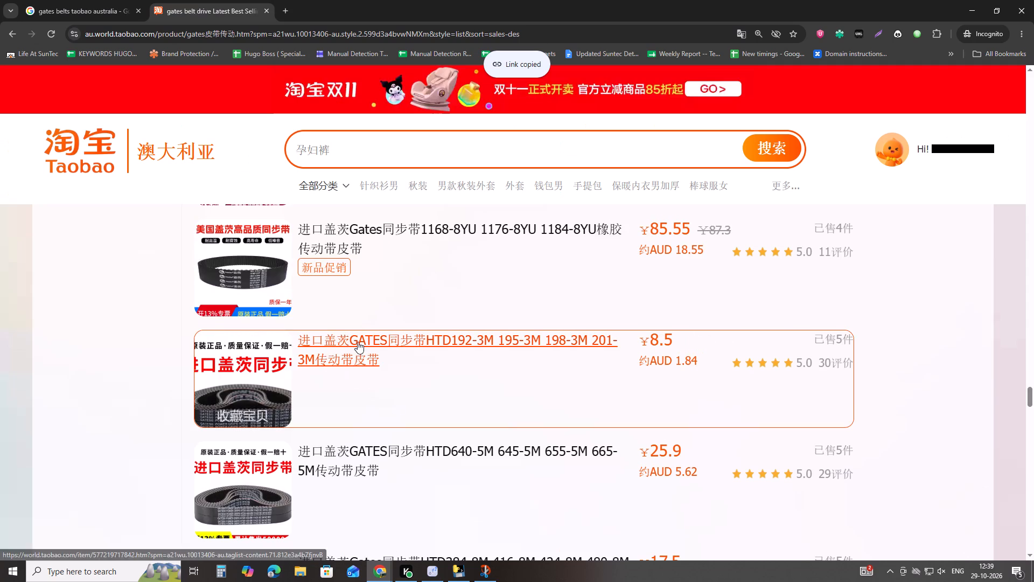
{"action": "left_click", "coordinate": [416, 445]}
{"action": "key", "text": "alt+Tab"}
{"action": "key", "text": "ctrl+v"}
{"action": "key", "text": "Down"}
Copy the Gates HTD640-5M to 665-5M timing belt listing's link from Taobao into C58242 of the records sheet.
{"action": "key", "text": "alt+Tab"}
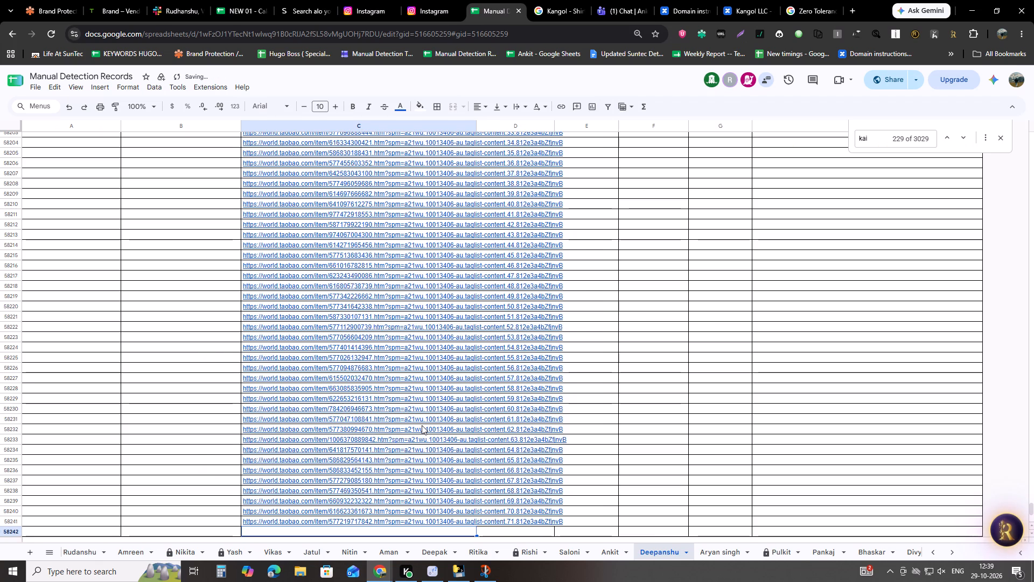
{"action": "scroll", "coordinate": [422, 425], "scroll_direction": "down", "scroll_amount": 1}
{"action": "right_click", "coordinate": [359, 397]}
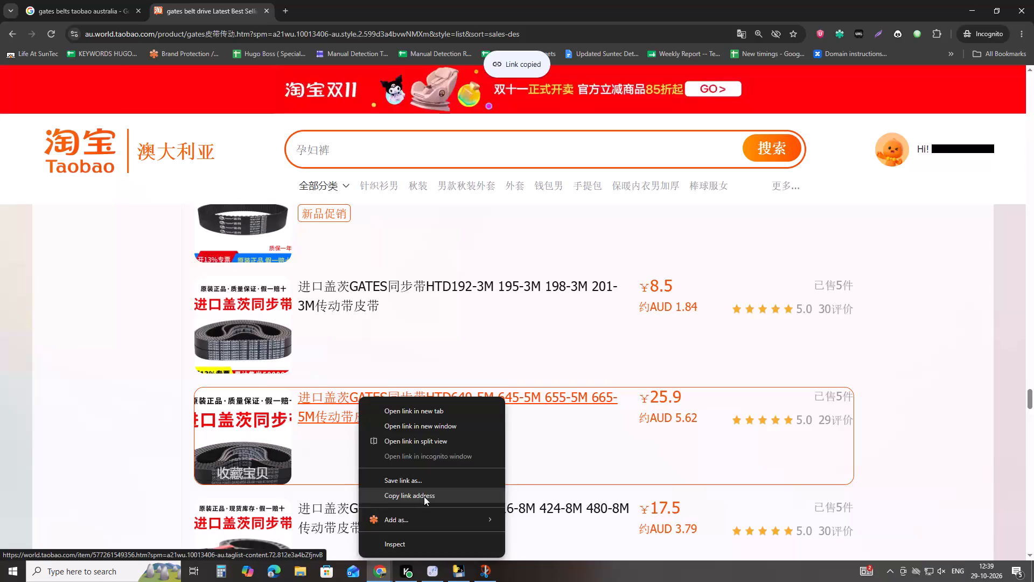
{"action": "left_click", "coordinate": [424, 496]}
{"action": "key", "text": "alt+Tab"}
{"action": "key", "text": "ctrl+v"}
{"action": "key", "text": "Down"}
{"action": "key", "text": "alt+Tab"}
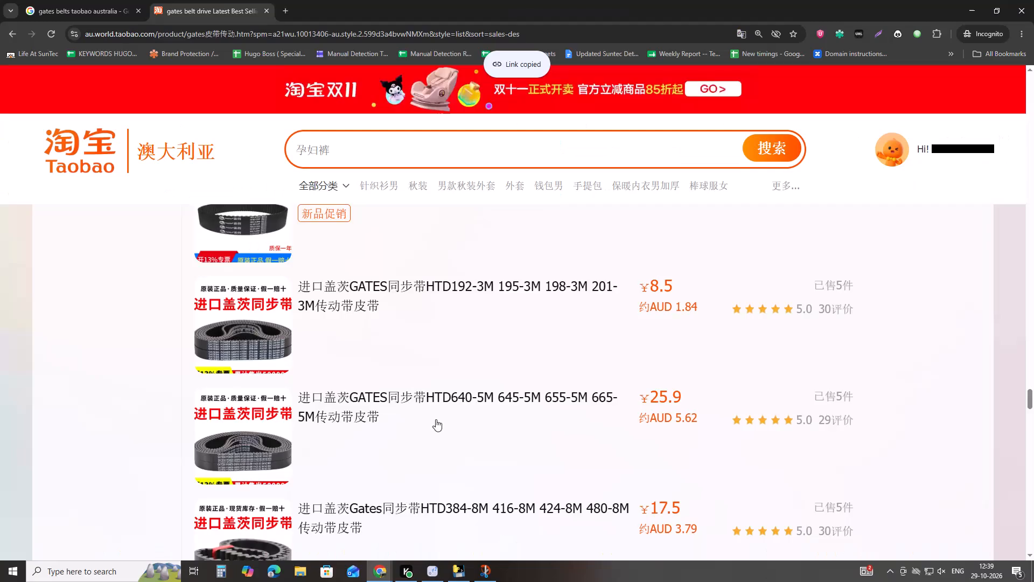
Copy the Gates HTD384-8M to 480-8M timing belt listing's link from Taobao into C58243 of the records sheet.
{"action": "scroll", "coordinate": [434, 419], "scroll_direction": "down", "scroll_amount": 2}
{"action": "right_click", "coordinate": [344, 403]}
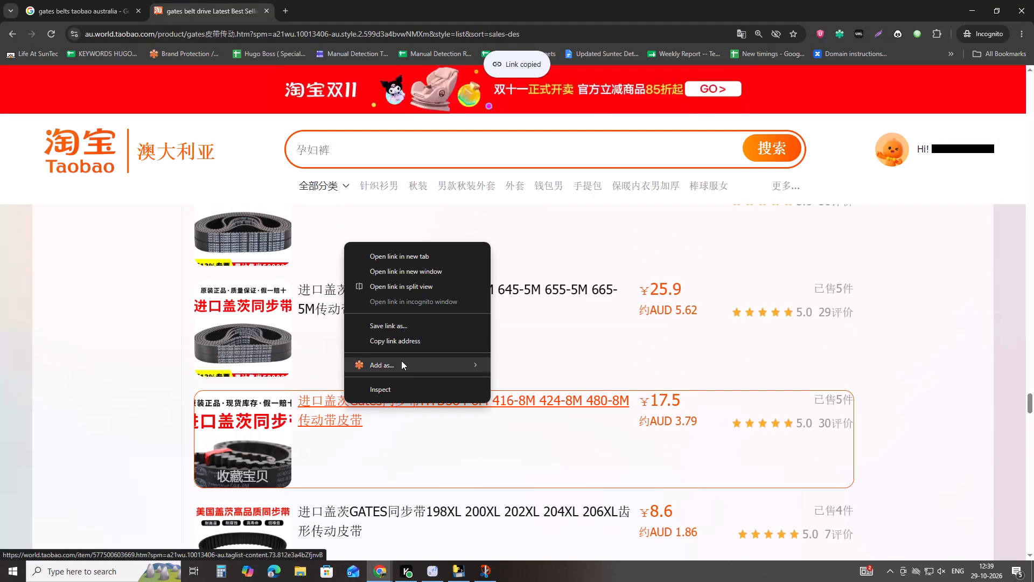
{"action": "left_click", "coordinate": [408, 338]}
{"action": "key", "text": "alt+Tab"}
{"action": "key", "text": "ctrl+v"}
{"action": "key", "text": "Down"}
{"action": "key", "text": "alt+Tab"}
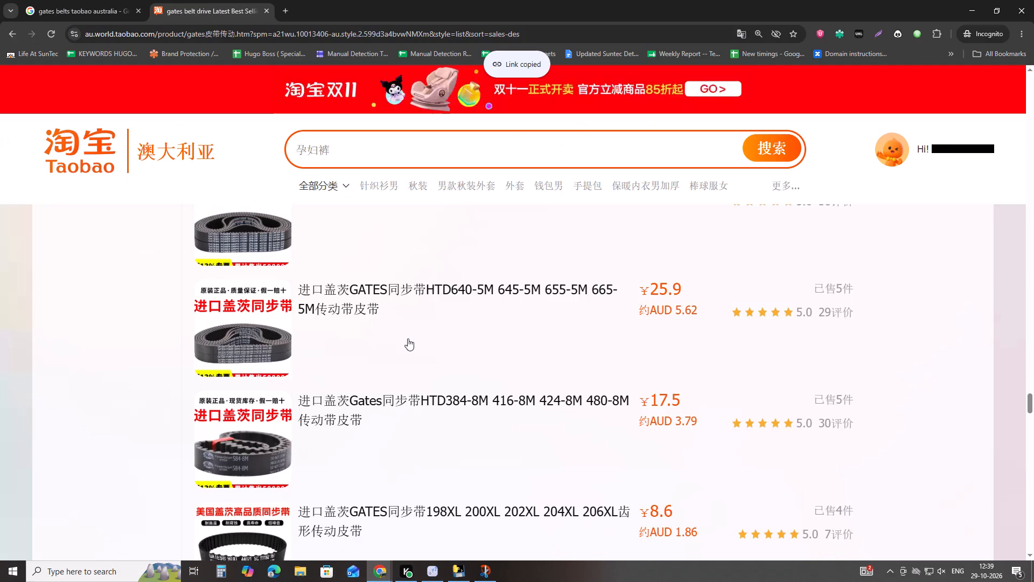
Copy the Gates 198XL to 206XL timing belt listing's link from Taobao into C58244 of the records sheet.
{"action": "scroll", "coordinate": [408, 338], "scroll_direction": "down", "scroll_amount": 3}
{"action": "right_click", "coordinate": [350, 349]}
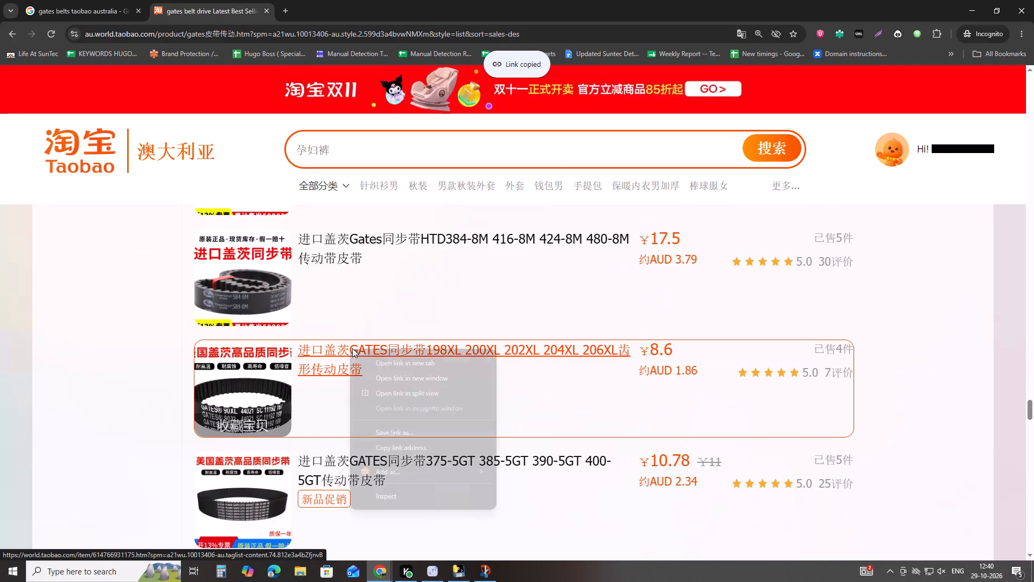
{"action": "left_click", "coordinate": [421, 447]}
{"action": "key", "text": "alt+Tab"}
{"action": "key", "text": "ctrl+v"}
{"action": "key", "text": "Down"}
{"action": "key", "text": "alt+Tab"}
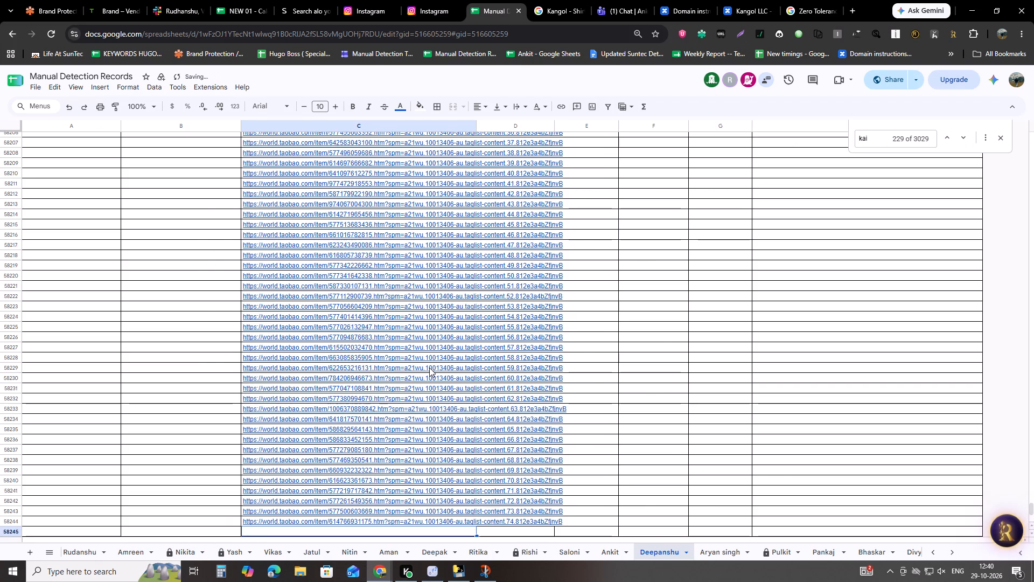
Copy the Gates 375-5GT to 400-5GT timing belt listing's link from Taobao into C58245 of the records sheet.
{"action": "scroll", "coordinate": [423, 372], "scroll_direction": "down", "scroll_amount": 4}
{"action": "right_click", "coordinate": [360, 254]}
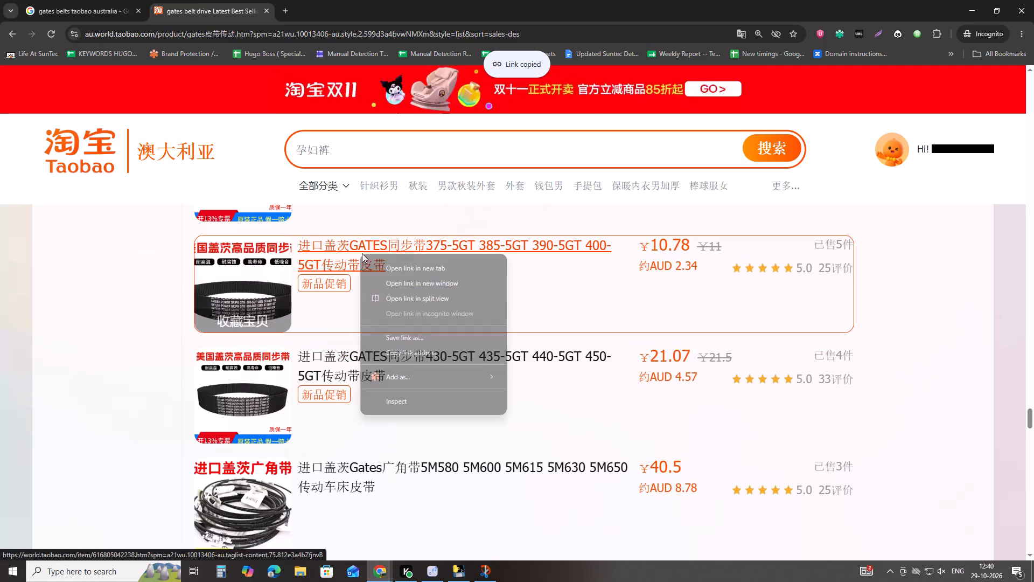
{"action": "left_click", "coordinate": [409, 355]}
{"action": "key", "text": "alt+Tab"}
{"action": "key", "text": "ctrl+v"}
{"action": "key", "text": "Down"}
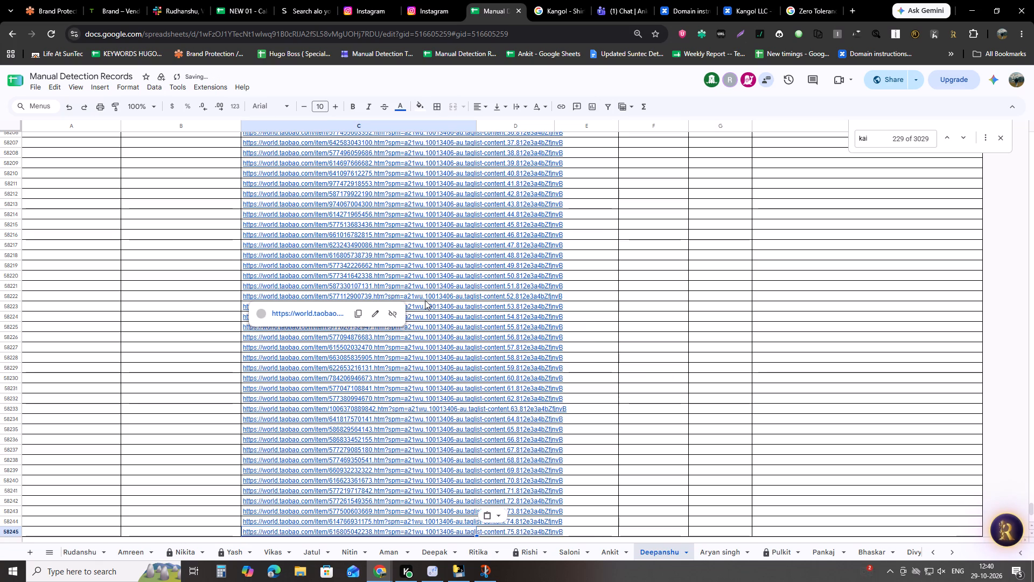
{"action": "key", "text": "alt+Tab"}
Copy the Gates 430-5GT to 450-5GT timing belt listing's link from Taobao into C58246 of the records sheet.
{"action": "right_click", "coordinate": [379, 359]}
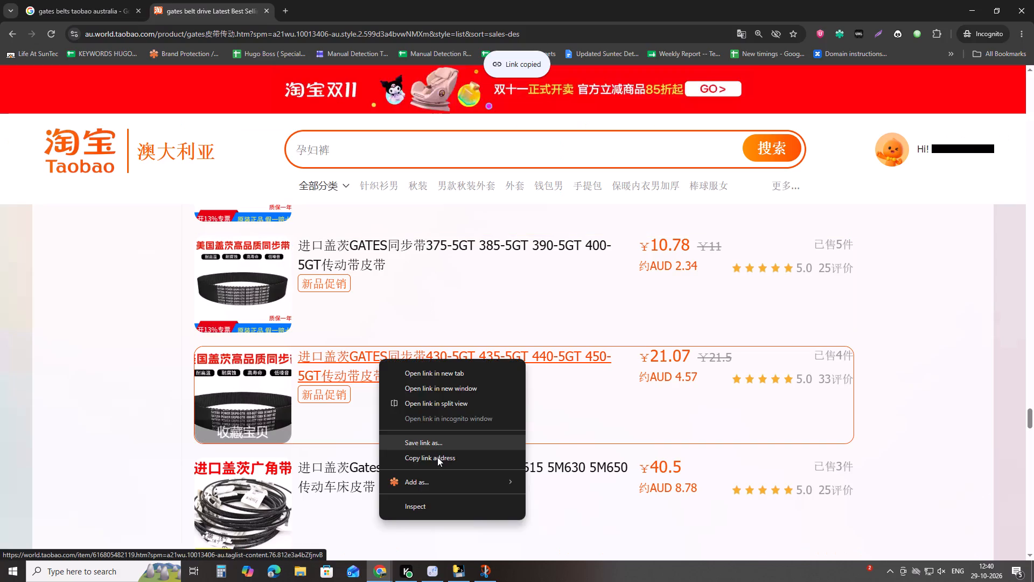
{"action": "left_click", "coordinate": [437, 457]}
{"action": "key", "text": "alt+Tab"}
{"action": "key", "text": "ctrl+v"}
{"action": "key", "text": "Down"}
{"action": "key", "text": "alt+Tab"}
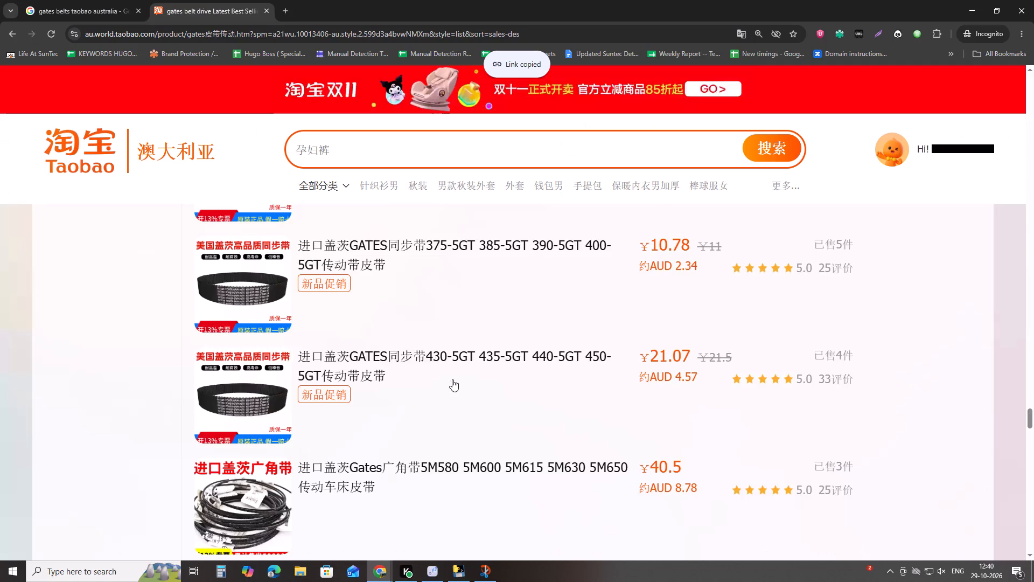
Copy the Gates 5M580 to 5M650 wide-angle belt listing's link from Taobao into C58247 of the records sheet.
{"action": "scroll", "coordinate": [430, 389], "scroll_direction": "down", "scroll_amount": 2}
{"action": "right_click", "coordinate": [347, 360]}
{"action": "left_click", "coordinate": [412, 457]}
{"action": "key", "text": "alt+Tab"}
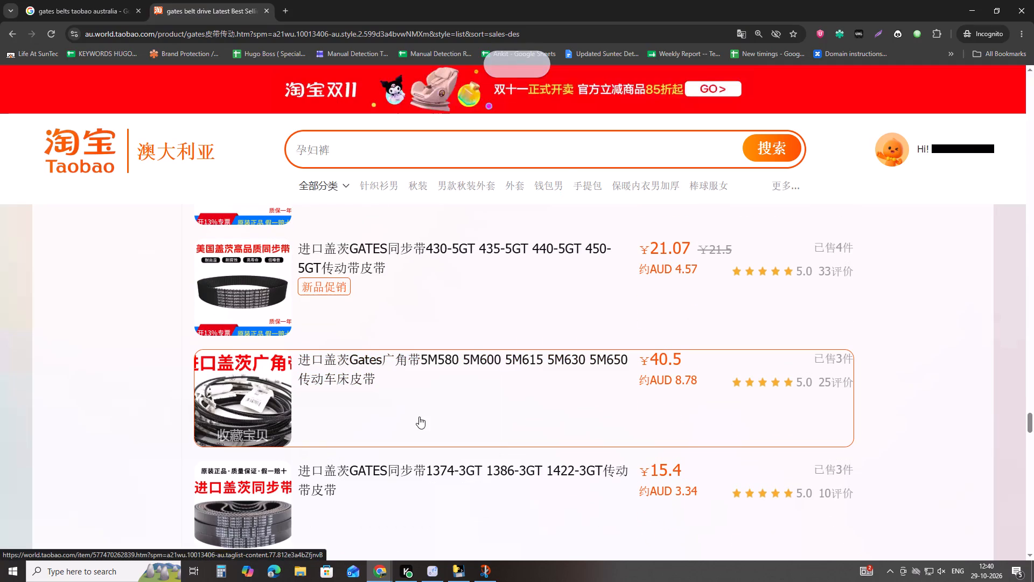
{"action": "key", "text": "ctrl+v"}
{"action": "key", "text": "Down"}
{"action": "key", "text": "alt+Tab"}
Copy the Gates 1374-3GT to 1422-3GT timing belt listing's link from Taobao into C58248 of the records sheet.
{"action": "scroll", "coordinate": [416, 414], "scroll_direction": "down", "scroll_amount": 1}
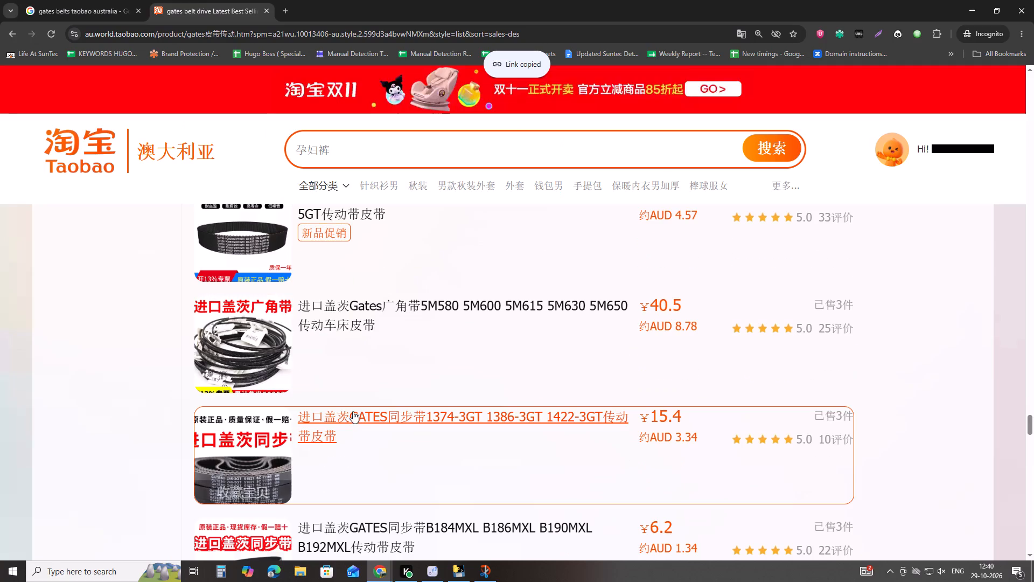
{"action": "right_click", "coordinate": [353, 411]}
{"action": "right_click", "coordinate": [352, 417]}
{"action": "left_click", "coordinate": [411, 354]}
{"action": "key", "text": "alt+Tab"}
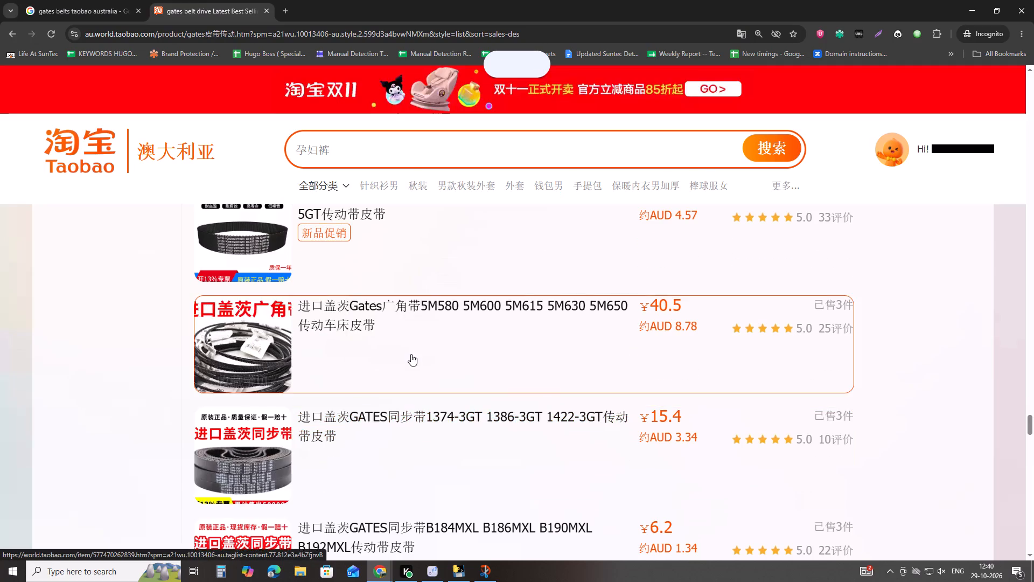
{"action": "key", "text": "ctrl+v"}
{"action": "key", "text": "Down"}
{"action": "key", "text": "alt+Tab"}
Copy the Gates B184MXL to B192MXL timing belt listing's link from Taobao into C58249 of the records sheet.
{"action": "scroll", "coordinate": [385, 400], "scroll_direction": "down", "scroll_amount": 3}
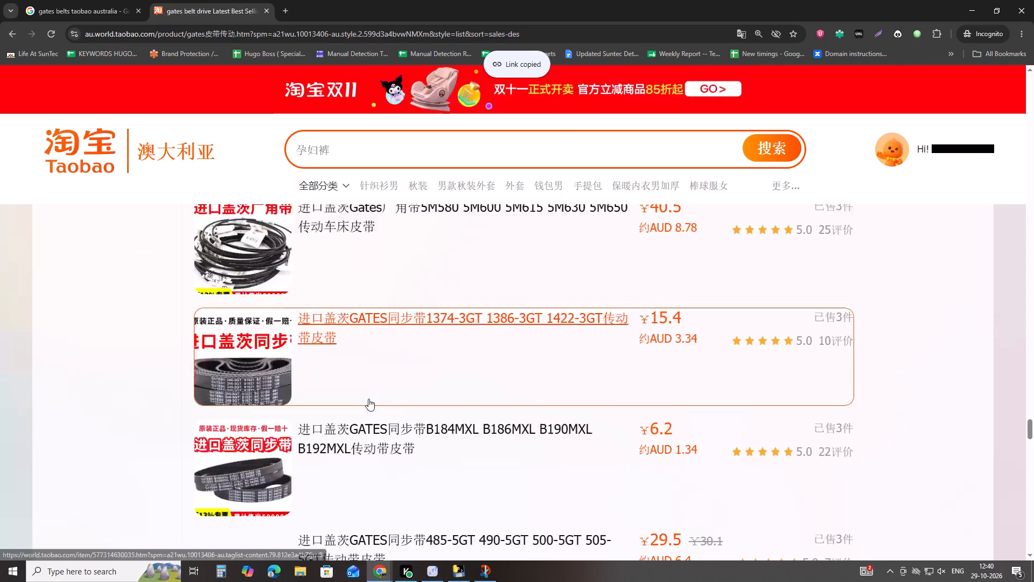
{"action": "right_click", "coordinate": [356, 367]}
{"action": "left_click", "coordinate": [421, 460]}
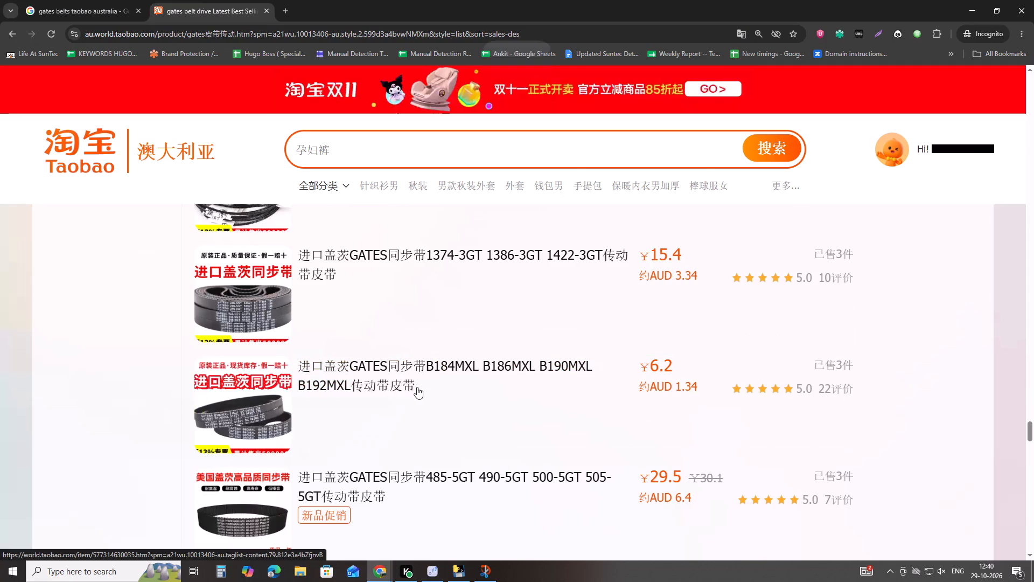
{"action": "key", "text": "alt+Tab"}
{"action": "key", "text": "ctrl+v"}
{"action": "key", "text": "Down"}
{"action": "key", "text": "alt+Tab"}
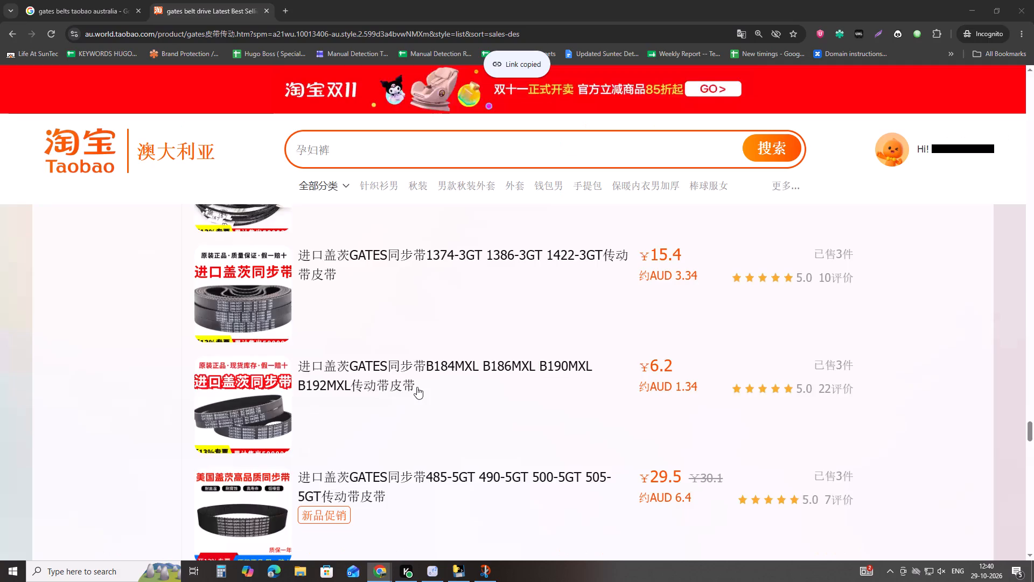
Copy the Gates 485-5GT to 505-5GT timing belt listing's link from Taobao into C58250 of the records sheet.
{"action": "scroll", "coordinate": [416, 387], "scroll_direction": "down", "scroll_amount": 2}
{"action": "right_click", "coordinate": [365, 369]}
{"action": "left_click", "coordinate": [431, 470]}
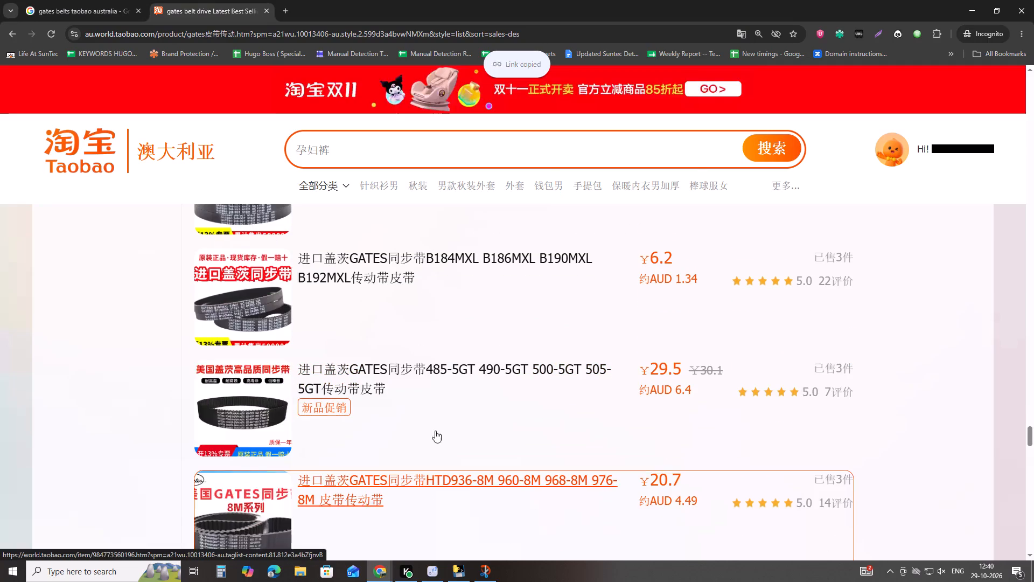
{"action": "key", "text": "alt+Tab"}
{"action": "key", "text": "ctrl+v"}
{"action": "key", "text": "Down"}
{"action": "key", "text": "alt+Tab"}
Copy the Gates HTD936-8M to 976-8M timing belt listing's link from Taobao into C58251 of the records sheet.
{"action": "scroll", "coordinate": [423, 404], "scroll_direction": "down", "scroll_amount": 2}
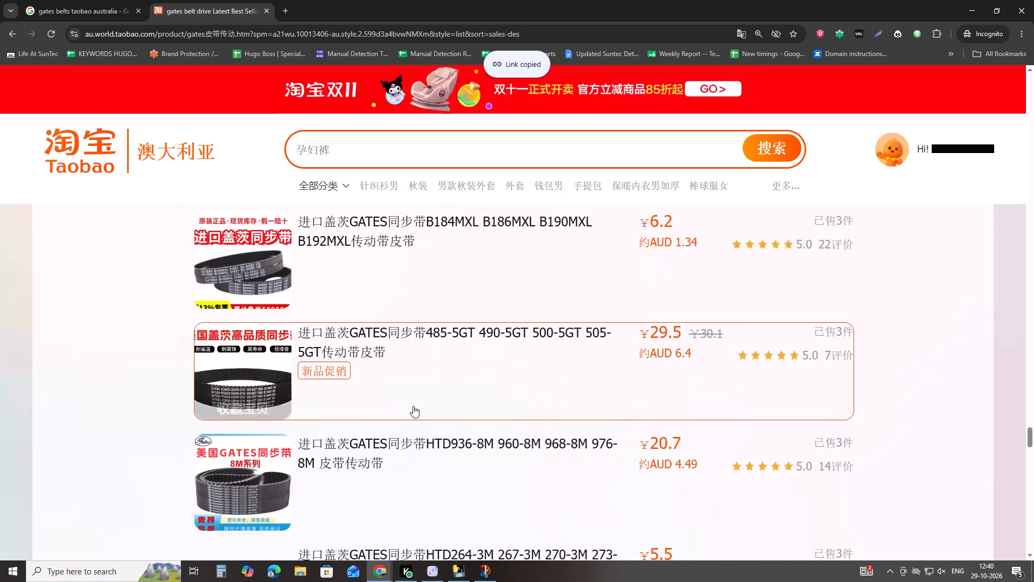
{"action": "right_click", "coordinate": [354, 375]}
{"action": "left_click", "coordinate": [411, 474]}
{"action": "key", "text": "alt+Tab"}
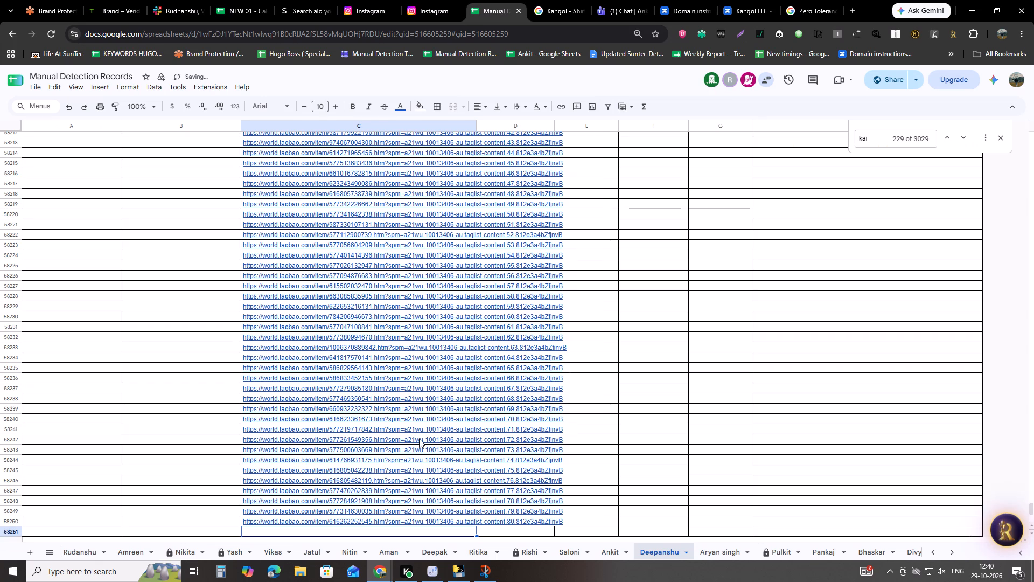
{"action": "key", "text": "ctrl+v"}
{"action": "key", "text": "Down"}
{"action": "key", "text": "alt+Tab"}
Copy the Gates HTD264-3M to 273-3M timing belt listing's link from Taobao into C58252 of the records sheet.
{"action": "scroll", "coordinate": [422, 437], "scroll_direction": "down", "scroll_amount": 2}
{"action": "right_click", "coordinate": [363, 378]}
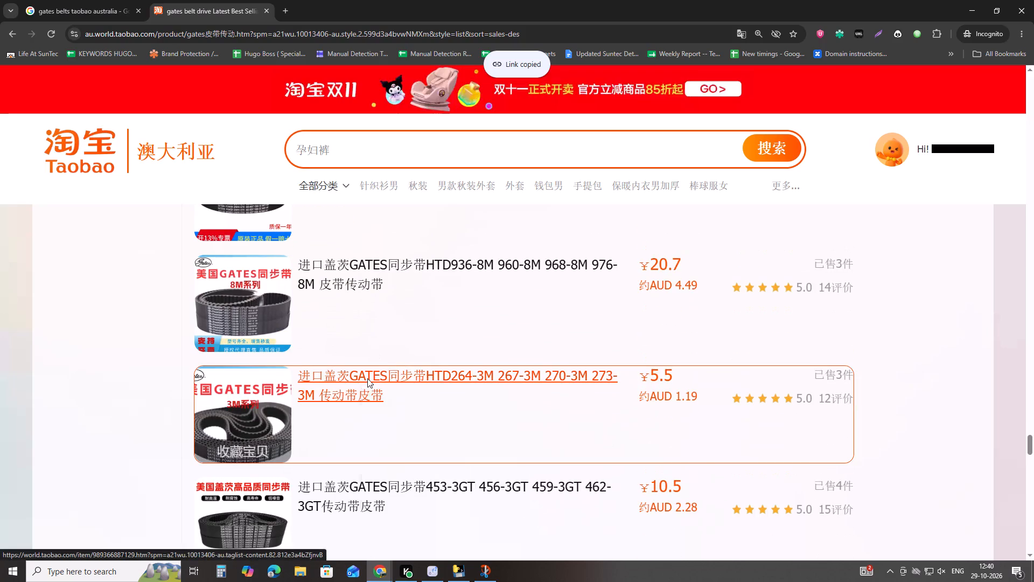
{"action": "left_click", "coordinate": [435, 482]}
{"action": "key", "text": "alt+Tab"}
{"action": "key", "text": "ctrl+v"}
{"action": "key", "text": "Down"}
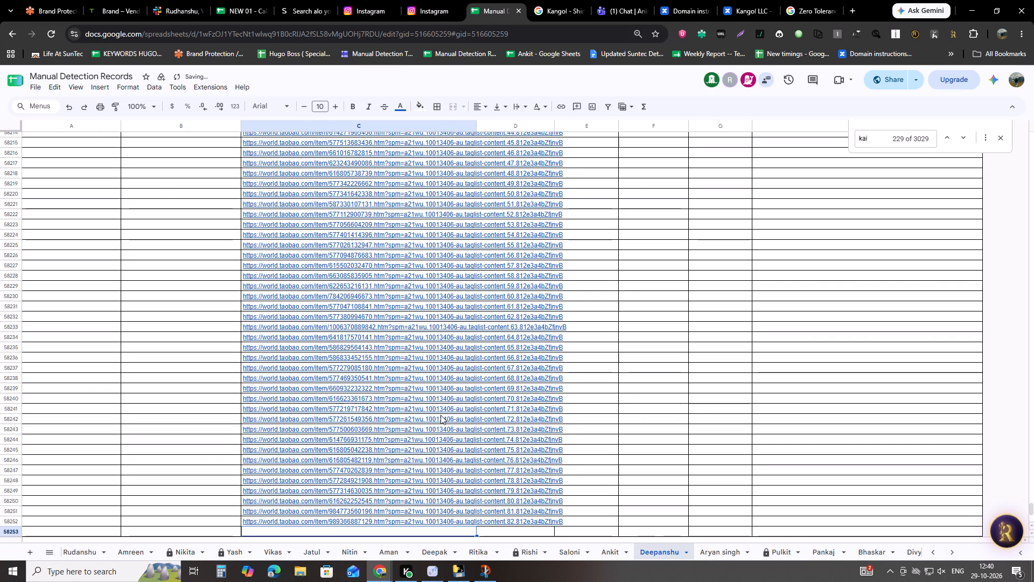
{"action": "key", "text": "alt+Tab"}
Copy the Gates 453-3GT to 462-3GT timing belt listing's link from Taobao into C58253 of the records sheet.
{"action": "scroll", "coordinate": [424, 422], "scroll_direction": "down", "scroll_amount": 2}
{"action": "right_click", "coordinate": [358, 380]}
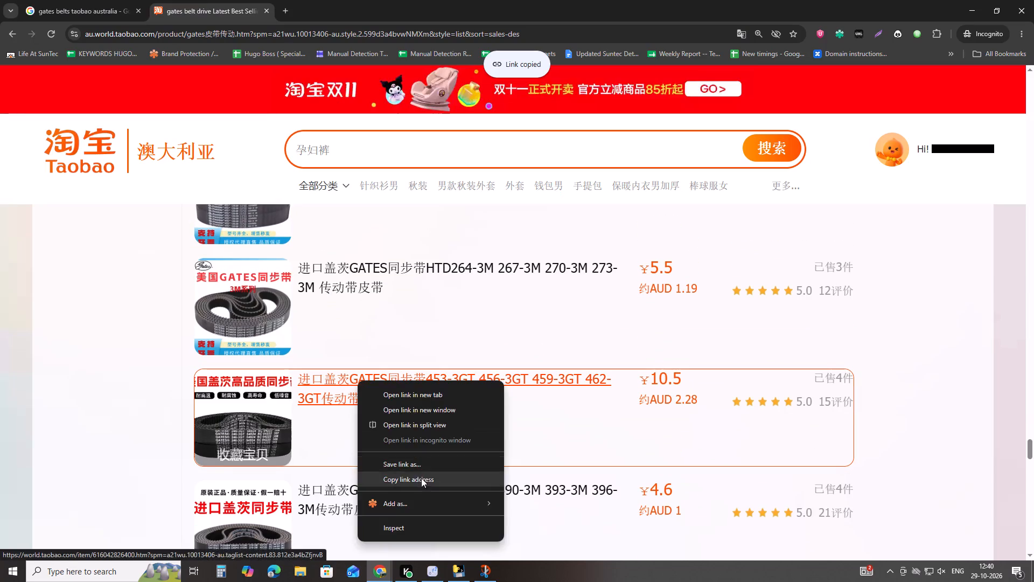
{"action": "left_click", "coordinate": [421, 479]}
{"action": "key", "text": "alt+Tab"}
{"action": "key", "text": "ctrl+v"}
{"action": "key", "text": "Down"}
{"action": "key", "text": "alt+Tab"}
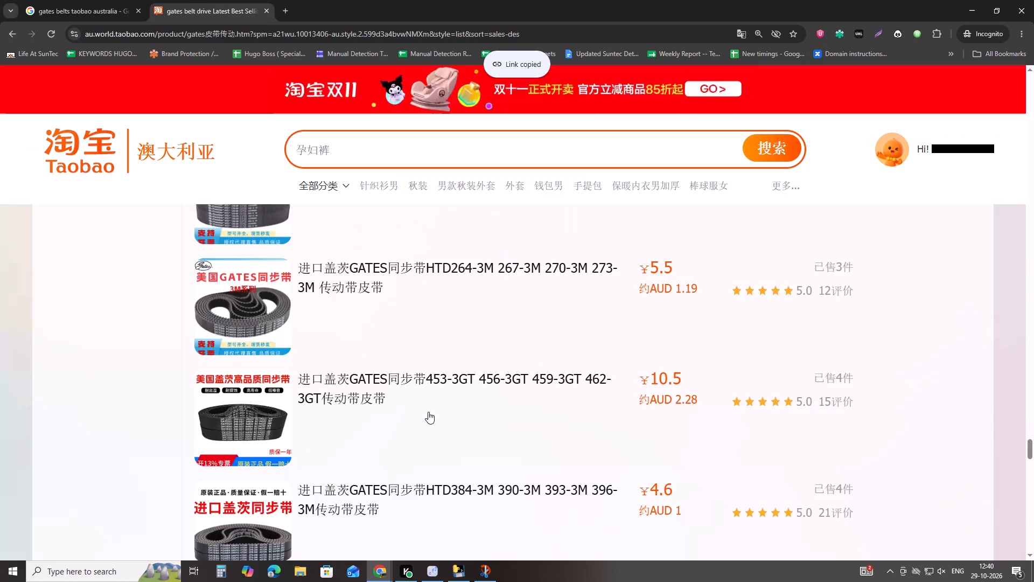
Copy the Gates HTD384-3M to 396-3M timing belt listing's link from Taobao into C58254 of the records sheet.
{"action": "scroll", "coordinate": [424, 412], "scroll_direction": "down", "scroll_amount": 2}
{"action": "right_click", "coordinate": [348, 386]}
{"action": "left_click", "coordinate": [409, 484]}
{"action": "key", "text": "alt+Tab"}
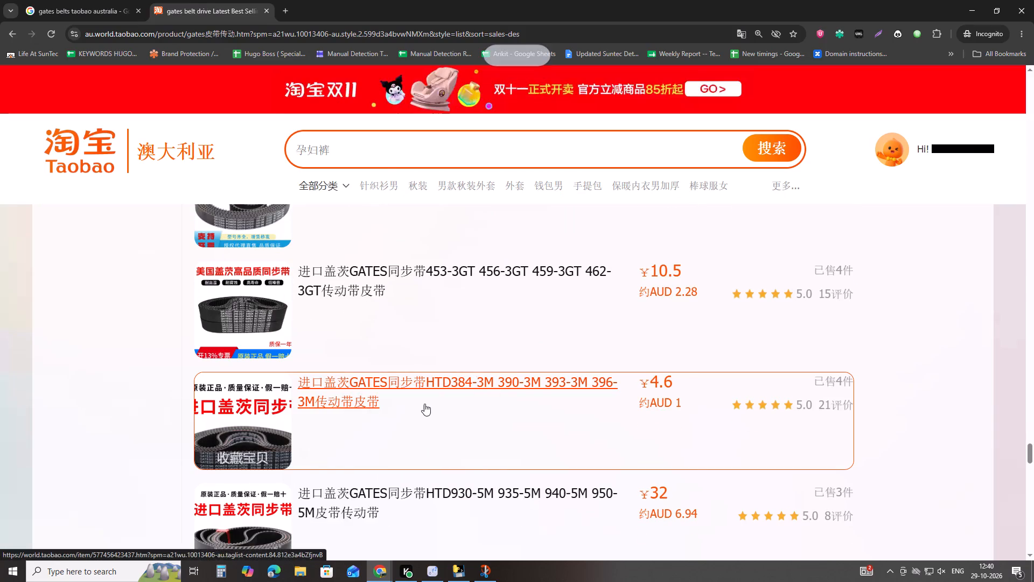
{"action": "key", "text": "ctrl+v"}
{"action": "key", "text": "Down"}
{"action": "key", "text": "alt+Tab"}
Copy the Gates HTD930-5M to 950-5M timing belt listing's link from Taobao into C58255 of the records sheet.
{"action": "scroll", "coordinate": [424, 405], "scroll_direction": "down", "scroll_amount": 2}
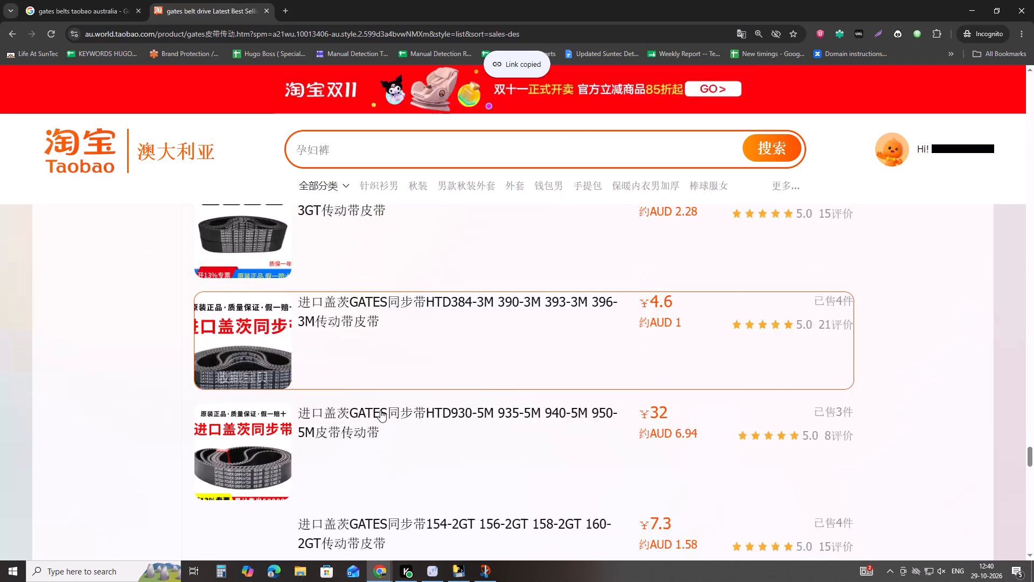
{"action": "right_click", "coordinate": [367, 380]}
{"action": "right_click", "coordinate": [361, 382]}
{"action": "left_click", "coordinate": [442, 482]}
{"action": "key", "text": "alt+Tab"}
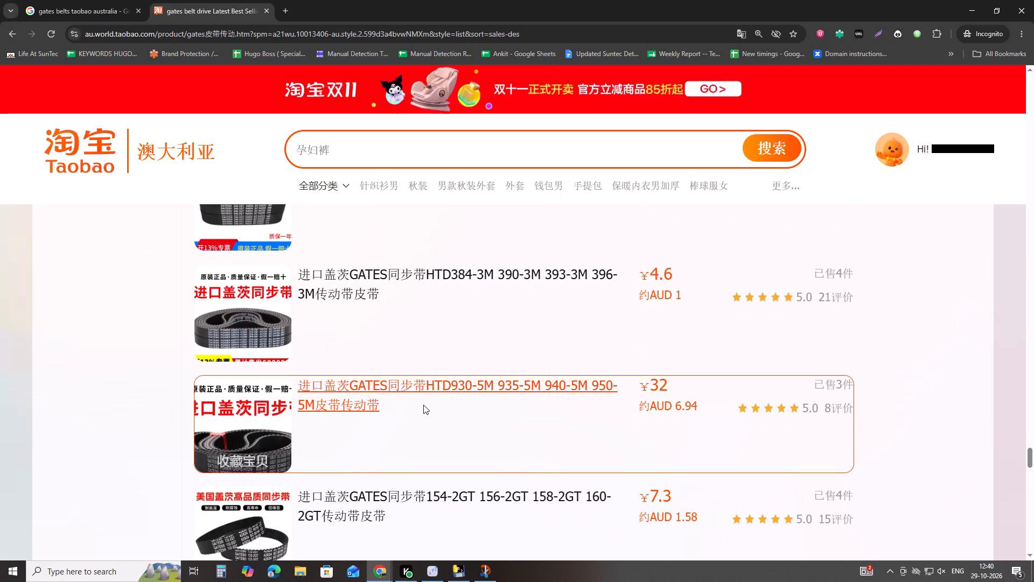
{"action": "key", "text": "ctrl+v"}
{"action": "key", "text": "Down"}
{"action": "key", "text": "alt+Tab"}
Copy the Gates 154-2GT to 160-2GT timing belt listing's link from Taobao into C58256 of the records sheet.
{"action": "scroll", "coordinate": [420, 408], "scroll_direction": "down", "scroll_amount": 2}
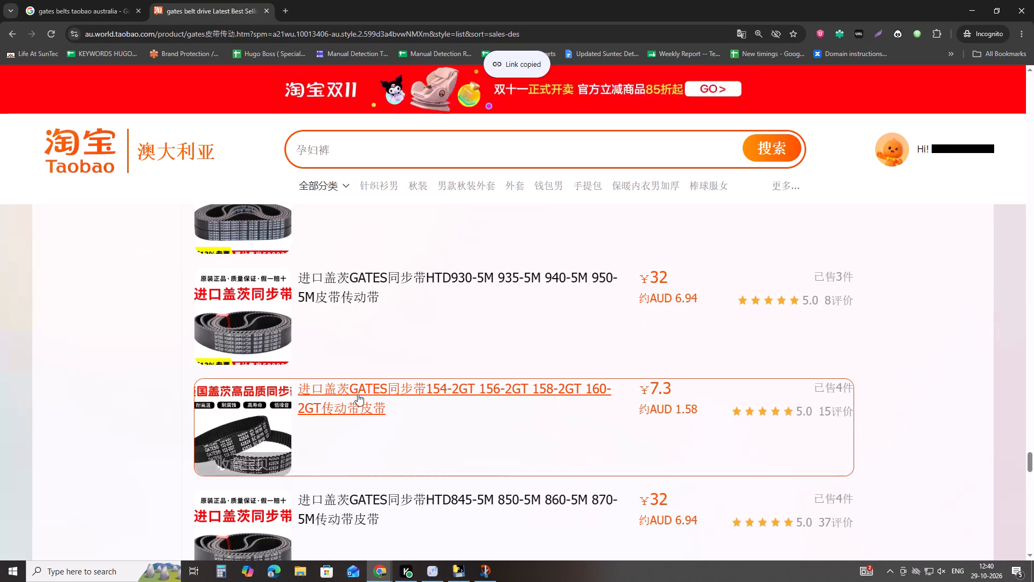
{"action": "right_click", "coordinate": [358, 386]}
{"action": "left_click", "coordinate": [423, 481]}
{"action": "key", "text": "alt+Tab"}
{"action": "key", "text": "ctrl+v"}
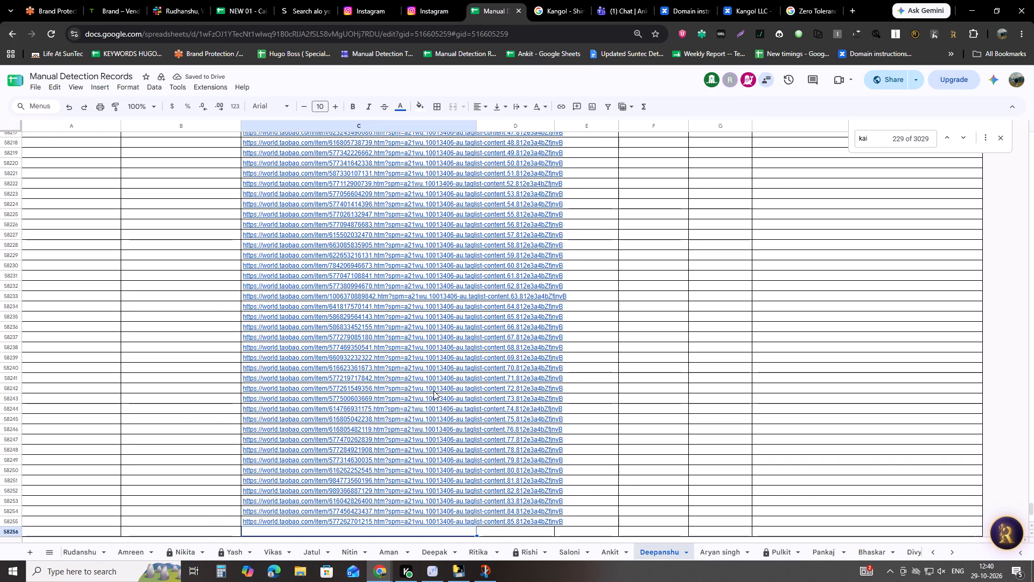
{"action": "key", "text": "Down"}
{"action": "key", "text": "alt+Tab"}
Copy the Gates 11M1500 to 11M1650 wide-angle belt listing's link from Taobao into C58257 of the records sheet.
{"action": "scroll", "coordinate": [461, 380], "scroll_direction": "down", "scroll_amount": 2}
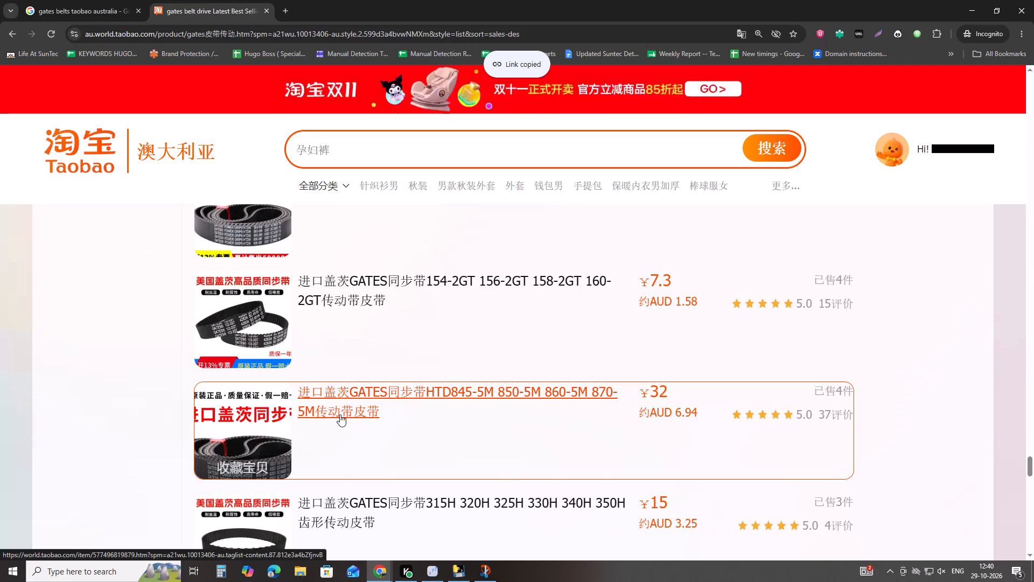
{"action": "scroll", "coordinate": [340, 414], "scroll_direction": "down", "scroll_amount": 4}
{"action": "right_click", "coordinate": [346, 401]}
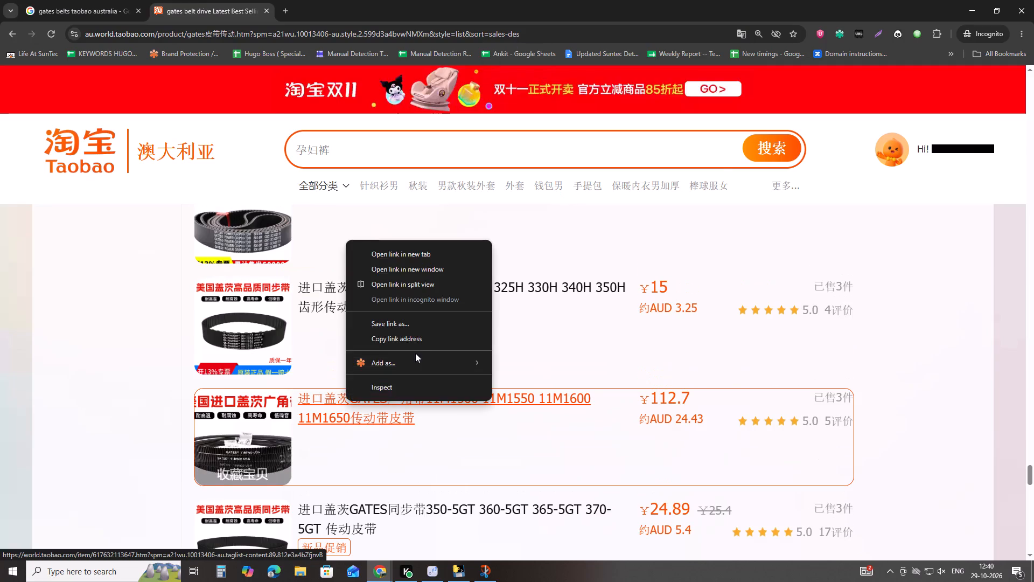
{"action": "left_click", "coordinate": [418, 338]}
{"action": "key", "text": "alt+Tab"}
{"action": "key", "text": "ctrl+v"}
{"action": "key", "text": "Down"}
{"action": "key", "text": "alt+Tab"}
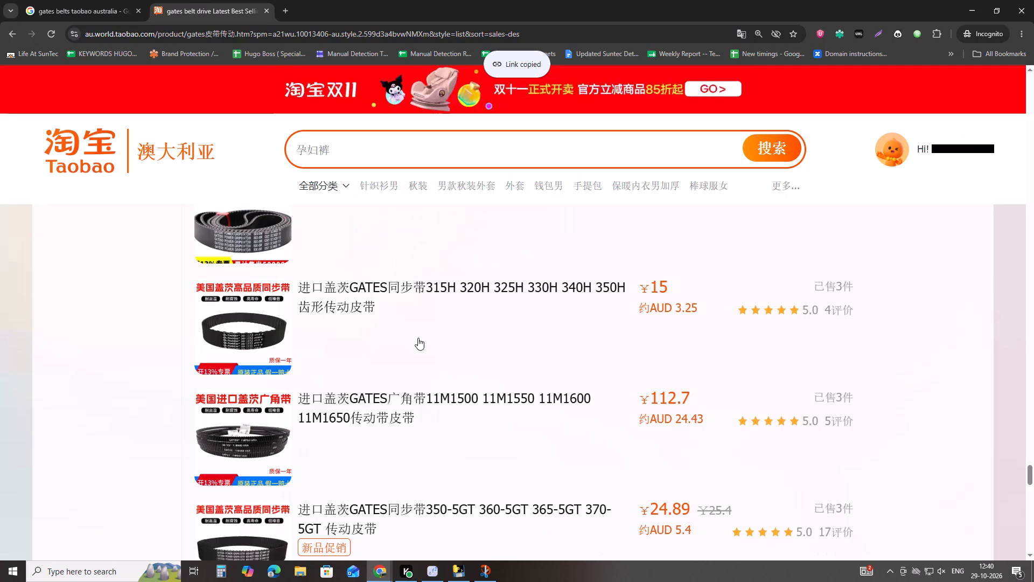
Copy the Gates 350-5GT to 370-5GT timing belt listing's link from Taobao into C58258 of the records sheet.
{"action": "scroll", "coordinate": [414, 347], "scroll_direction": "down", "scroll_amount": 2}
{"action": "right_click", "coordinate": [352, 408]}
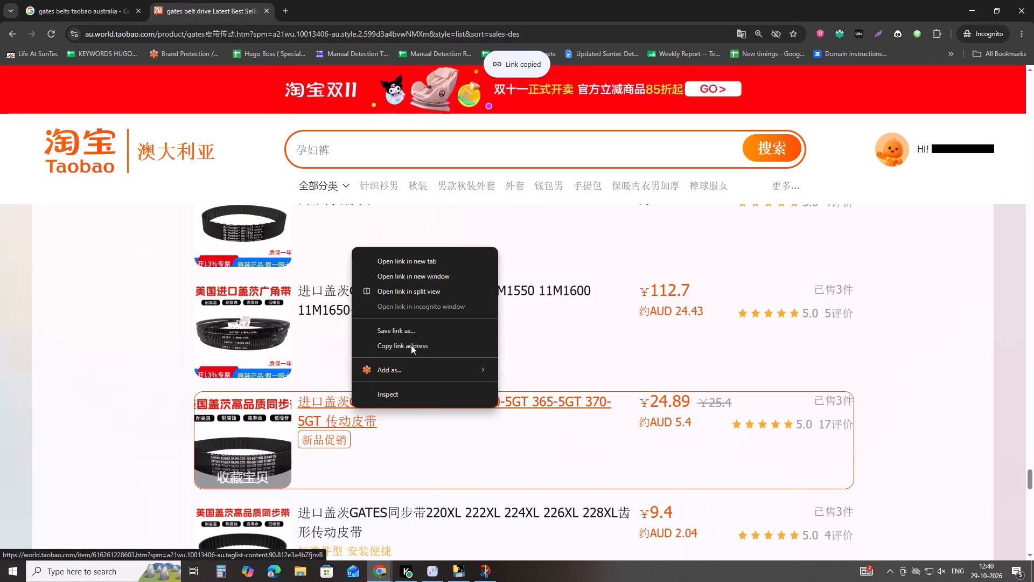
{"action": "left_click", "coordinate": [411, 345]}
{"action": "key", "text": "alt+Tab"}
{"action": "key", "text": "ctrl+v"}
{"action": "key", "text": "Down"}
{"action": "key", "text": "alt+Tab"}
Copy the Gates 220XL to 228XL timing belt listing's link from Taobao into C58259 of the records sheet.
{"action": "scroll", "coordinate": [384, 361], "scroll_direction": "down", "scroll_amount": 2}
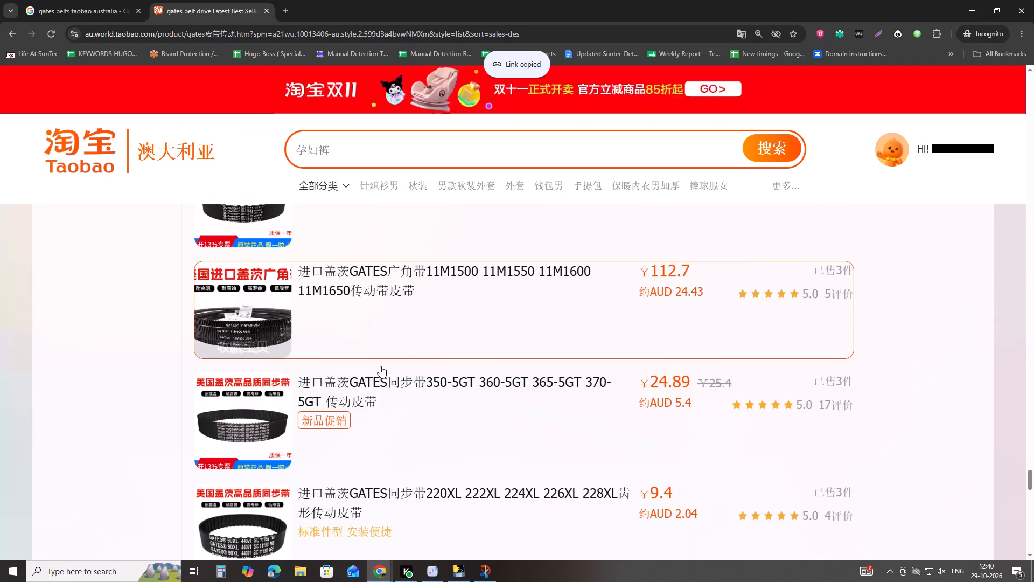
{"action": "scroll", "coordinate": [380, 366], "scroll_direction": "down", "scroll_amount": 1}
{"action": "right_click", "coordinate": [346, 356]}
{"action": "left_click", "coordinate": [405, 462]}
{"action": "left_click", "coordinate": [405, 457]}
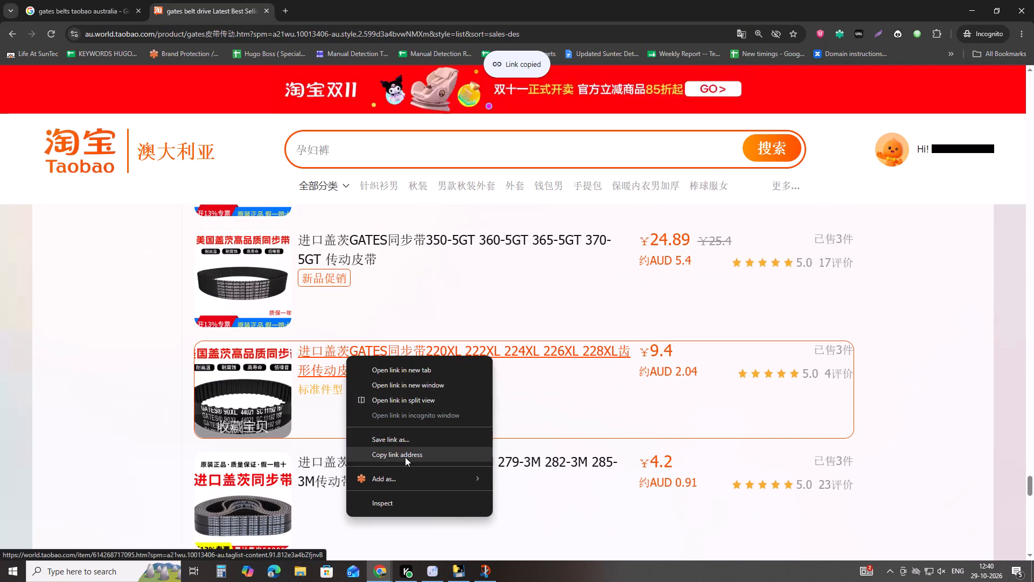
{"action": "key", "text": "alt+Tab"}
{"action": "key", "text": "ctrl+v"}
{"action": "key", "text": "Down"}
{"action": "key", "text": "alt+Tab"}
Copy the Gates HTD276-3M to 285-3M timing belt listing's link from Taobao into C58260 of the records sheet.
{"action": "scroll", "coordinate": [396, 388], "scroll_direction": "down", "scroll_amount": 1}
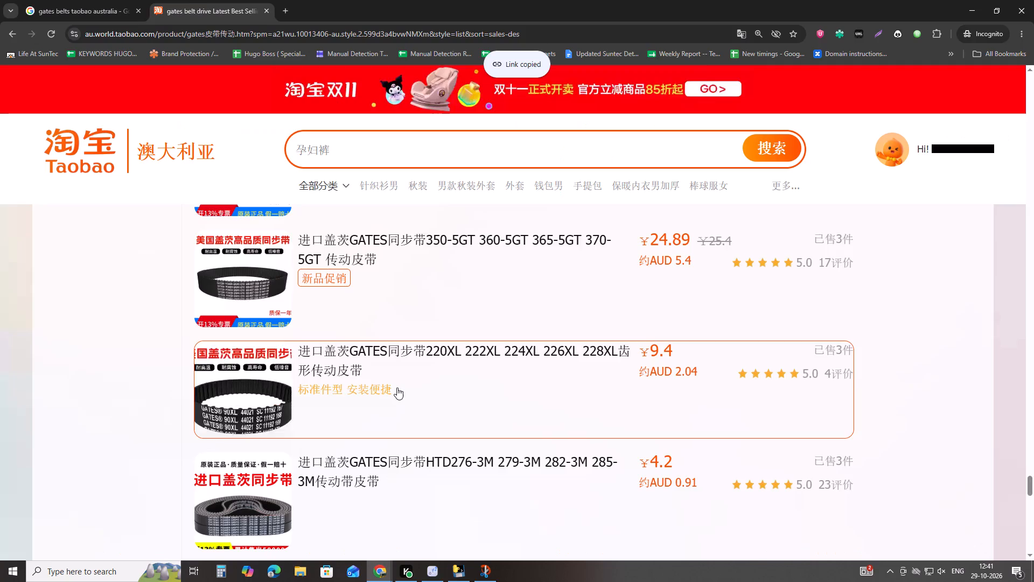
{"action": "scroll", "coordinate": [397, 387], "scroll_direction": "down", "scroll_amount": 1}
{"action": "right_click", "coordinate": [348, 363]}
{"action": "left_click", "coordinate": [409, 458]}
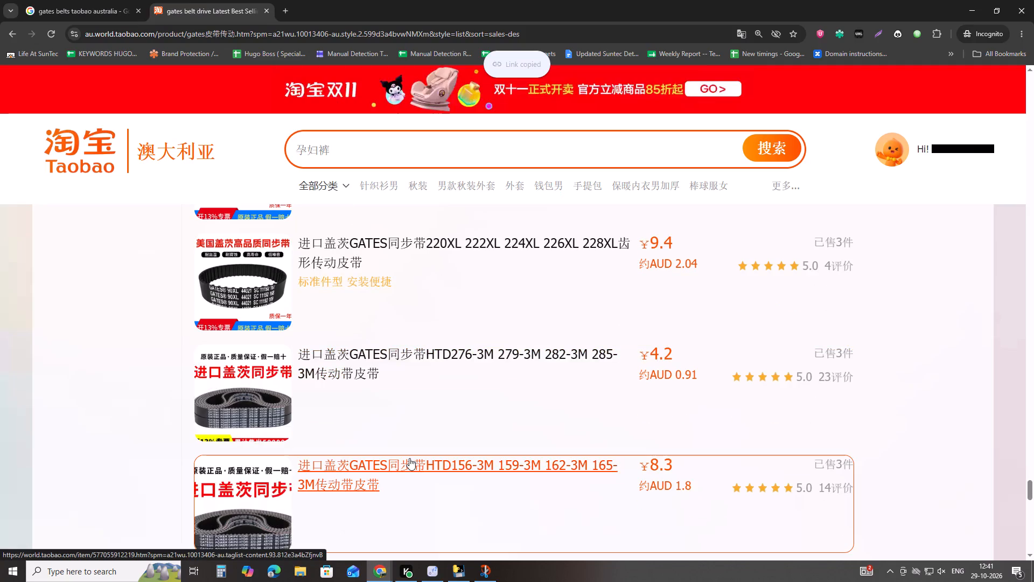
{"action": "key", "text": "alt+Tab"}
{"action": "key", "text": "ctrl+v"}
{"action": "key", "text": "Down"}
{"action": "key", "text": "alt+Tab"}
{"action": "scroll", "coordinate": [398, 414], "scroll_direction": "down", "scroll_amount": 1}
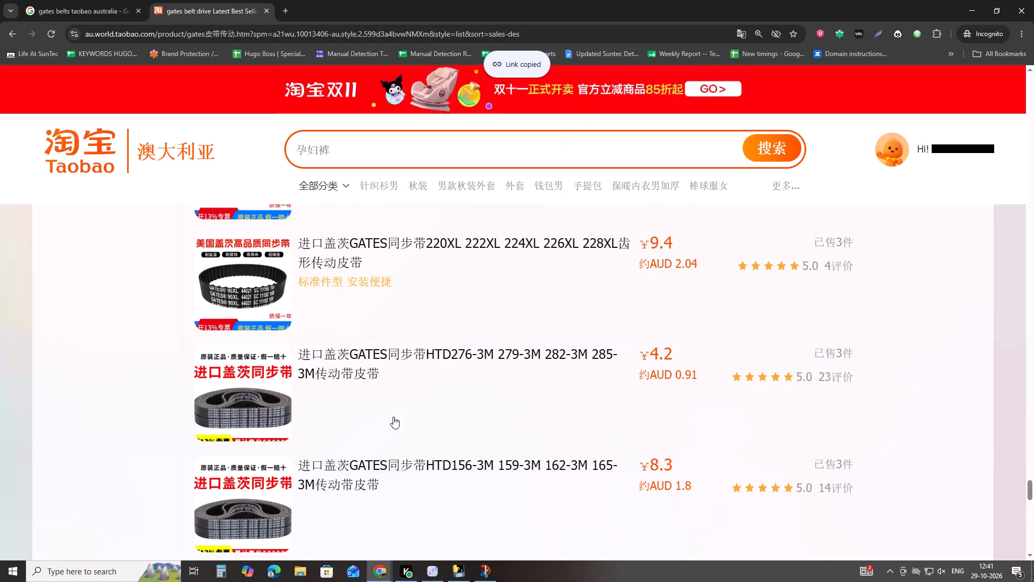
Copy the Gates HTD156-3M to 165-3M timing belt listing's link from Taobao into C58261 of the records sheet.
{"action": "right_click", "coordinate": [363, 409]}
{"action": "left_click", "coordinate": [431, 347]}
{"action": "key", "text": "alt+Tab"}
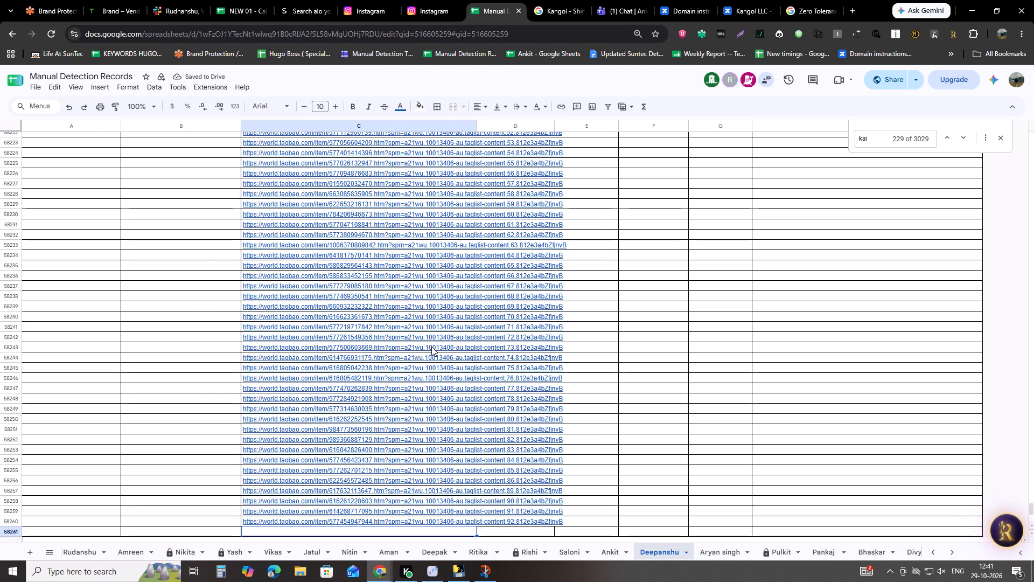
{"action": "key", "text": "ctrl+v"}
{"action": "key", "text": "Down"}
Copy the Gates Honda CRV engine accessory drive belt listing's link from Taobao into C58262 of the records sheet.
{"action": "key", "text": "alt+Tab"}
{"action": "scroll", "coordinate": [437, 362], "scroll_direction": "down", "scroll_amount": 4}
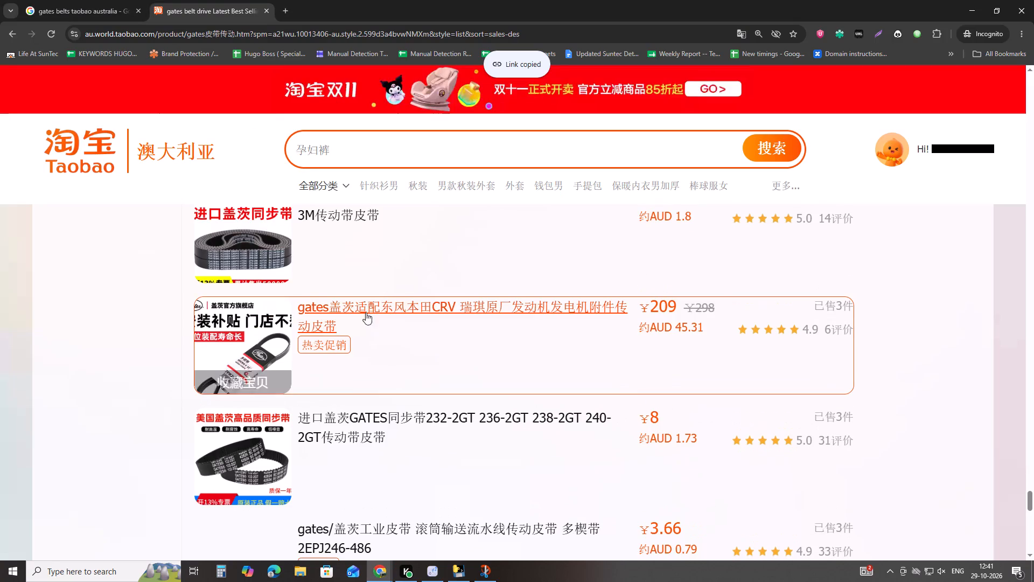
{"action": "right_click", "coordinate": [366, 304]}
{"action": "left_click", "coordinate": [432, 403]}
{"action": "key", "text": "alt+Tab"}
{"action": "key", "text": "ctrl+v"}
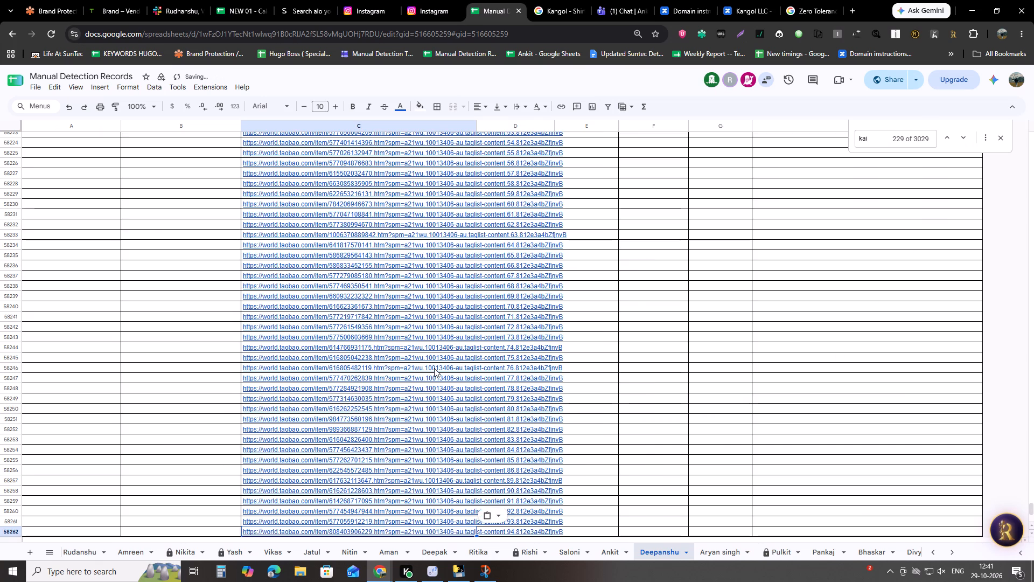
{"action": "key", "text": "Down"}
Copy the Gates 232-2GT to 240-2GT timing belt listing's link from Taobao into C58263 of the records sheet.
{"action": "key", "text": "alt+Tab"}
{"action": "scroll", "coordinate": [430, 371], "scroll_direction": "down", "scroll_amount": 3}
{"action": "right_click", "coordinate": [345, 264]}
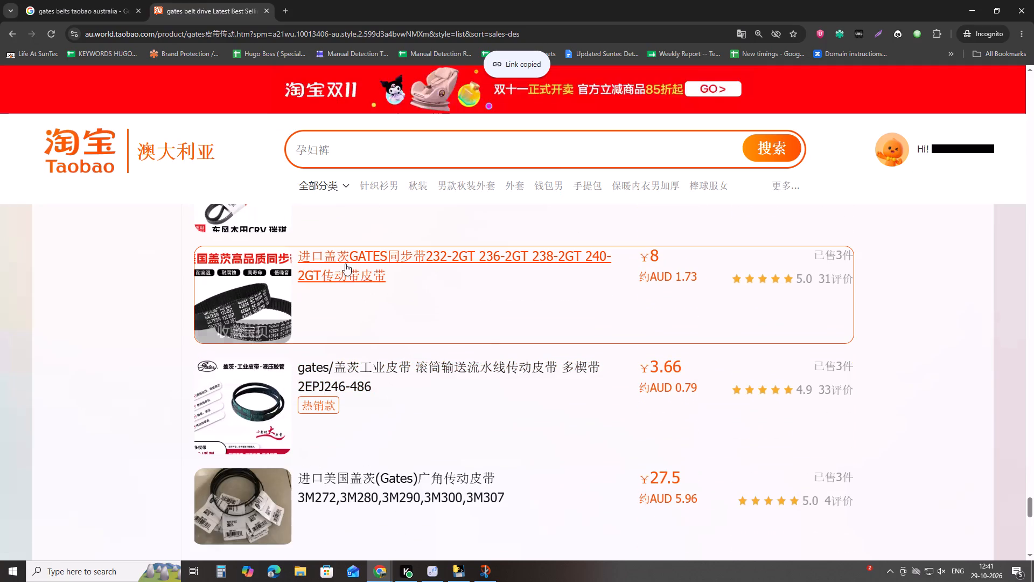
{"action": "left_click", "coordinate": [399, 358]}
{"action": "key", "text": "alt+Tab"}
{"action": "key", "text": "ctrl+v"}
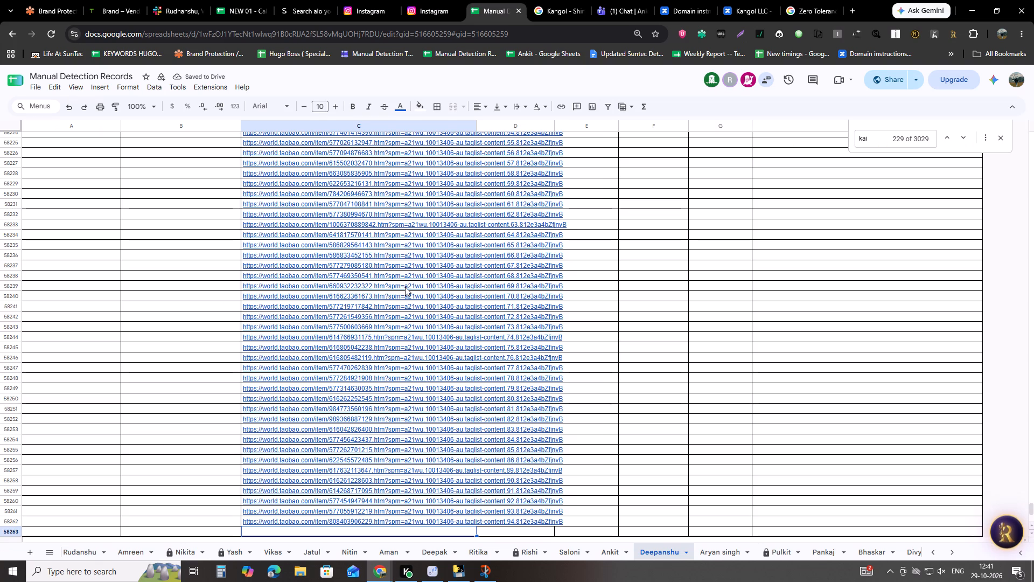
{"action": "key", "text": "Down"}
Copy the Gates 2EPJ246-486 industrial ribbed belt listing's link from Taobao into C58264 of the records sheet.
{"action": "key", "text": "alt+Tab"}
{"action": "right_click", "coordinate": [346, 373]}
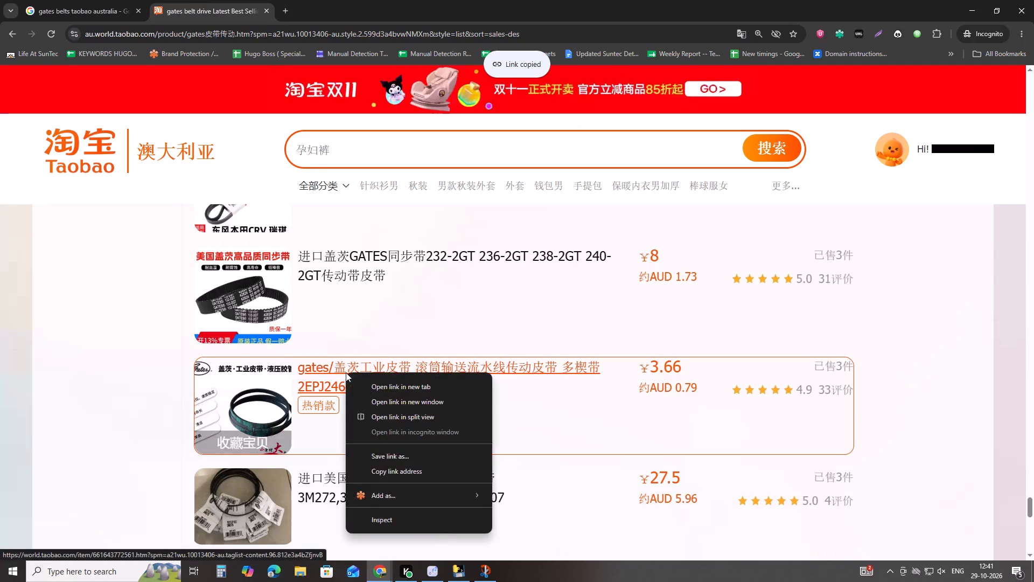
{"action": "right_click", "coordinate": [346, 369]}
{"action": "left_click", "coordinate": [420, 475]}
{"action": "left_click", "coordinate": [420, 470]}
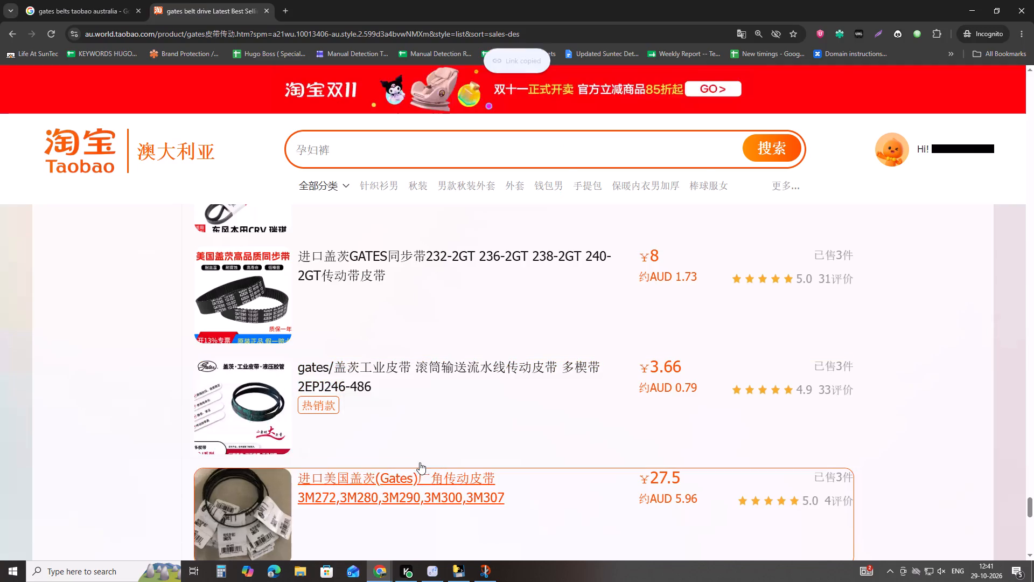
{"action": "key", "text": "alt+Tab"}
{"action": "key", "text": "ctrl+v"}
{"action": "key", "text": "Down"}
Copy the Gates 3M272 to 3M307 wide-angle belt listing's link from Taobao into C58265 of the records sheet.
{"action": "key", "text": "alt+Tab"}
{"action": "scroll", "coordinate": [415, 392], "scroll_direction": "down", "scroll_amount": 2}
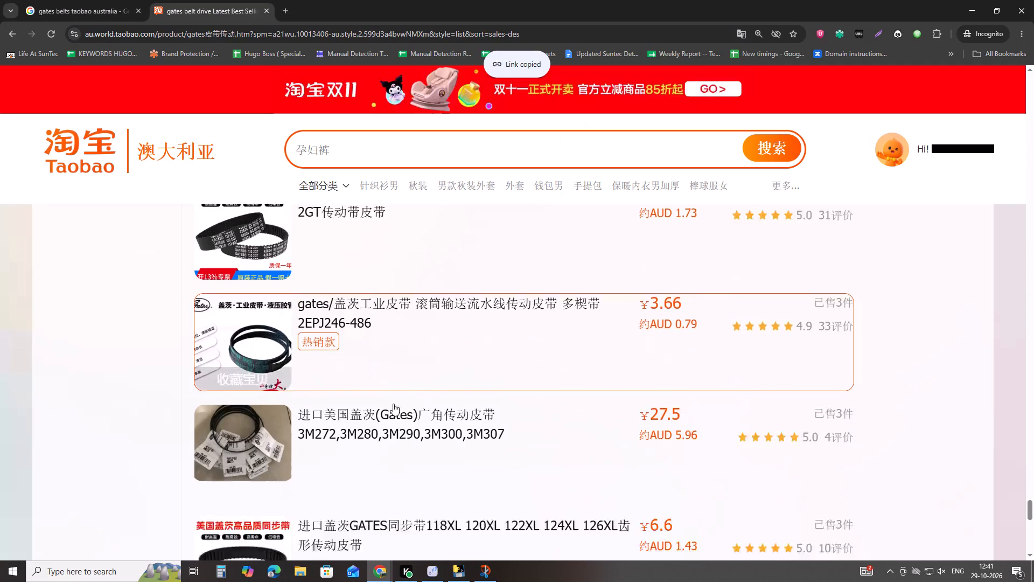
{"action": "right_click", "coordinate": [386, 369]}
{"action": "left_click", "coordinate": [458, 471]}
{"action": "key", "text": "alt+Tab"}
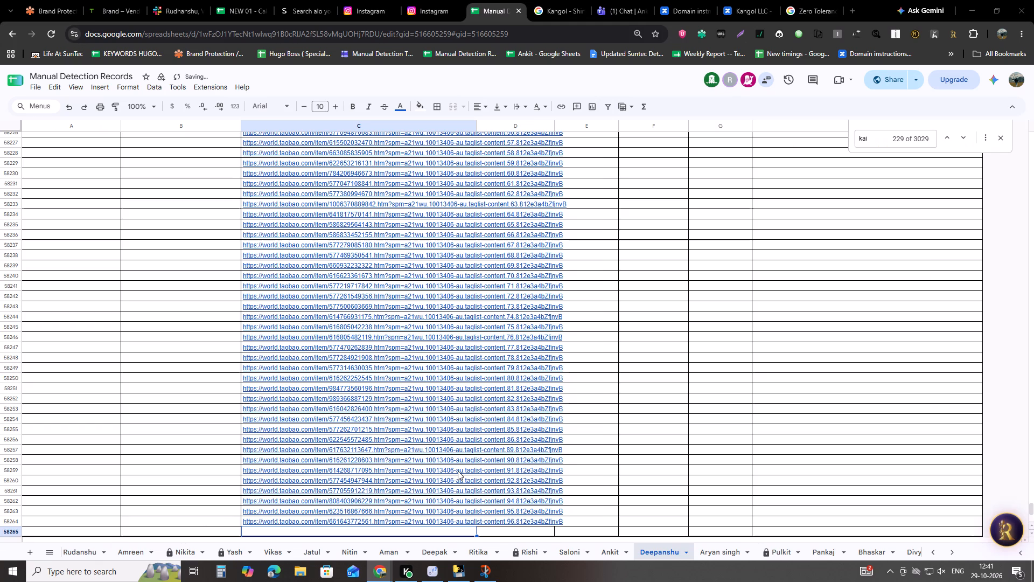
{"action": "key", "text": "ctrl+v"}
{"action": "key", "text": "Down"}
Copy the Gates 118XL to 126XL timing belt listing's link from Taobao into C58266 of the records sheet.
{"action": "key", "text": "alt+Tab"}
{"action": "scroll", "coordinate": [433, 477], "scroll_direction": "down", "scroll_amount": 1}
{"action": "right_click", "coordinate": [398, 422]}
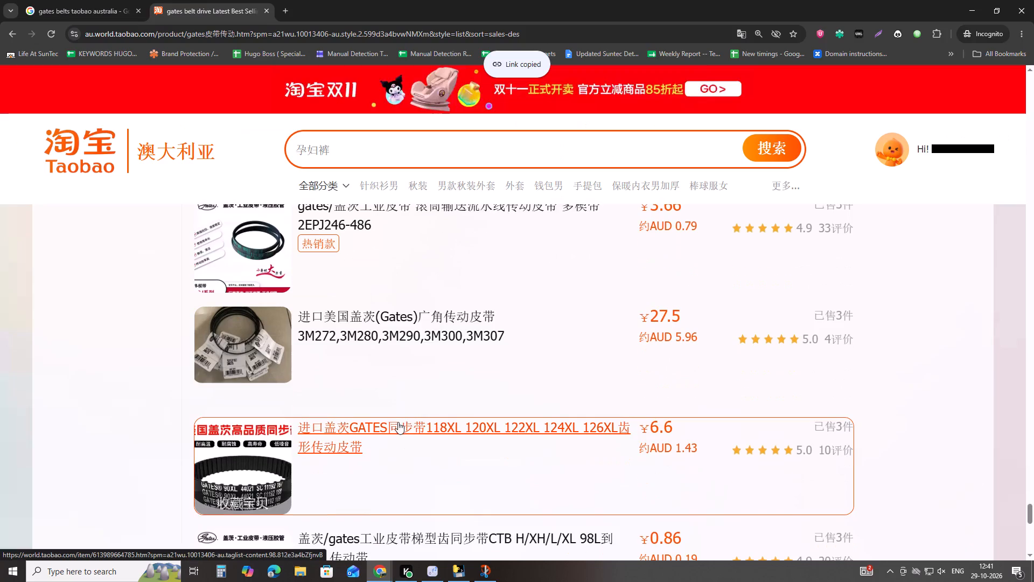
{"action": "right_click", "coordinate": [391, 425]}
{"action": "left_click", "coordinate": [454, 369]}
{"action": "key", "text": "alt+Tab"}
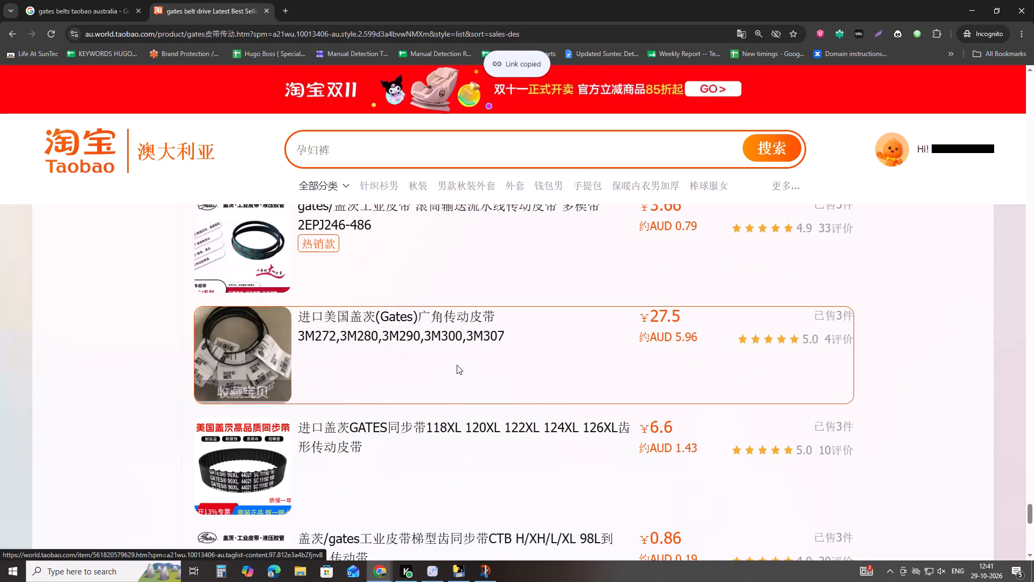
{"action": "key", "text": "ctrl+v"}
{"action": "key", "text": "Down"}
Copy the Gates CTB 98L to 915L timing belt listing's link from Taobao into C58267 and check the count of logged links.
{"action": "key", "text": "alt+Tab"}
{"action": "scroll", "coordinate": [455, 366], "scroll_direction": "down", "scroll_amount": 3}
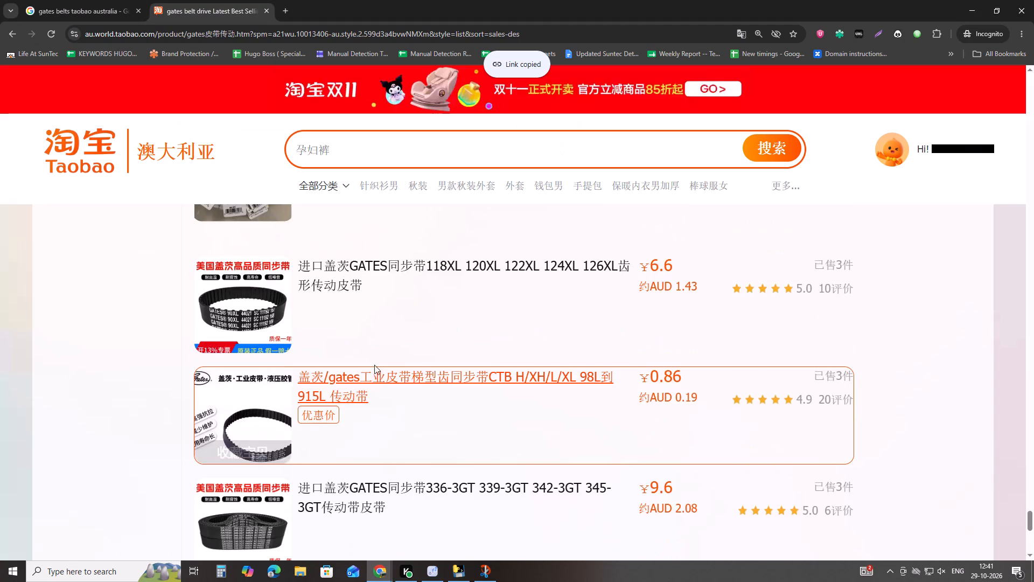
{"action": "right_click", "coordinate": [350, 377]}
{"action": "left_click", "coordinate": [422, 474]}
{"action": "key", "text": "alt+Tab"}
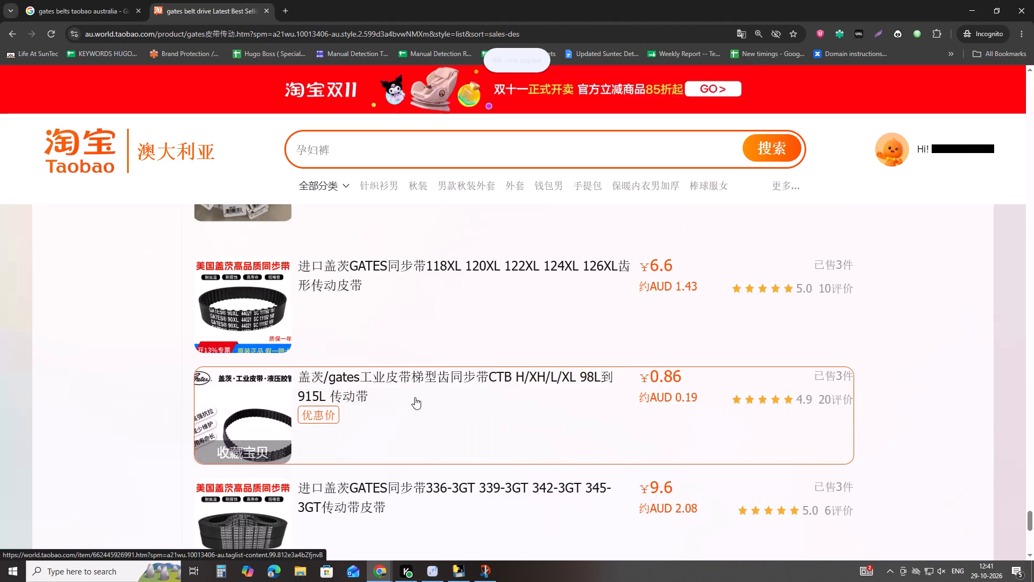
{"action": "key", "text": "ctrl+v"}
{"action": "key", "text": "Down"}
{"action": "key", "text": "Up"}
{"action": "key", "text": "ctrl+shift+Up"}
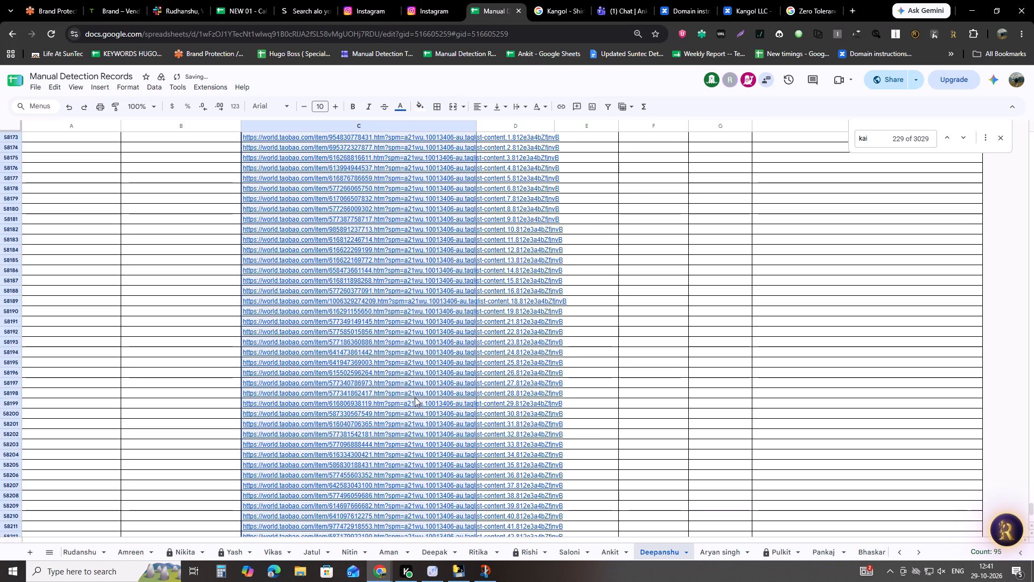
{"action": "key", "text": "Down"}
Copy the Gates 336-3GT to 345-3GT timing belt listing's link from Taobao into C58268 of the records sheet.
{"action": "key", "text": "alt+Tab"}
{"action": "scroll", "coordinate": [415, 397], "scroll_direction": "down", "scroll_amount": 3}
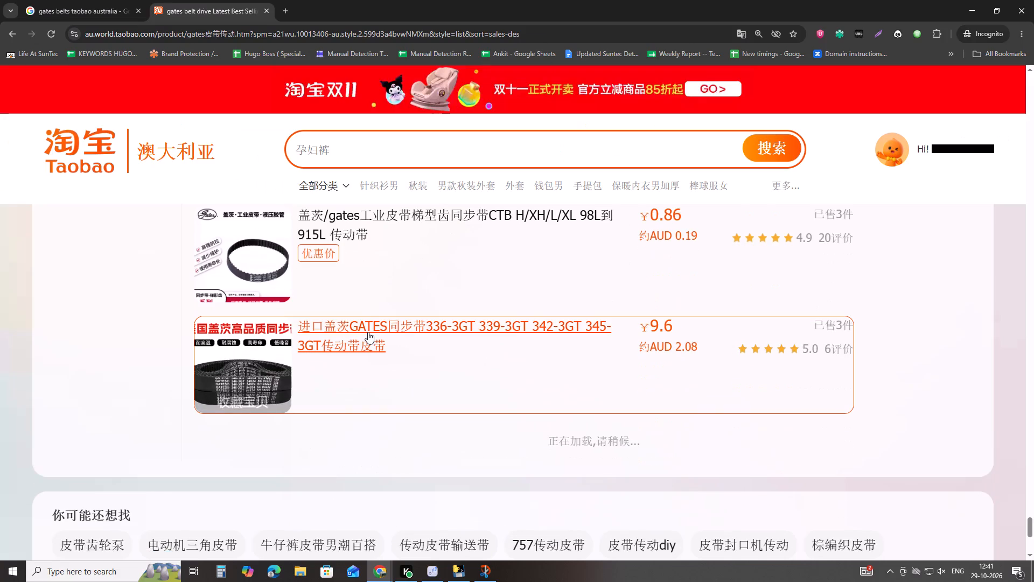
{"action": "right_click", "coordinate": [368, 331]}
{"action": "left_click", "coordinate": [423, 435]}
{"action": "key", "text": "alt+Tab"}
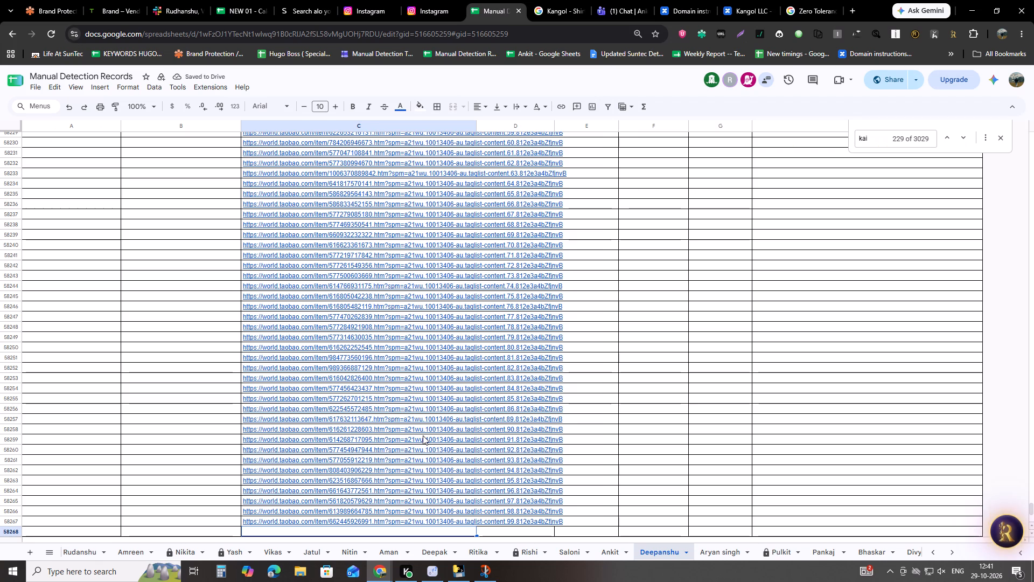
{"action": "key", "text": "ctrl+v"}
{"action": "key", "text": "Down"}
{"action": "key", "text": "Up"}
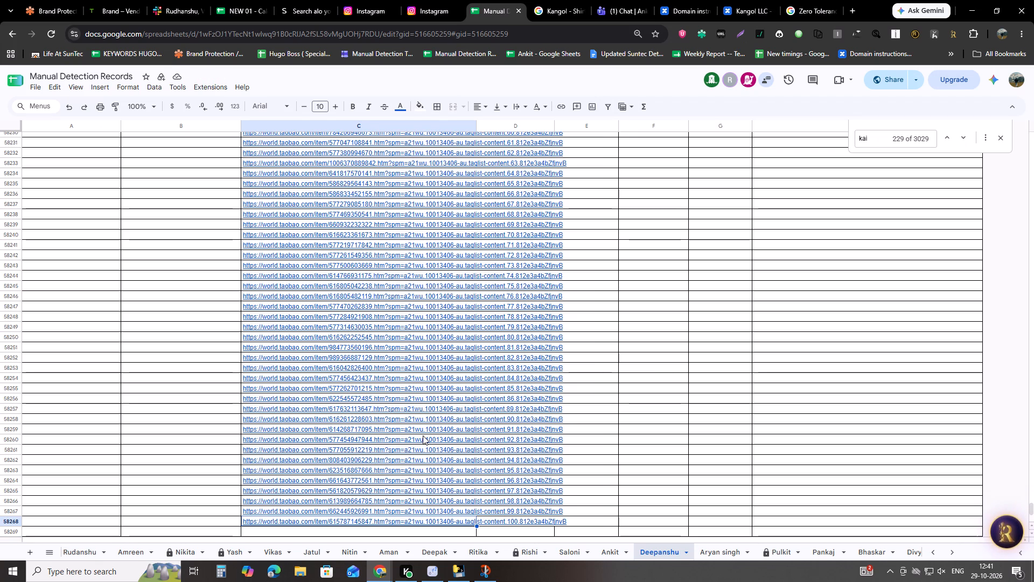
{"action": "key", "text": "Down"}
Copy the Gates 670-5GT to 700-5GT timing belt listing's link from Taobao into C58269 of the records sheet.
{"action": "key", "text": "alt+Tab"}
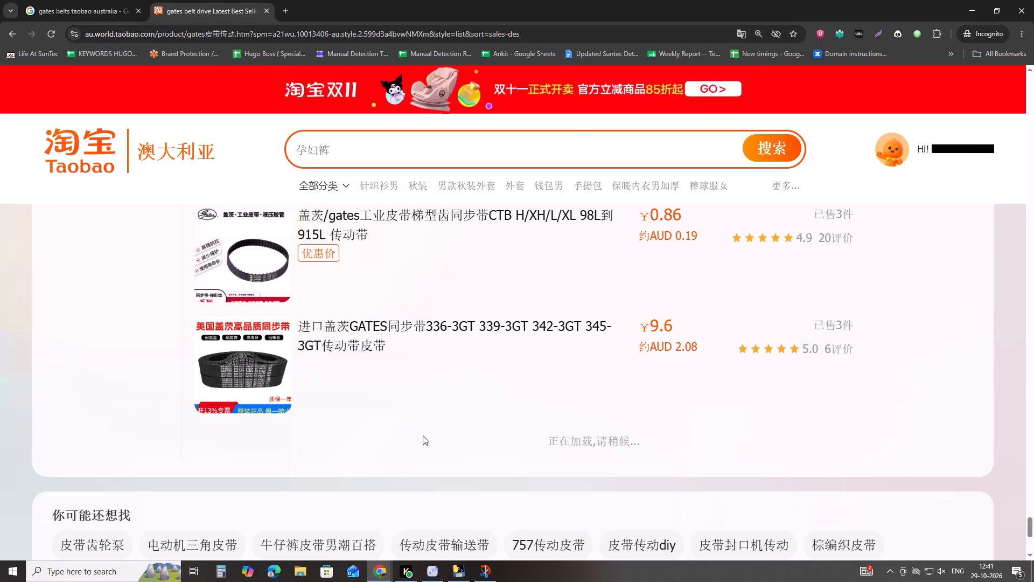
{"action": "scroll", "coordinate": [423, 435], "scroll_direction": "down", "scroll_amount": 2}
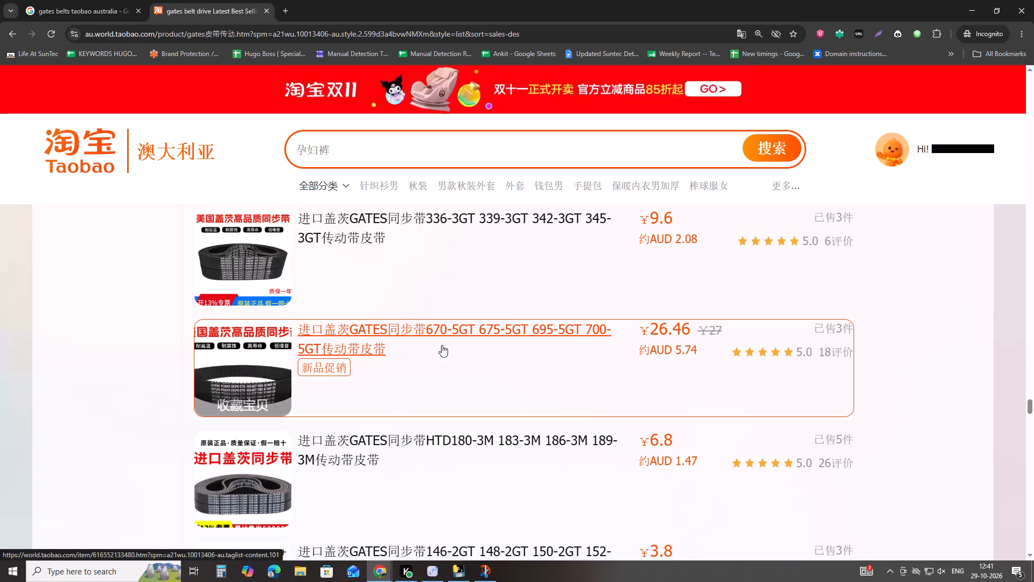
{"action": "right_click", "coordinate": [351, 330]}
{"action": "left_click", "coordinate": [409, 426]}
{"action": "key", "text": "alt+Tab"}
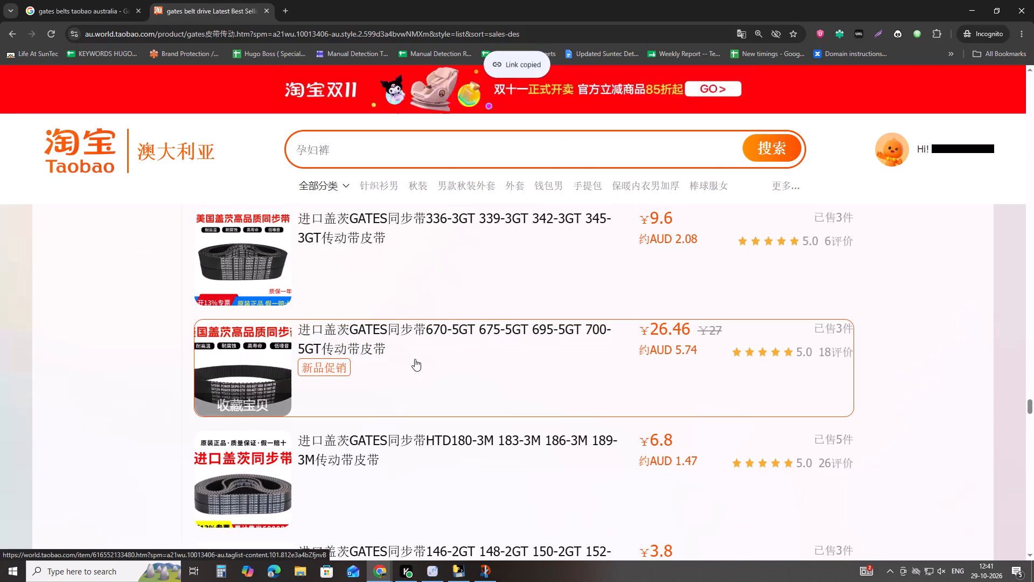
{"action": "key", "text": "ctrl+v"}
{"action": "key", "text": "Down"}
Copy the Gates HTD180-3M to 189-3M timing belt listing's link from Taobao into C58270 of the records sheet.
{"action": "key", "text": "alt+Tab"}
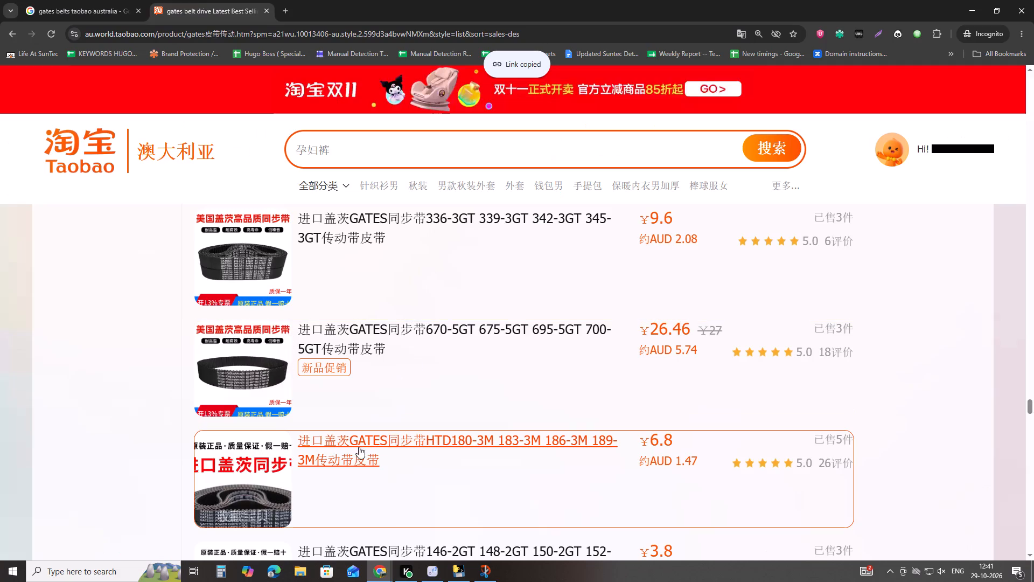
{"action": "right_click", "coordinate": [359, 447]}
{"action": "left_click", "coordinate": [409, 385]}
{"action": "key", "text": "alt+Tab"}
{"action": "key", "text": "ctrl+v"}
{"action": "key", "text": "Down"}
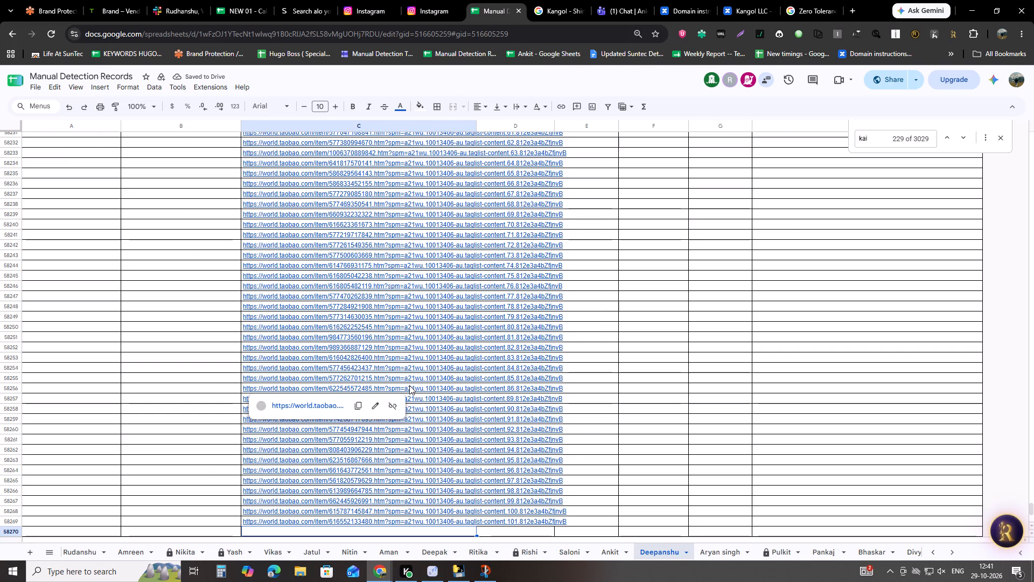
Copy the Gates 146-2GT to 152-2GT timing belt listing's link from Taobao into C58271 of the records sheet.
{"action": "key", "text": "alt+Tab"}
{"action": "scroll", "coordinate": [409, 385], "scroll_direction": "down", "scroll_amount": 3}
{"action": "right_click", "coordinate": [372, 390]}
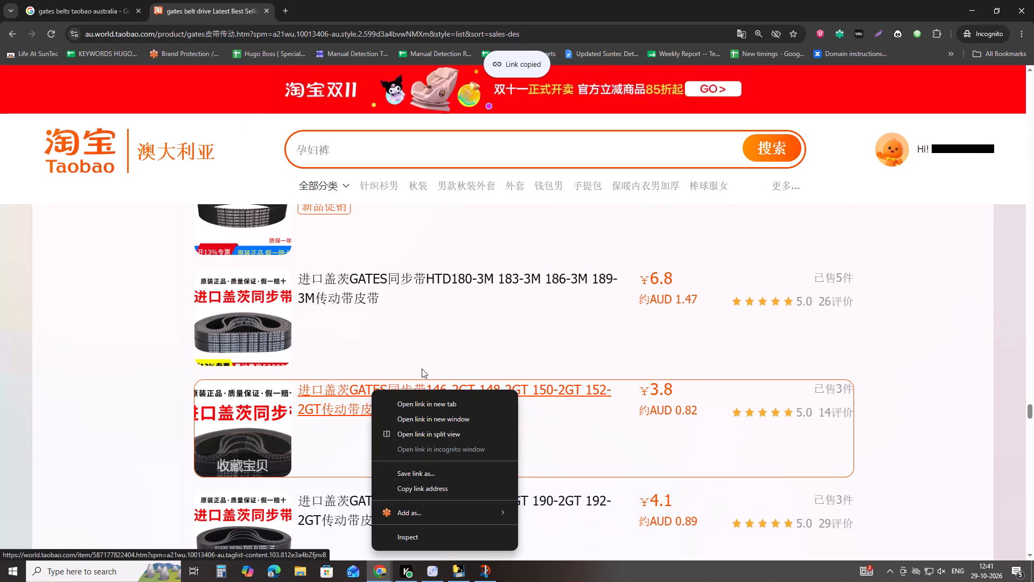
{"action": "left_click", "coordinate": [437, 483]}
{"action": "key", "text": "alt+Tab"}
{"action": "key", "text": "ctrl+v"}
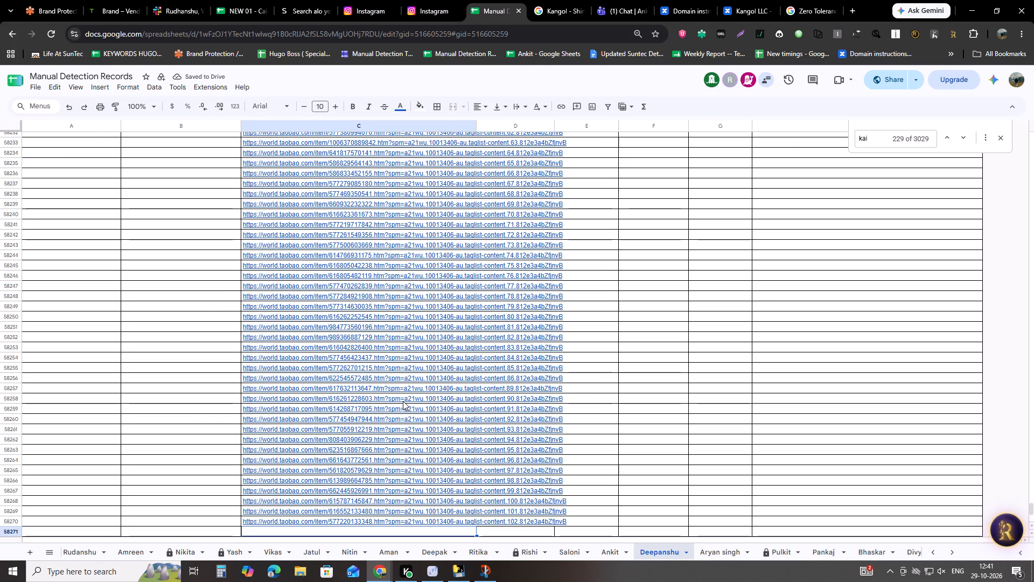
{"action": "key", "text": "Down"}
Copy the Gates 186-2GT to 192-2GT timing belt listing's link from Taobao into C58272 of the records sheet.
{"action": "key", "text": "alt+Tab"}
{"action": "scroll", "coordinate": [400, 402], "scroll_direction": "down", "scroll_amount": 1}
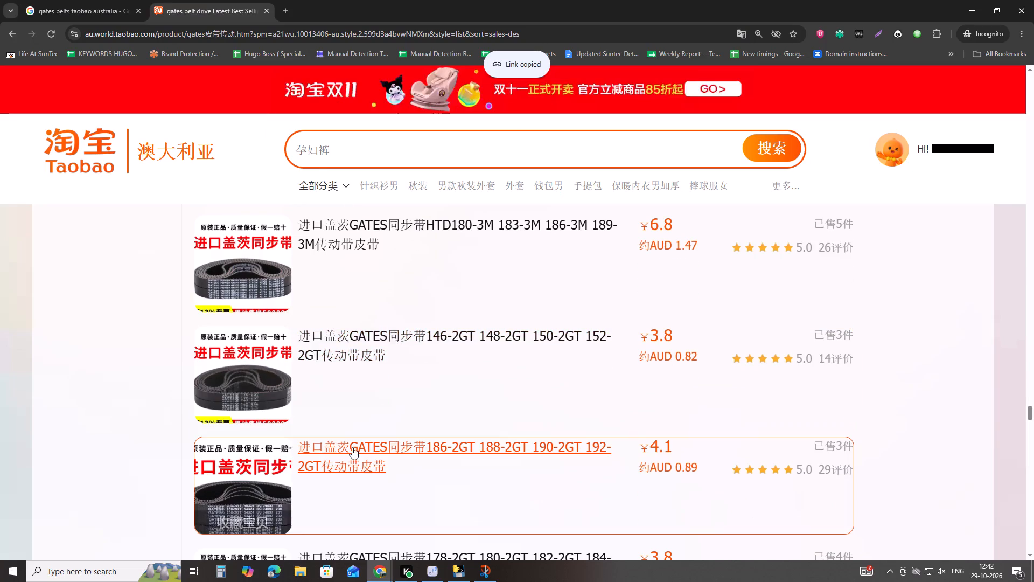
{"action": "right_click", "coordinate": [352, 447]}
{"action": "left_click", "coordinate": [414, 383]}
{"action": "key", "text": "alt+Tab"}
{"action": "key", "text": "ctrl+v"}
{"action": "key", "text": "Down"}
Copy the Gates 178-2GT to 184-2GT timing belt listing's link from Taobao into C58273 of the records sheet.
{"action": "key", "text": "alt+Tab"}
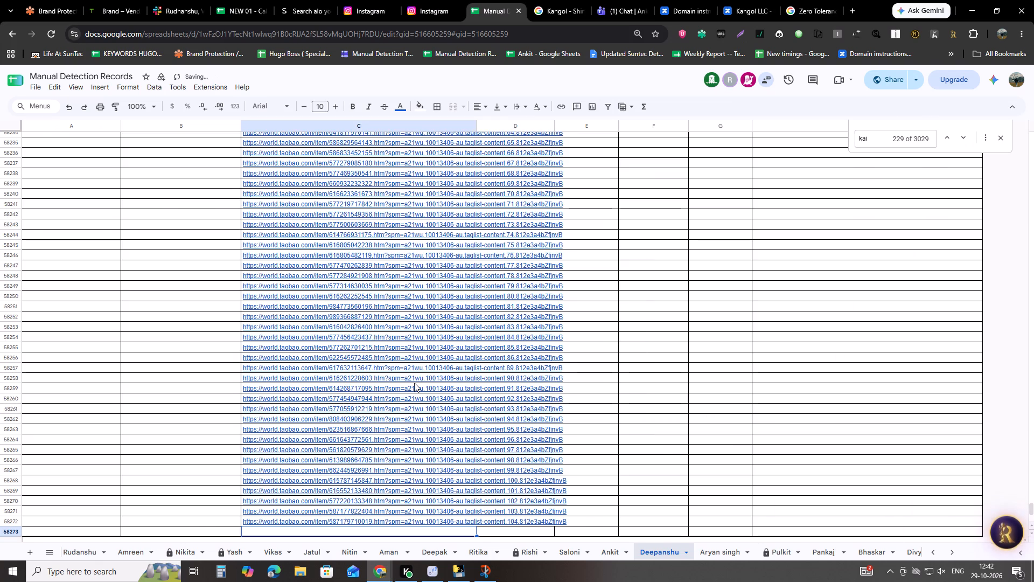
{"action": "scroll", "coordinate": [378, 442], "scroll_direction": "down", "scroll_amount": 3}
{"action": "right_click", "coordinate": [355, 402]}
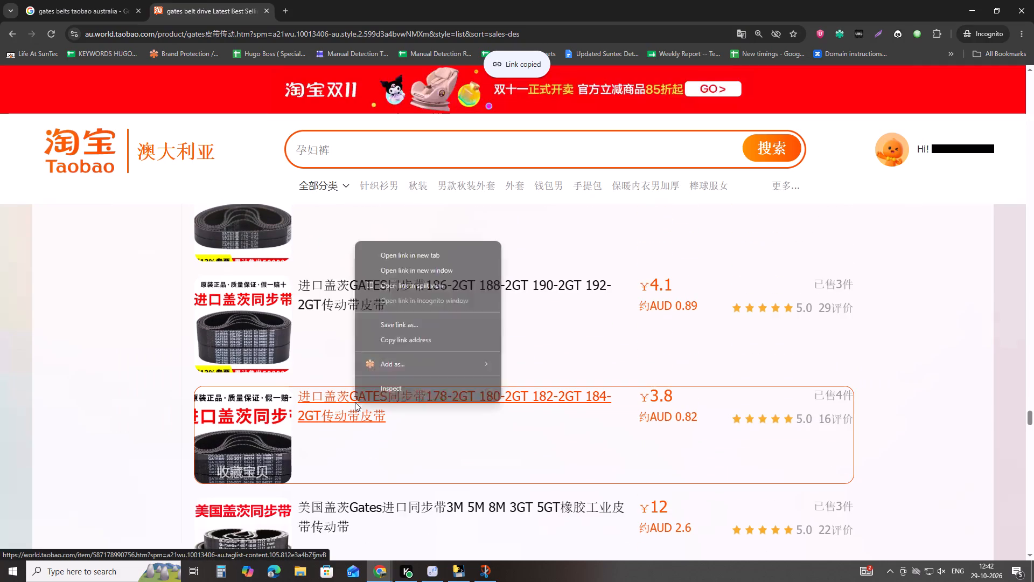
{"action": "left_click", "coordinate": [416, 341]}
{"action": "key", "text": "alt+Tab"}
{"action": "key", "text": "ctrl+v"}
{"action": "key", "text": "Down"}
Copy the Gates 3M 5M 8M 3GT 5GT rubber industrial belt listing's link from Taobao into C58274 of the records sheet.
{"action": "key", "text": "alt+Tab"}
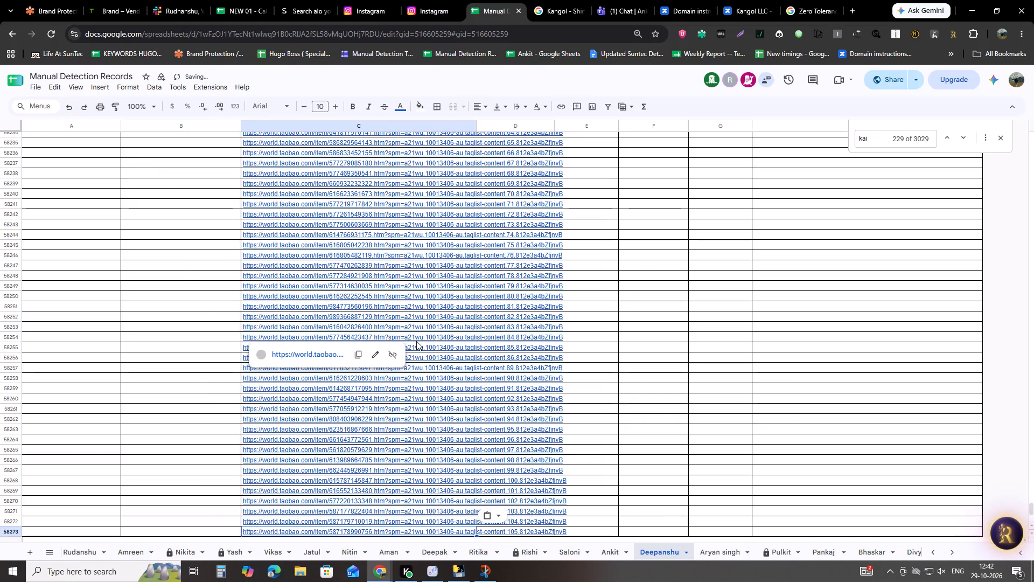
{"action": "scroll", "coordinate": [384, 427], "scroll_direction": "down", "scroll_amount": 2}
{"action": "right_click", "coordinate": [348, 398]}
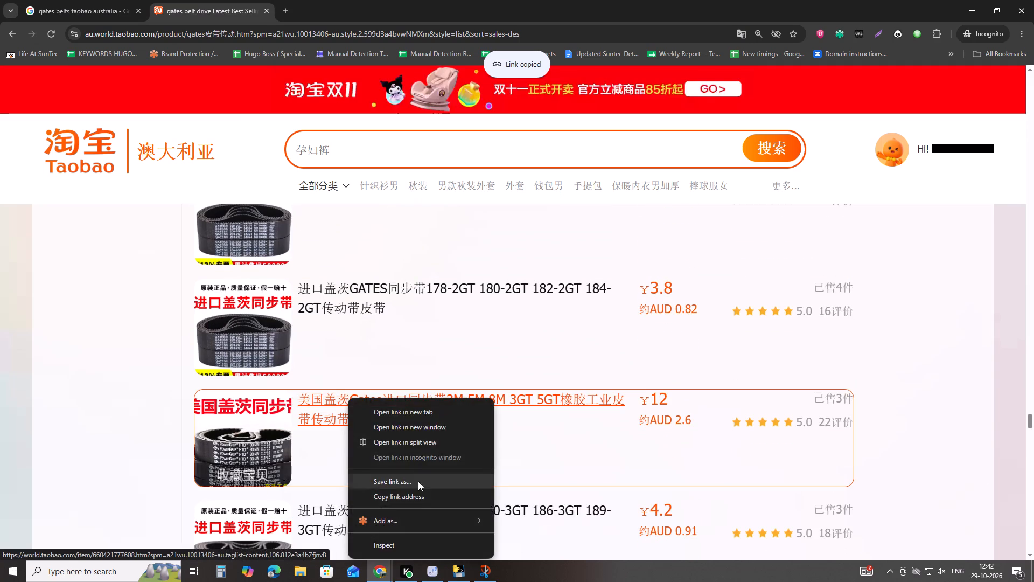
{"action": "left_click", "coordinate": [418, 494]}
{"action": "key", "text": "alt+Tab"}
{"action": "key", "text": "ctrl+v"}
{"action": "key", "text": "Down"}
Copy the Gates 177-3GT to 189-3GT timing belt listing's link from Taobao into C58275 of the records sheet.
{"action": "key", "text": "alt+Tab"}
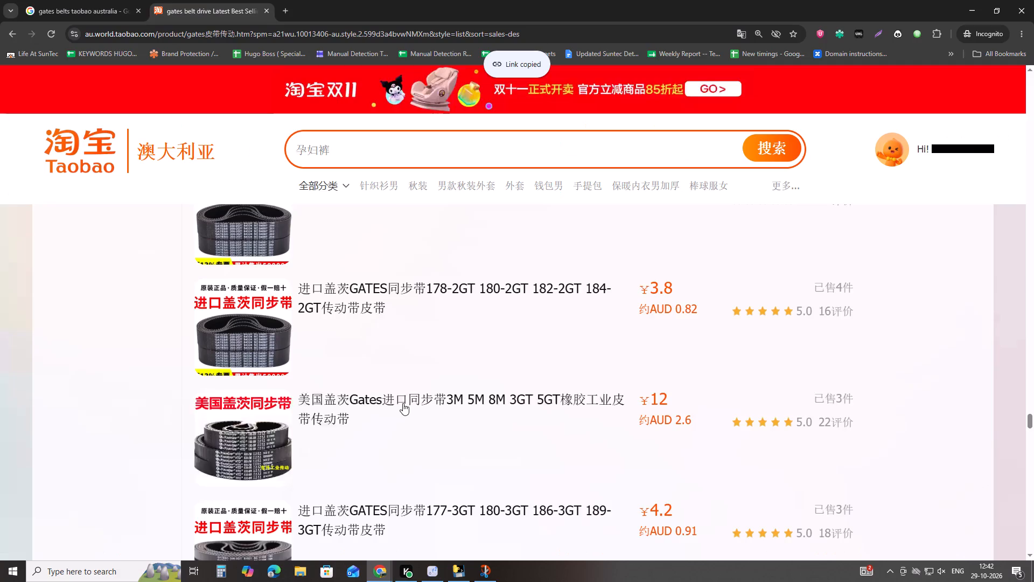
{"action": "scroll", "coordinate": [402, 403], "scroll_direction": "down", "scroll_amount": 2}
{"action": "right_click", "coordinate": [367, 398]}
{"action": "right_click", "coordinate": [361, 403]}
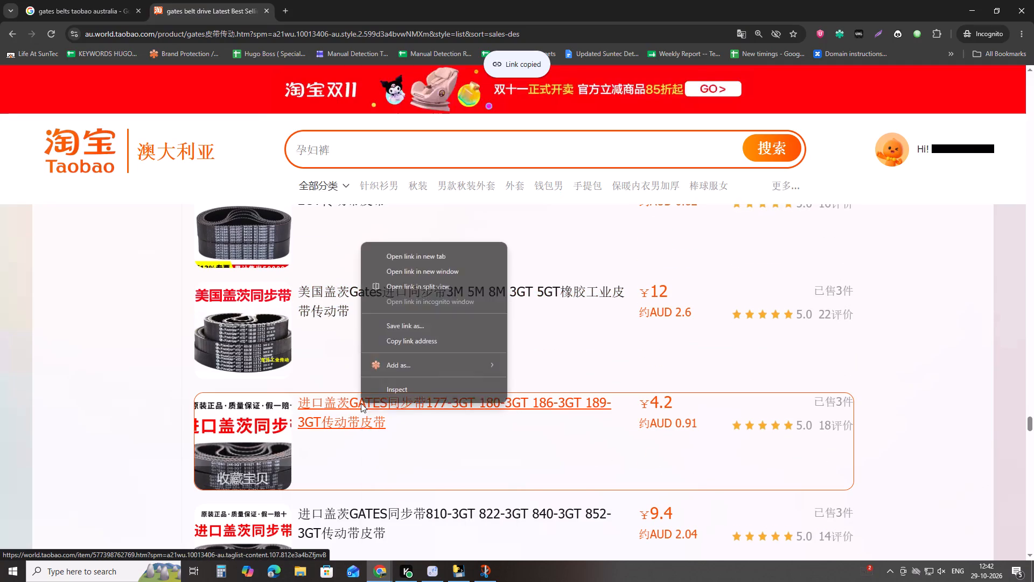
{"action": "left_click", "coordinate": [425, 339]}
{"action": "key", "text": "alt+Tab"}
{"action": "key", "text": "ctrl+v"}
{"action": "key", "text": "Down"}
Copy the Gates 810-3GT to 852-3GT timing belt listing's link from Taobao into C58276 of the records sheet.
{"action": "key", "text": "alt+Tab"}
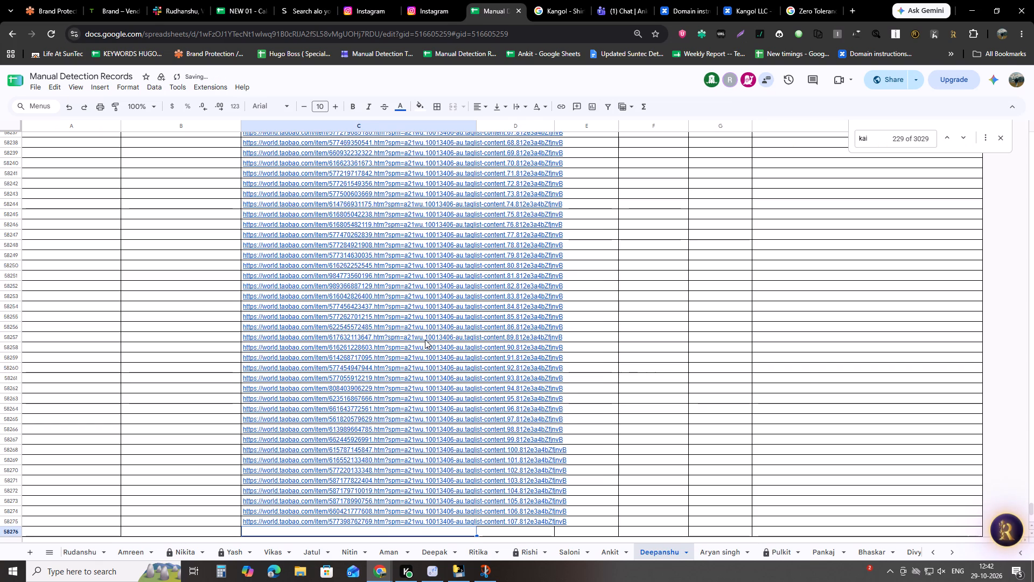
{"action": "scroll", "coordinate": [387, 420], "scroll_direction": "down", "scroll_amount": 2}
{"action": "right_click", "coordinate": [361, 406]}
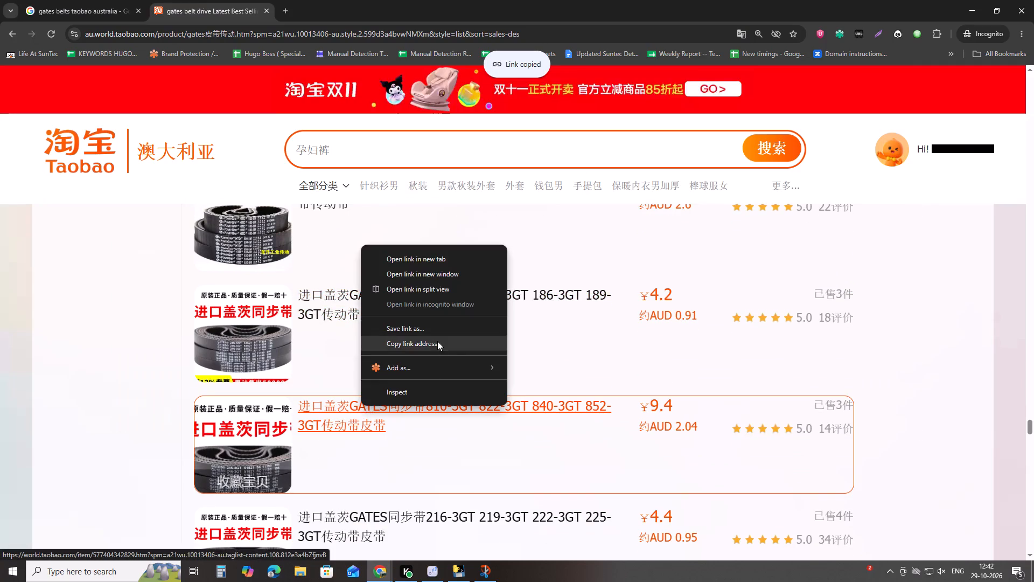
{"action": "left_click", "coordinate": [437, 341]}
{"action": "key", "text": "alt+Tab"}
{"action": "key", "text": "ctrl+v"}
{"action": "key", "text": "Down"}
Copy the Gates 216-3GT to 225-3GT timing belt listing's link from Taobao into C58277 of the records sheet.
{"action": "key", "text": "alt+Tab"}
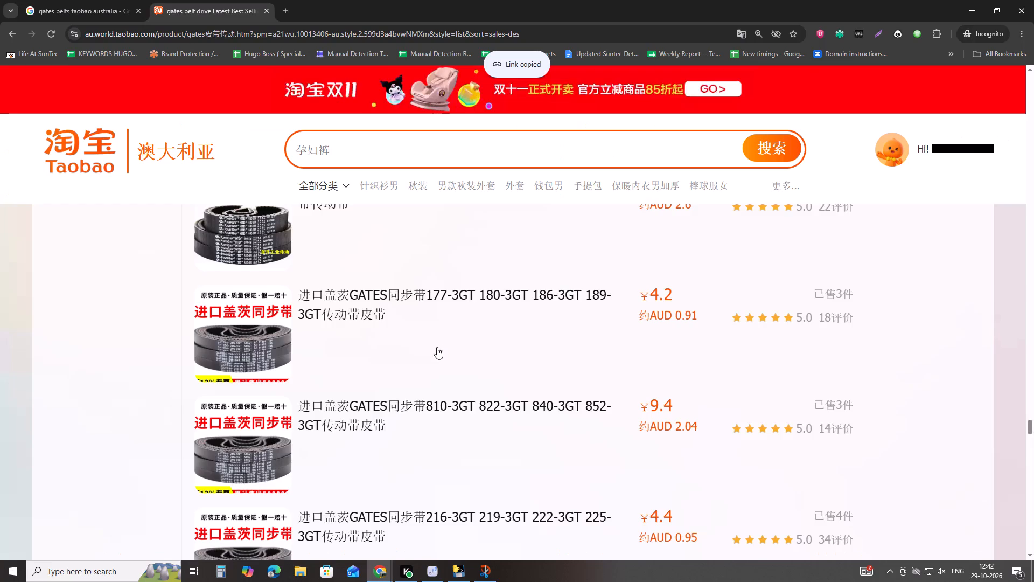
{"action": "scroll", "coordinate": [411, 410], "scroll_direction": "down", "scroll_amount": 2}
{"action": "right_click", "coordinate": [363, 406]}
{"action": "right_click", "coordinate": [361, 411]}
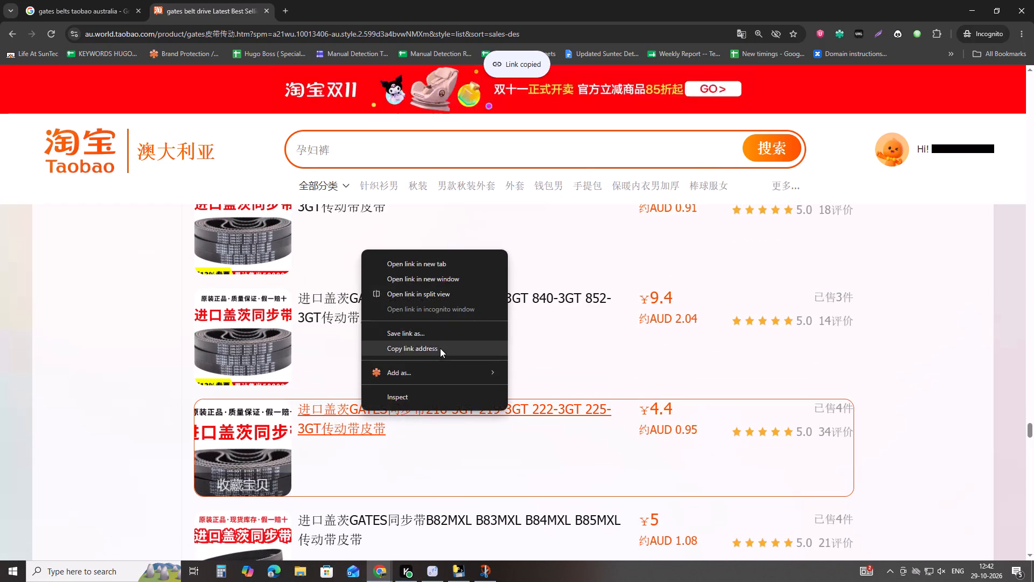
{"action": "left_click", "coordinate": [440, 348]}
{"action": "key", "text": "alt+Tab"}
{"action": "key", "text": "ctrl+v"}
{"action": "key", "text": "Down"}
Copy the Gates B82MXL to B85MXL timing belt listing's link from Taobao into C58278 of the records sheet.
{"action": "key", "text": "alt+Tab"}
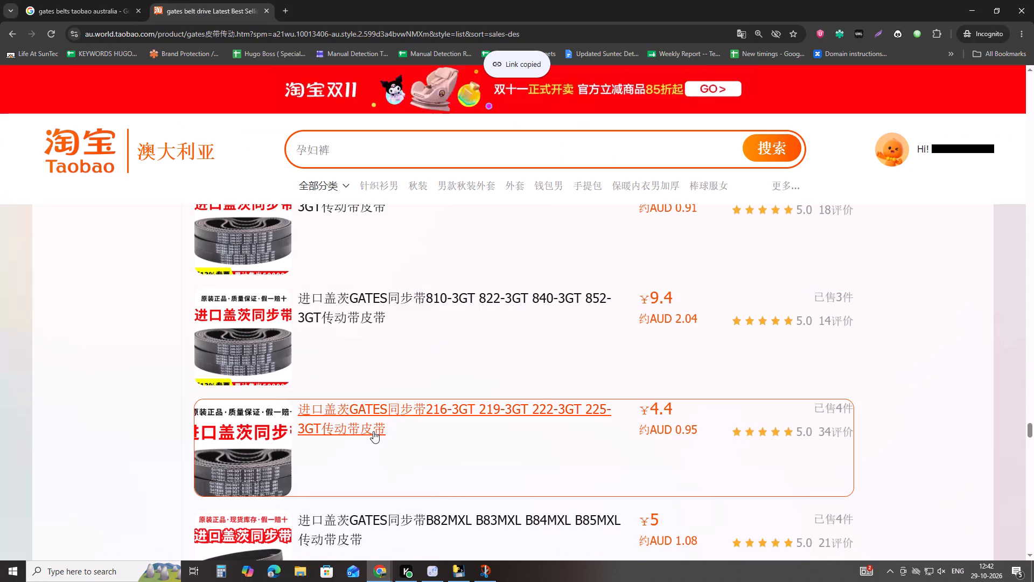
{"action": "scroll", "coordinate": [373, 431], "scroll_direction": "down", "scroll_amount": 2}
{"action": "right_click", "coordinate": [349, 418]}
{"action": "right_click", "coordinate": [348, 415]}
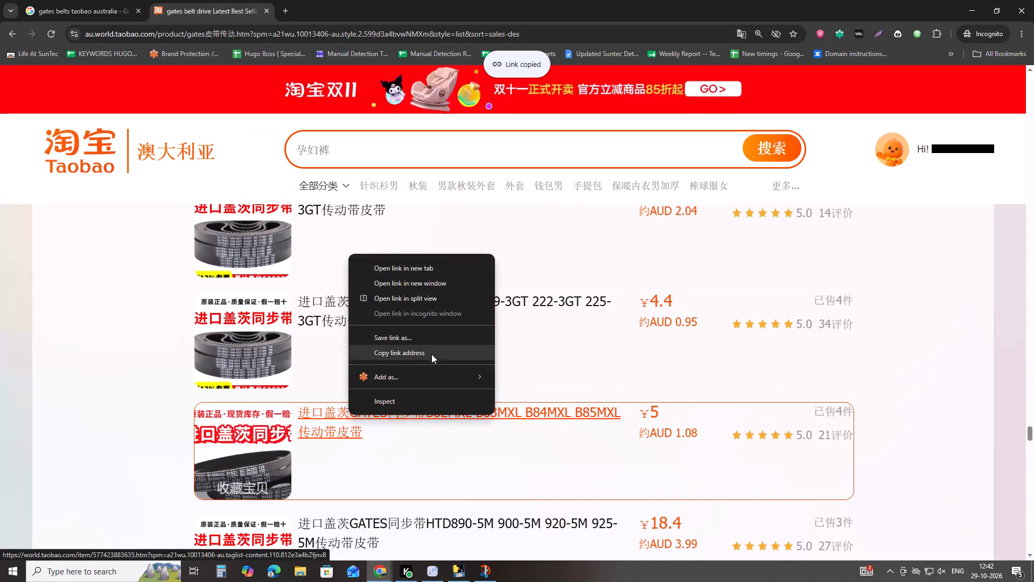
{"action": "left_click", "coordinate": [432, 350]}
{"action": "key", "text": "alt+Tab"}
{"action": "key", "text": "ctrl+v"}
{"action": "key", "text": "Down"}
Copy the Gates HTD890-5M to 925-5M timing belt listing's link from Taobao into C58279 of the records sheet.
{"action": "key", "text": "alt+Tab"}
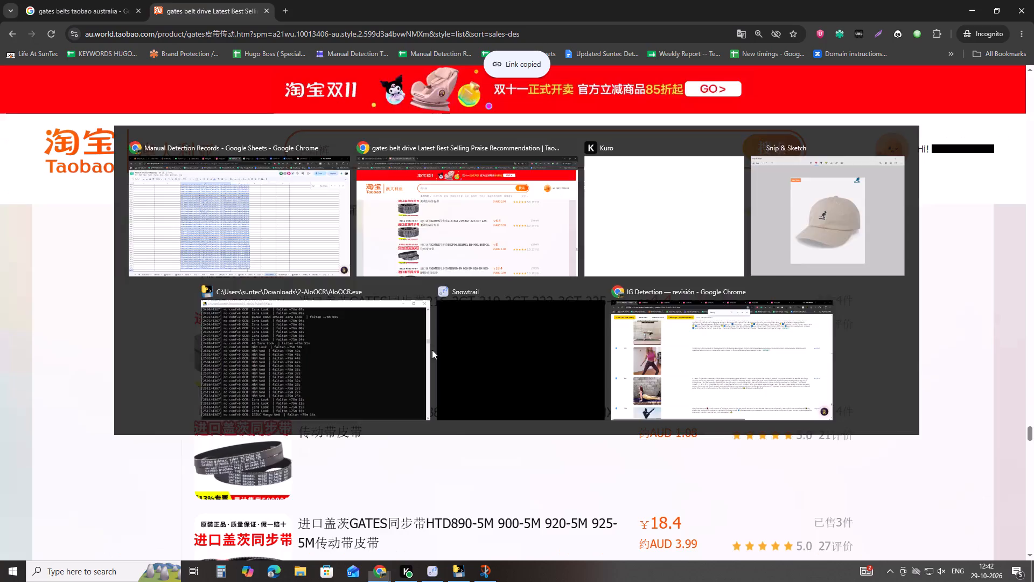
{"action": "scroll", "coordinate": [392, 442], "scroll_direction": "down", "scroll_amount": 2}
{"action": "right_click", "coordinate": [358, 416]}
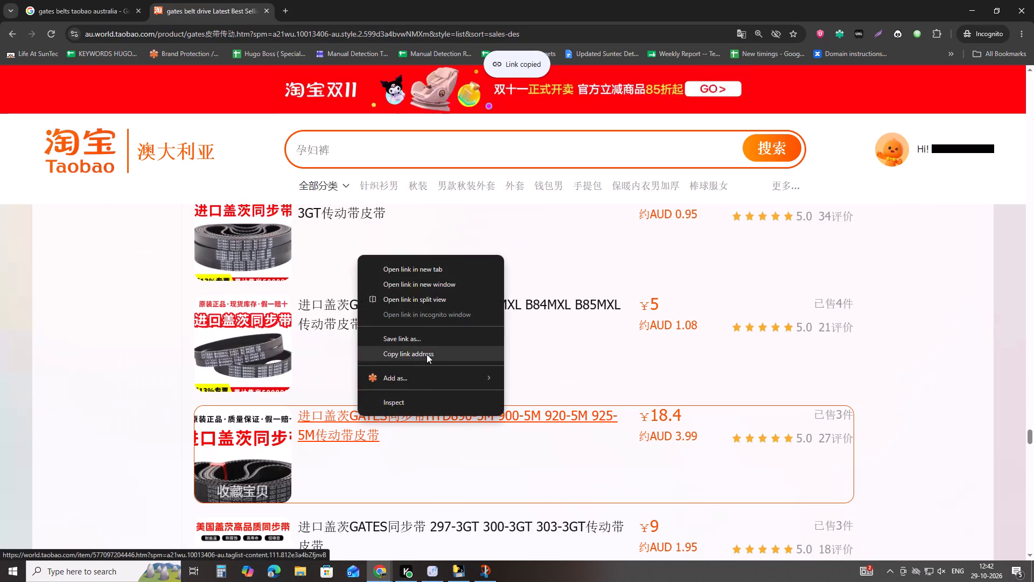
{"action": "left_click", "coordinate": [427, 354]}
{"action": "key", "text": "alt+Tab"}
{"action": "key", "text": "ctrl+v"}
{"action": "key", "text": "Down"}
Copy the Gates 297-3GT to 303-3GT timing belt listing's link from Taobao into C58280 of the records sheet.
{"action": "key", "text": "alt+Tab"}
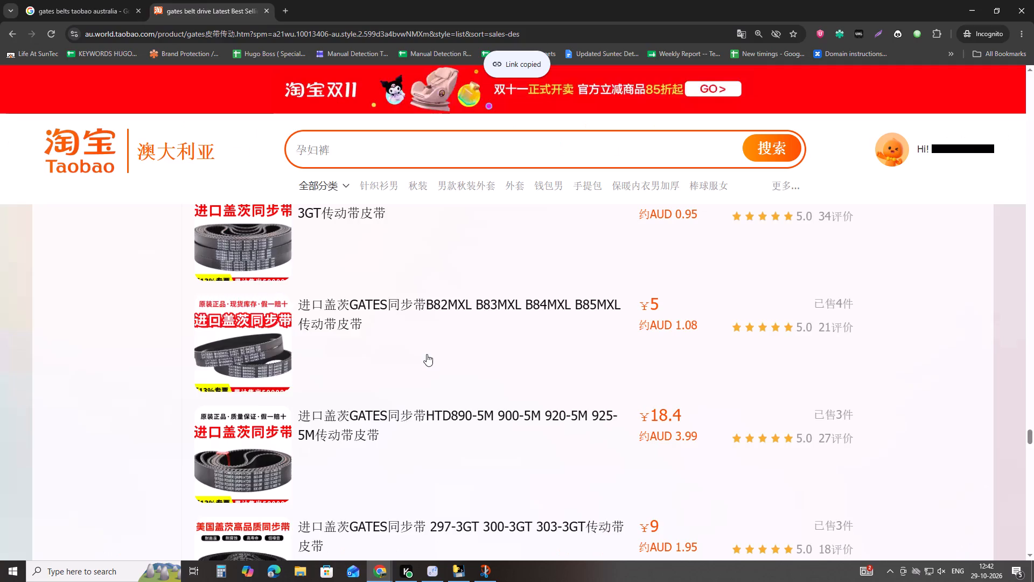
{"action": "scroll", "coordinate": [415, 383], "scroll_direction": "down", "scroll_amount": 2}
{"action": "right_click", "coordinate": [341, 415]}
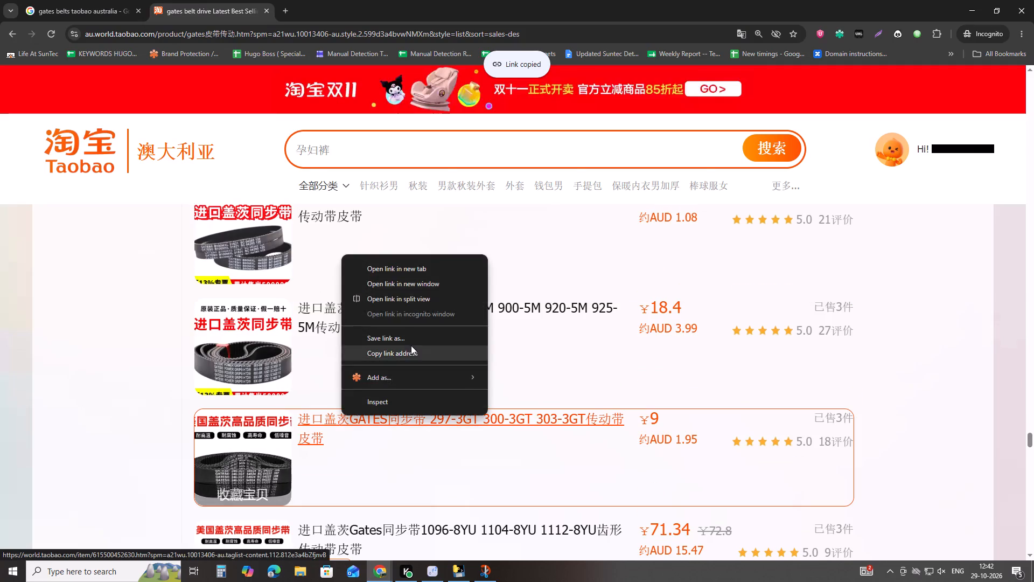
{"action": "left_click", "coordinate": [411, 345]}
{"action": "key", "text": "alt+Tab"}
{"action": "key", "text": "ctrl+v"}
{"action": "key", "text": "Down"}
Copy the Gates 1096-8YU to 1112-8YU toothed belt listing's link from Taobao into C58281 of the records sheet.
{"action": "key", "text": "alt+Tab"}
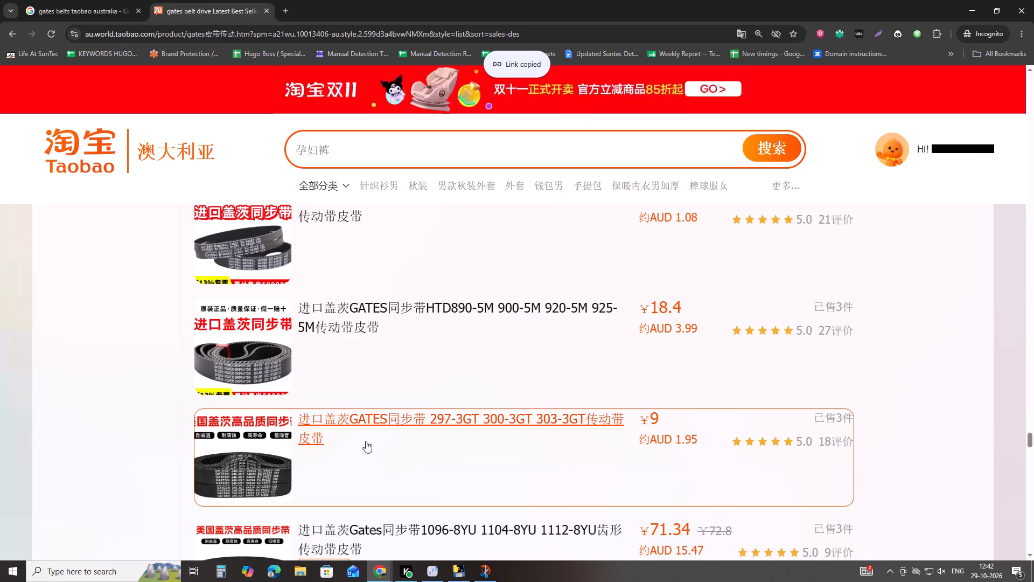
{"action": "scroll", "coordinate": [364, 442], "scroll_direction": "down", "scroll_amount": 2}
{"action": "right_click", "coordinate": [357, 431]}
{"action": "right_click", "coordinate": [350, 423]}
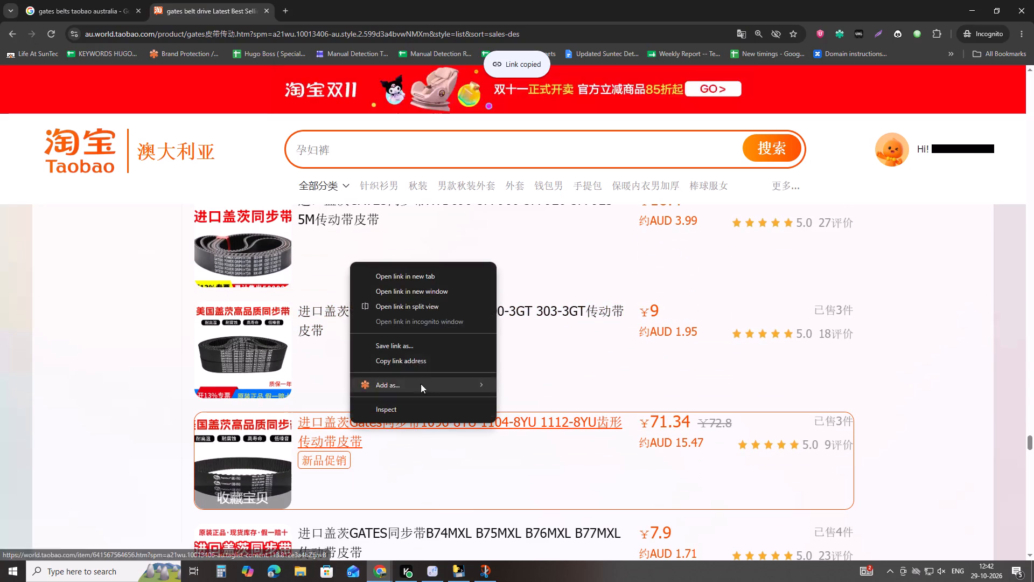
{"action": "left_click", "coordinate": [428, 362]}
{"action": "key", "text": "alt+Tab"}
{"action": "key", "text": "ctrl+v"}
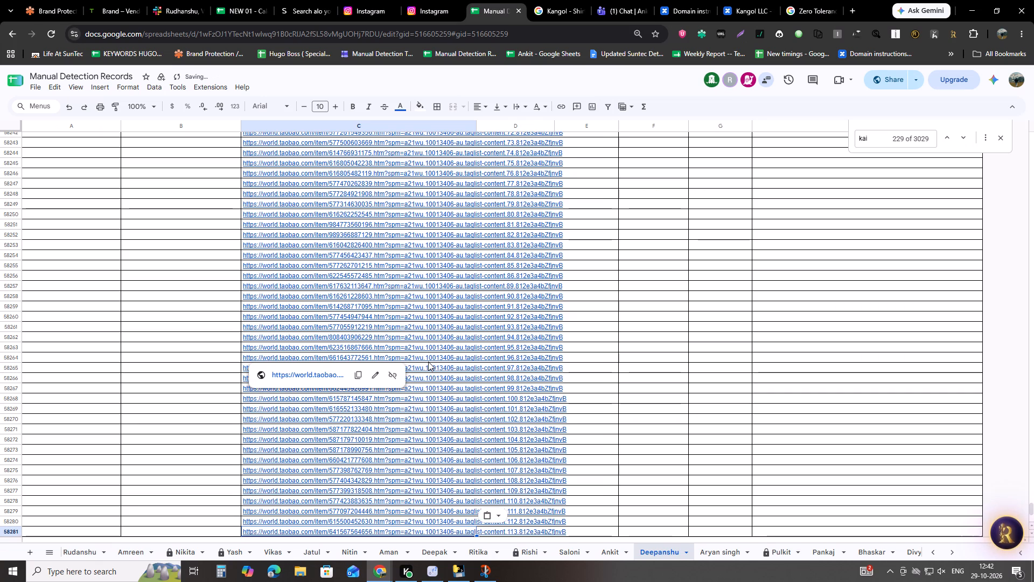
{"action": "key", "text": "ctrl+shift+Up"}
{"action": "key", "text": "Down"}
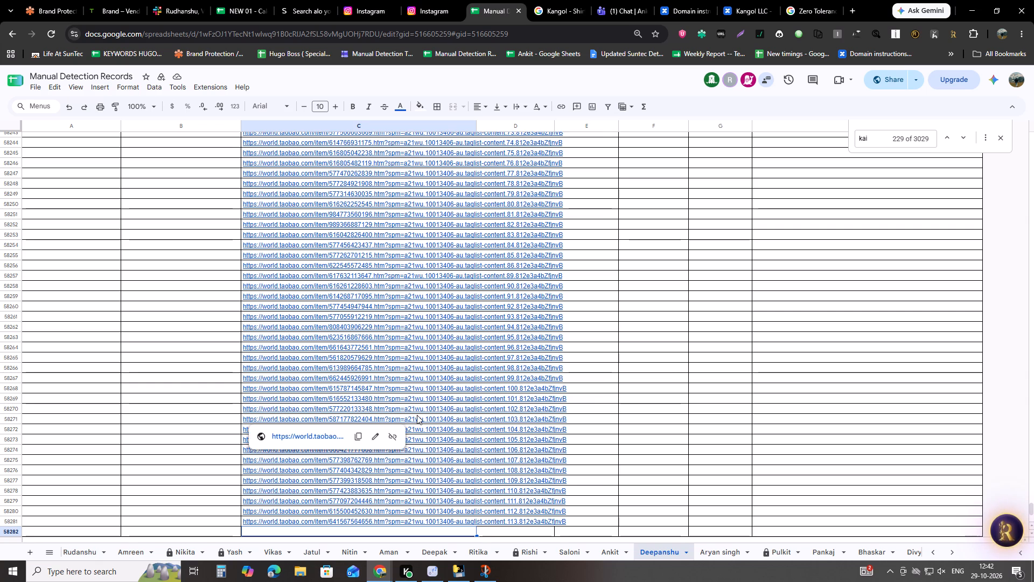
Step through further "kai" search matches in the records sheet to examine the KAI USA entries.
{"action": "scroll", "coordinate": [620, 461], "scroll_direction": "up", "scroll_amount": 5}
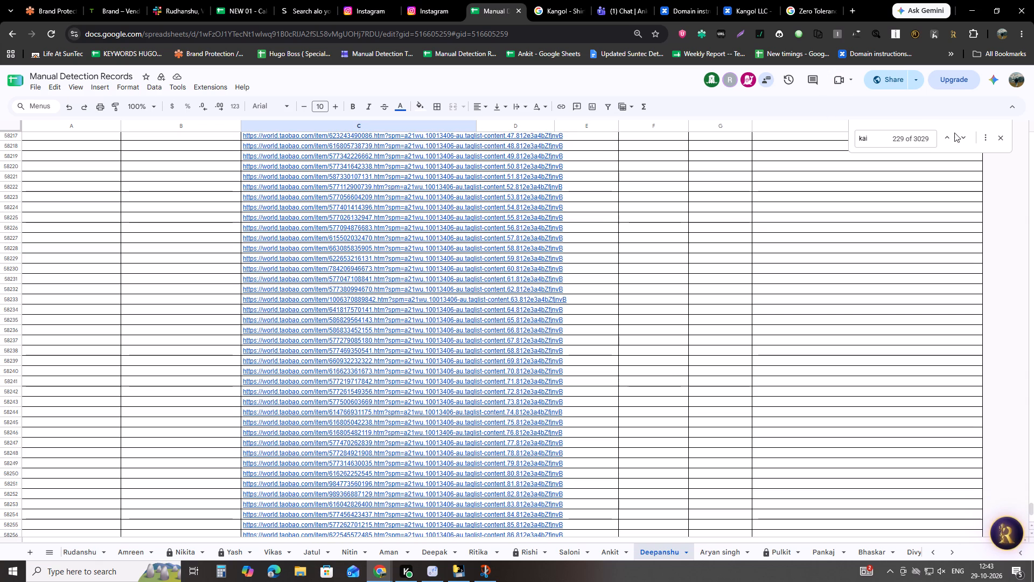
{"action": "left_click", "coordinate": [956, 133]}
{"action": "left_click", "coordinate": [960, 133]}
{"action": "scroll", "coordinate": [289, 322], "scroll_direction": "down", "scroll_amount": 2}
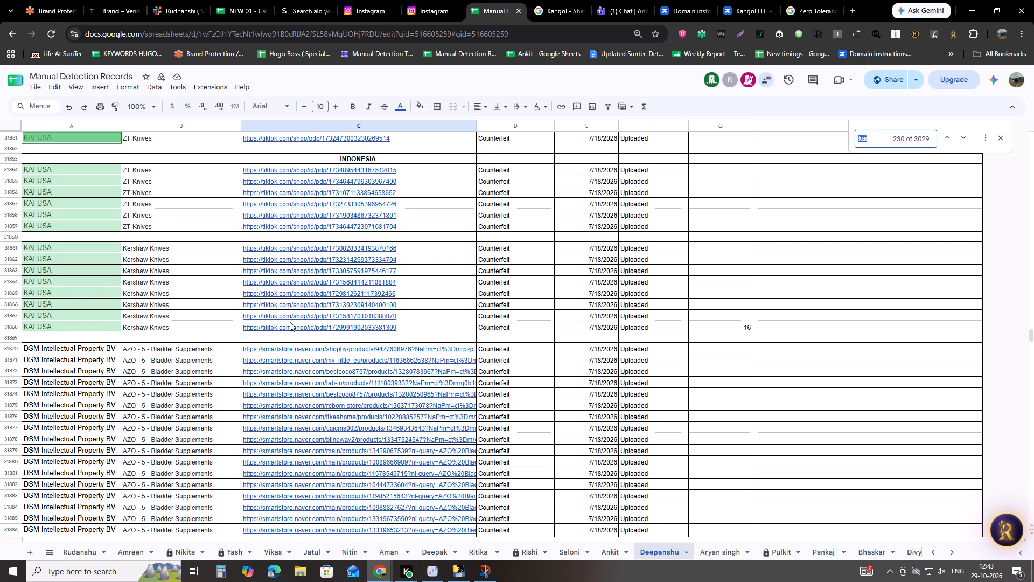
{"action": "scroll", "coordinate": [290, 322], "scroll_direction": "down", "scroll_amount": 3}
{"action": "triple_click", "coordinate": [961, 137]}
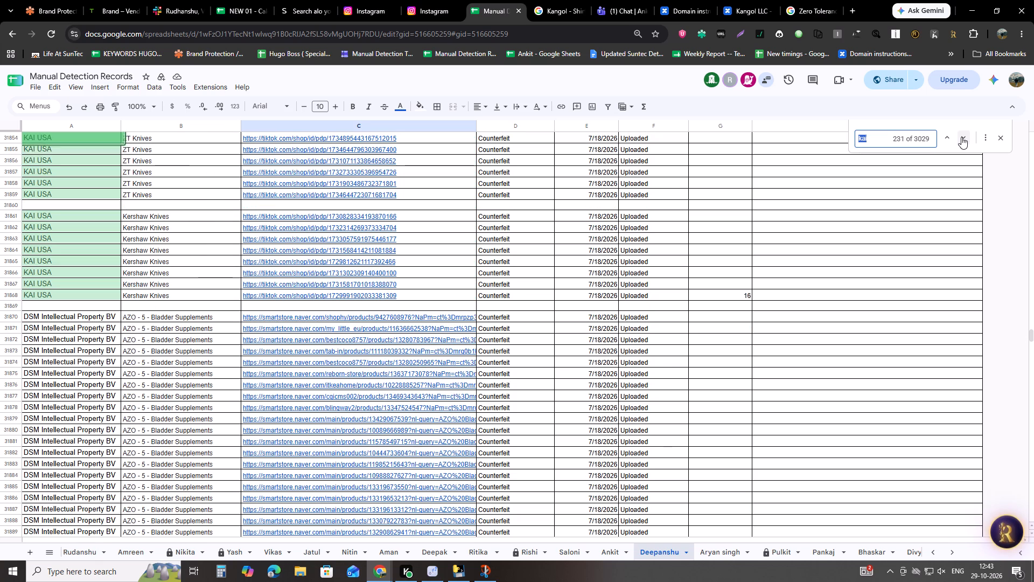
{"action": "triple_click", "coordinate": [961, 137]}
{"action": "triple_click", "coordinate": [961, 137]}
{"action": "left_click", "coordinate": [961, 137]}
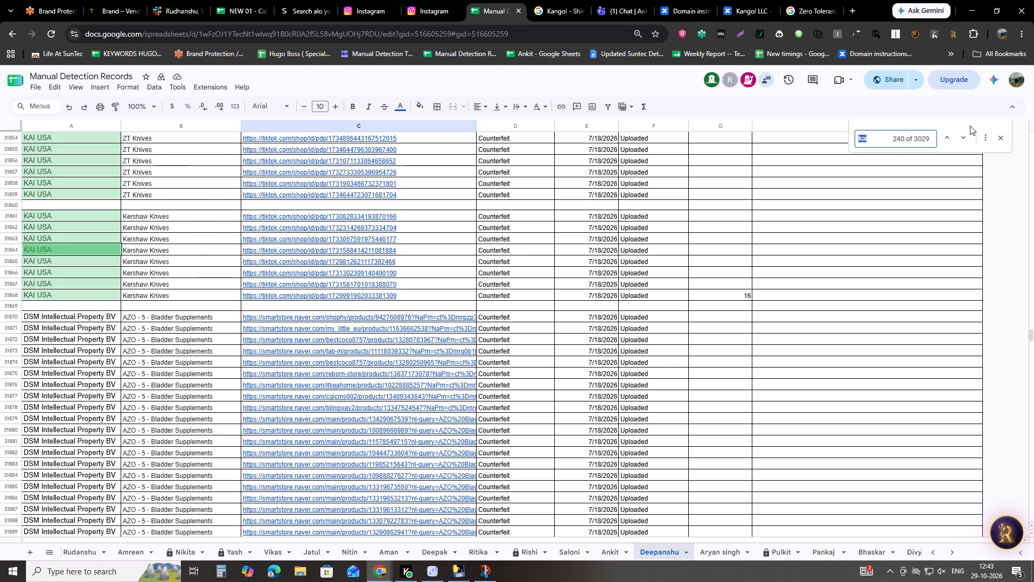
Switch to the NEW 01 calendar spreadsheet and review the customer list and this week's hours on the NS-4 dpal-snt sheet.
{"action": "left_click", "coordinate": [253, 0]}
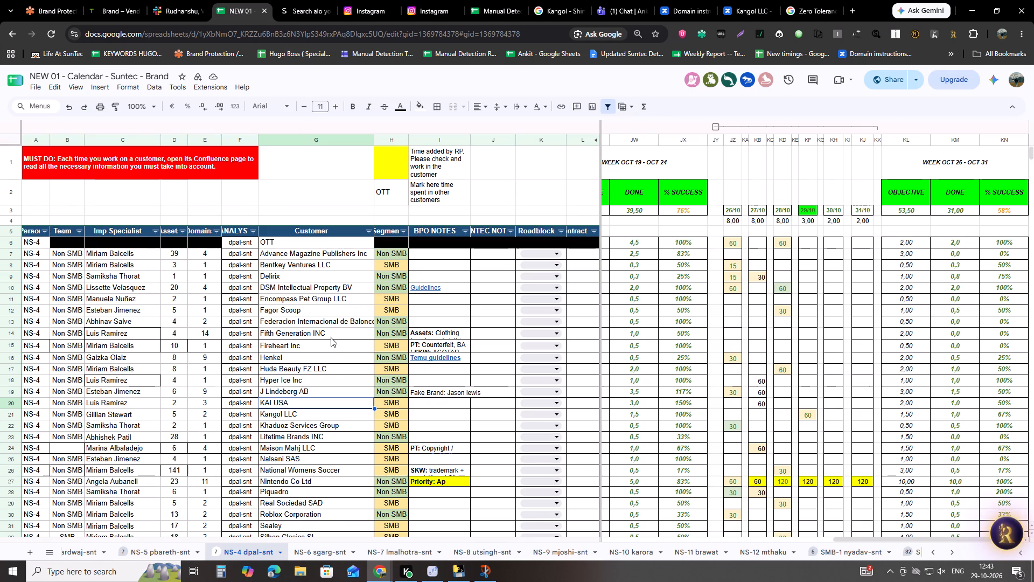
{"action": "scroll", "coordinate": [320, 334], "scroll_direction": "down", "scroll_amount": 2}
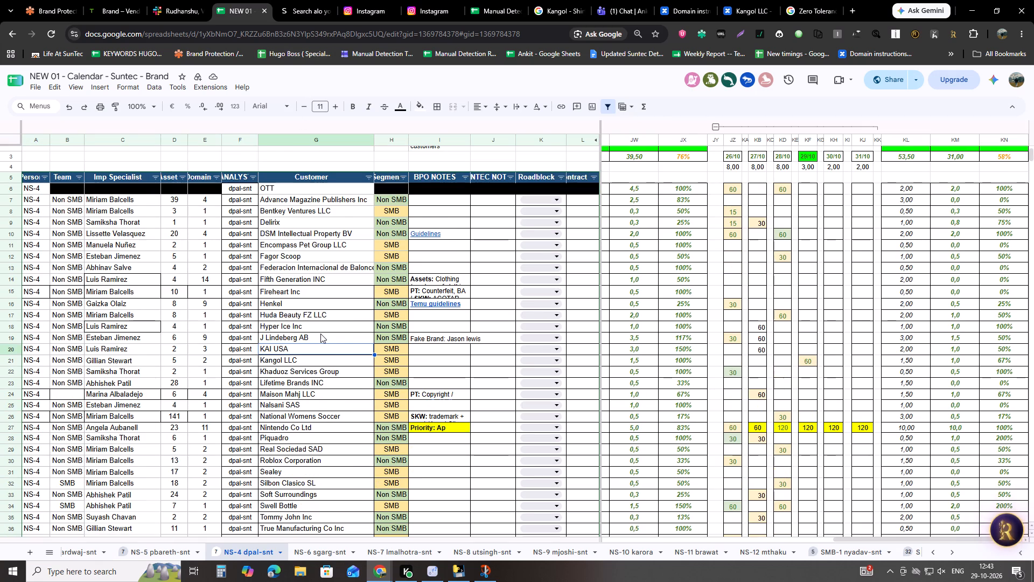
{"action": "scroll", "coordinate": [320, 334], "scroll_direction": "up", "scroll_amount": 3}
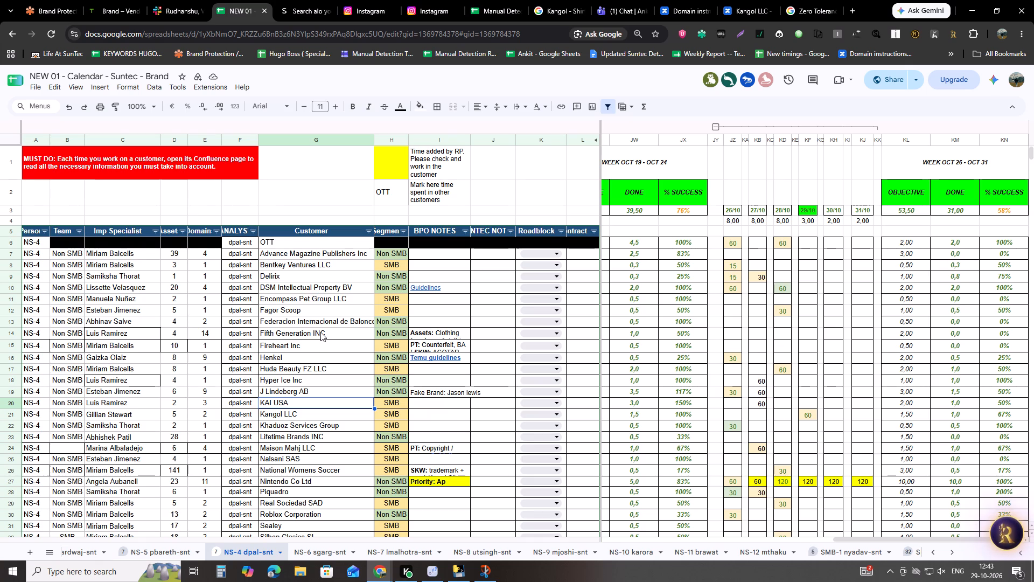
{"action": "scroll", "coordinate": [320, 332], "scroll_direction": "down", "scroll_amount": 3}
{"action": "scroll", "coordinate": [320, 332], "scroll_direction": "up", "scroll_amount": 4}
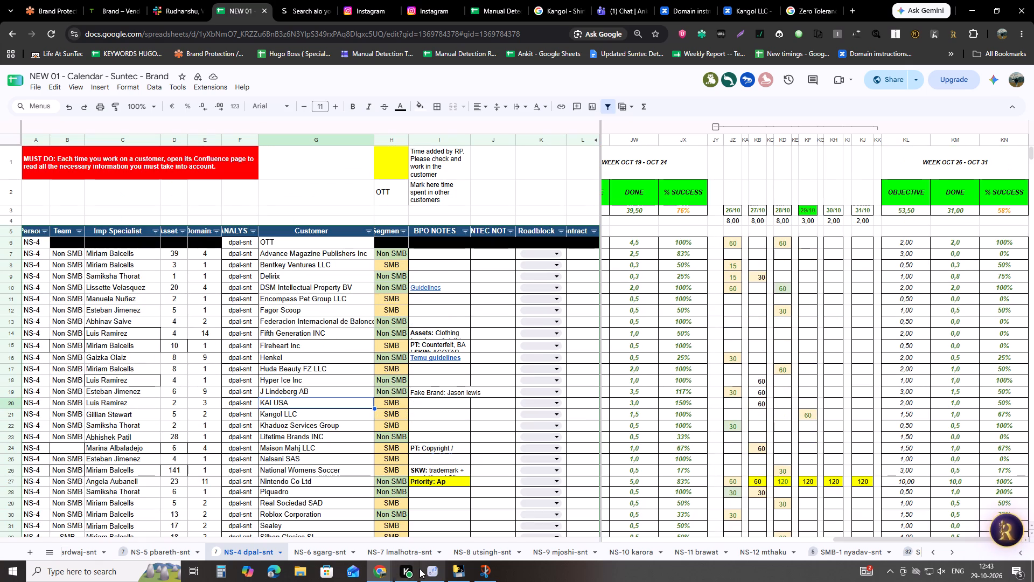